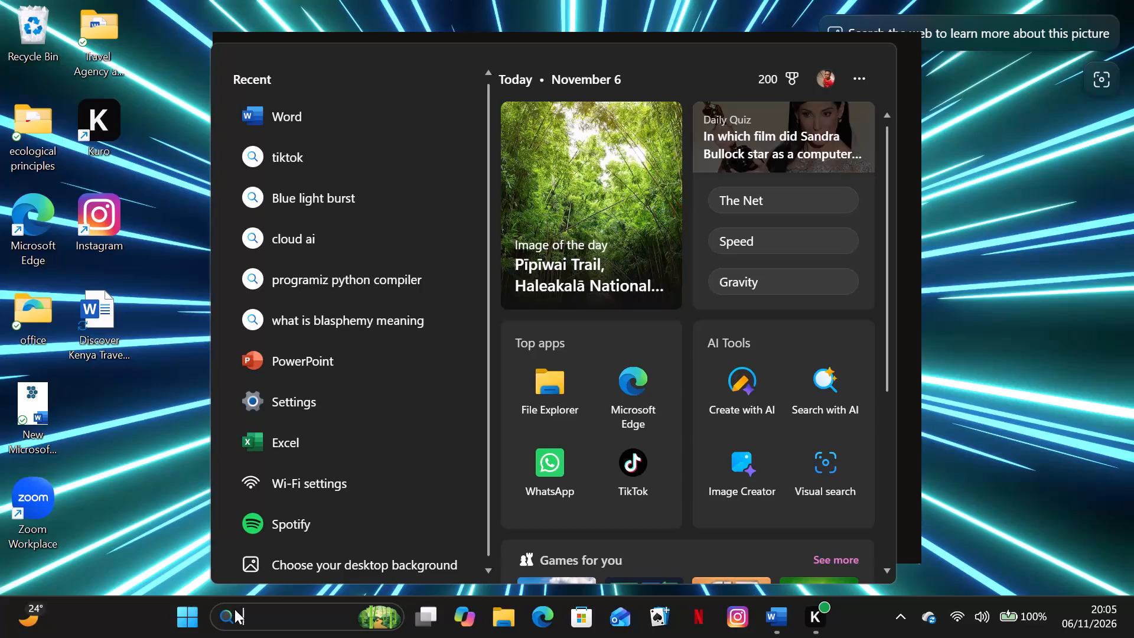
Find Excel through the Windows search and launch it.
text(ex)
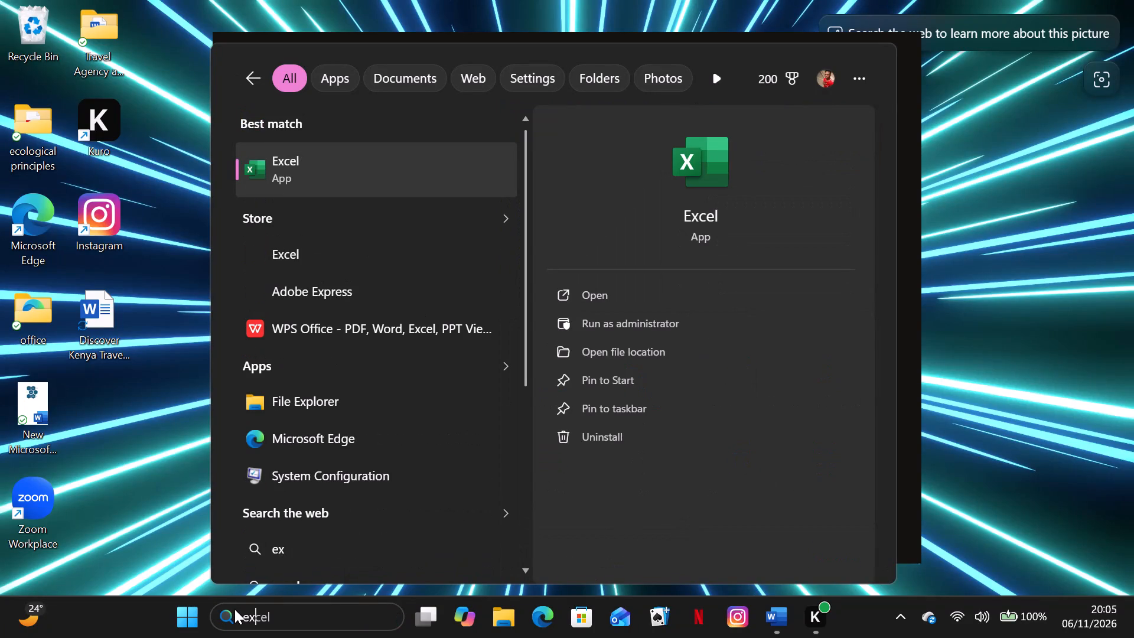
click(599, 304)
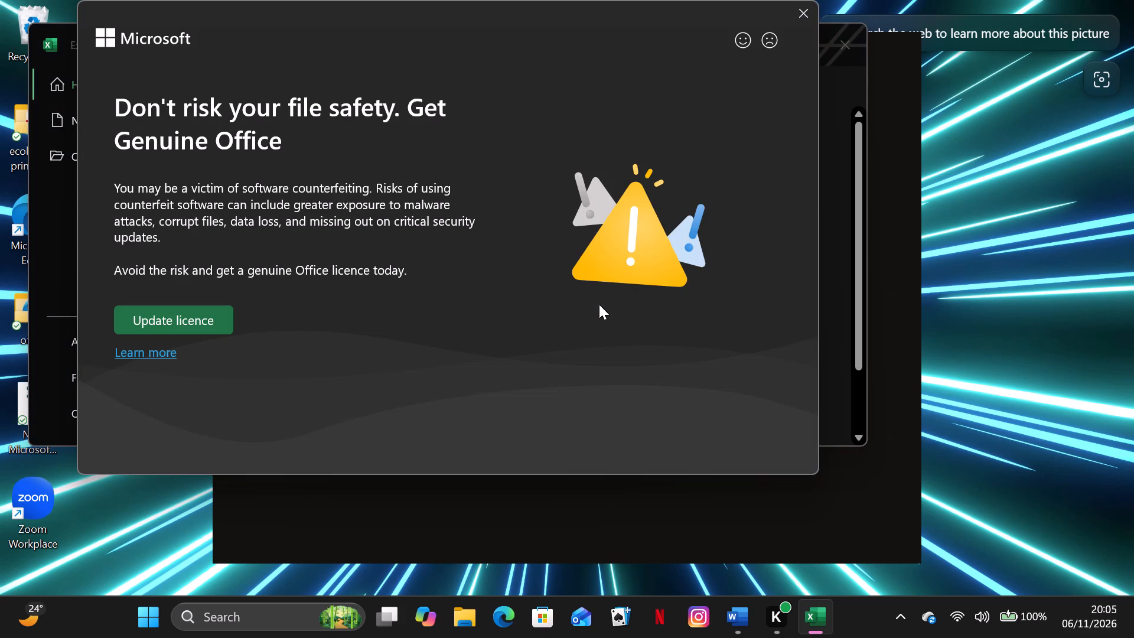
Dismiss the Office licence notice and maximise the Excel start window.
click(810, 13)
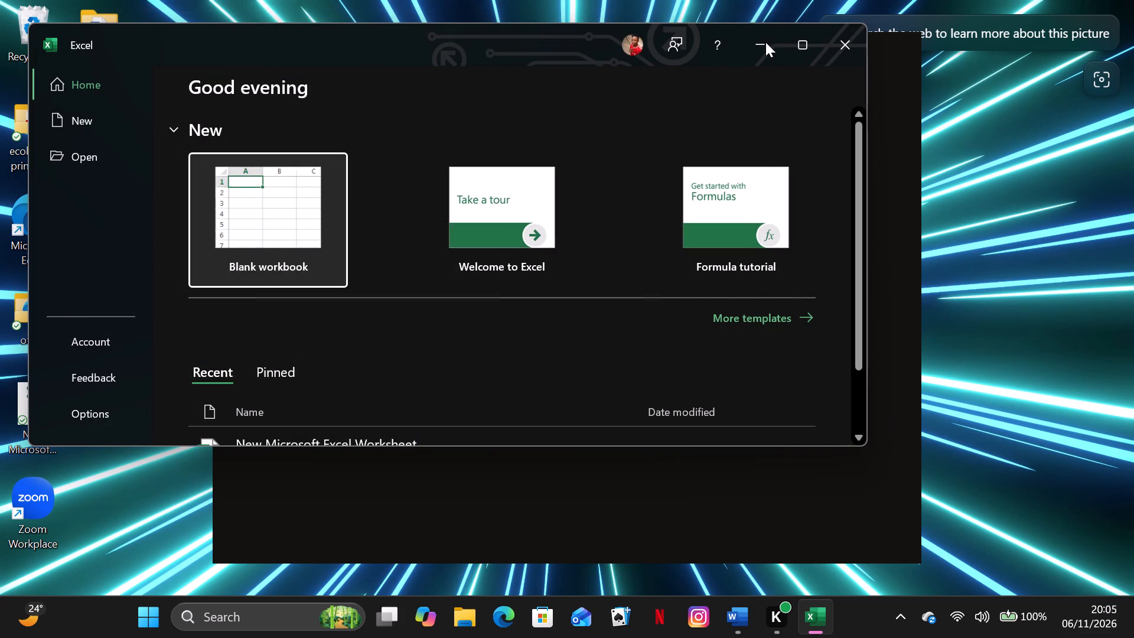
click(792, 44)
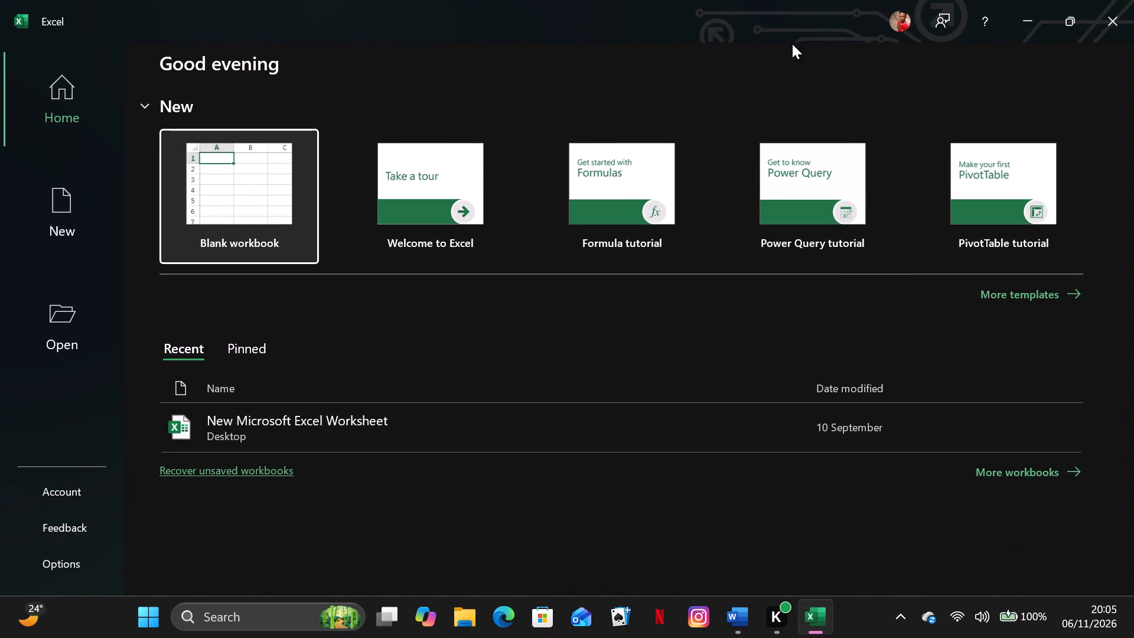
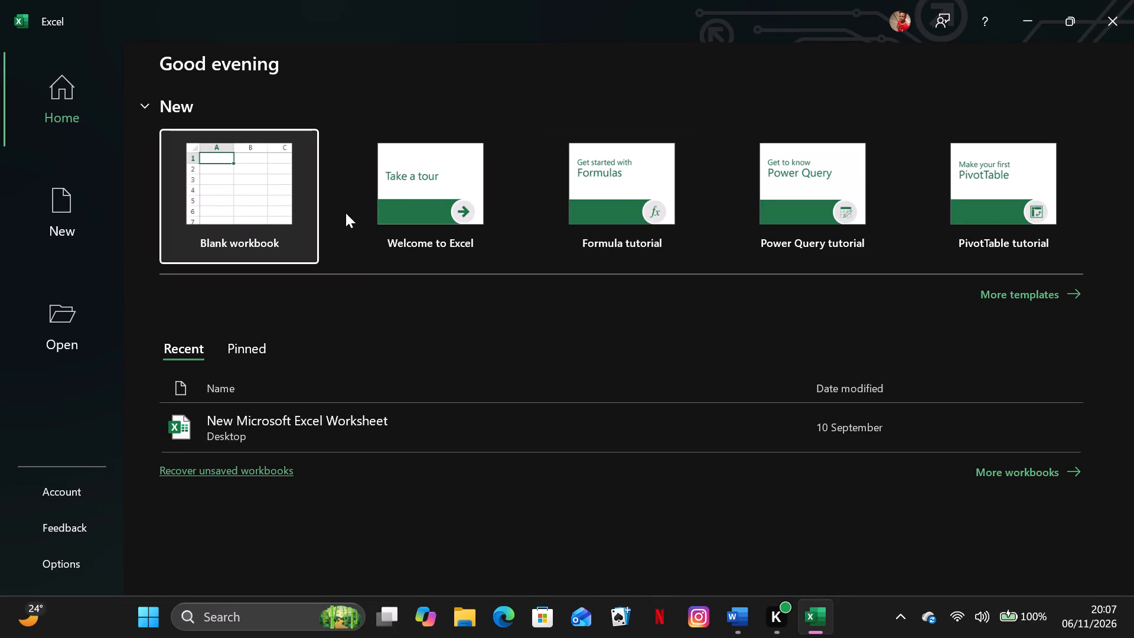
Create a new blank workbook from the start window.
click(346, 213)
click(255, 227)
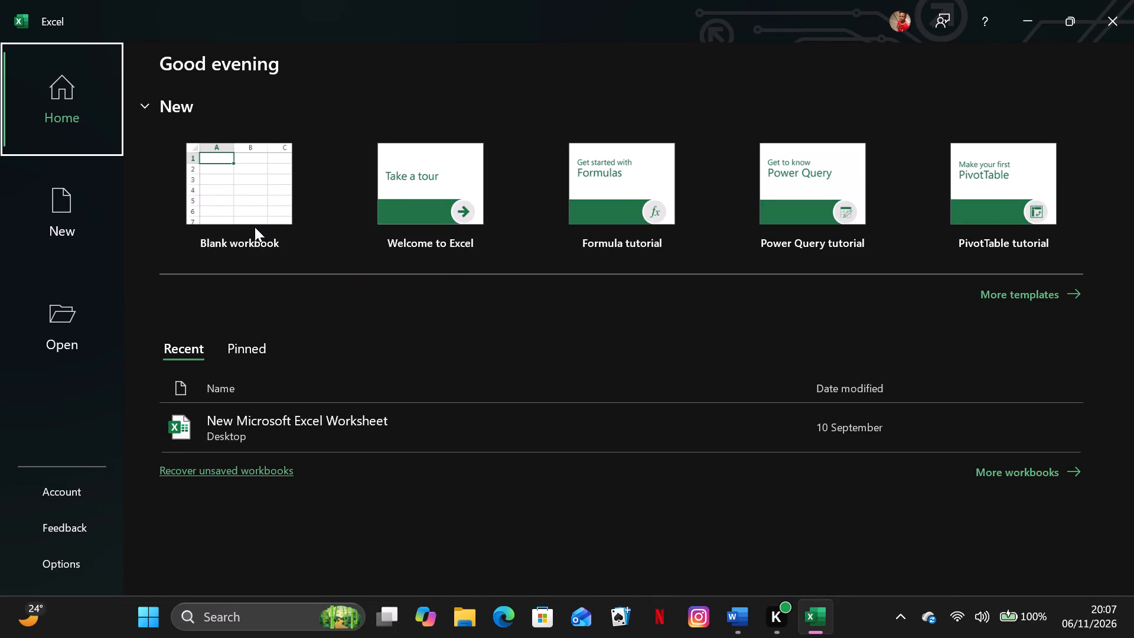
click(255, 227)
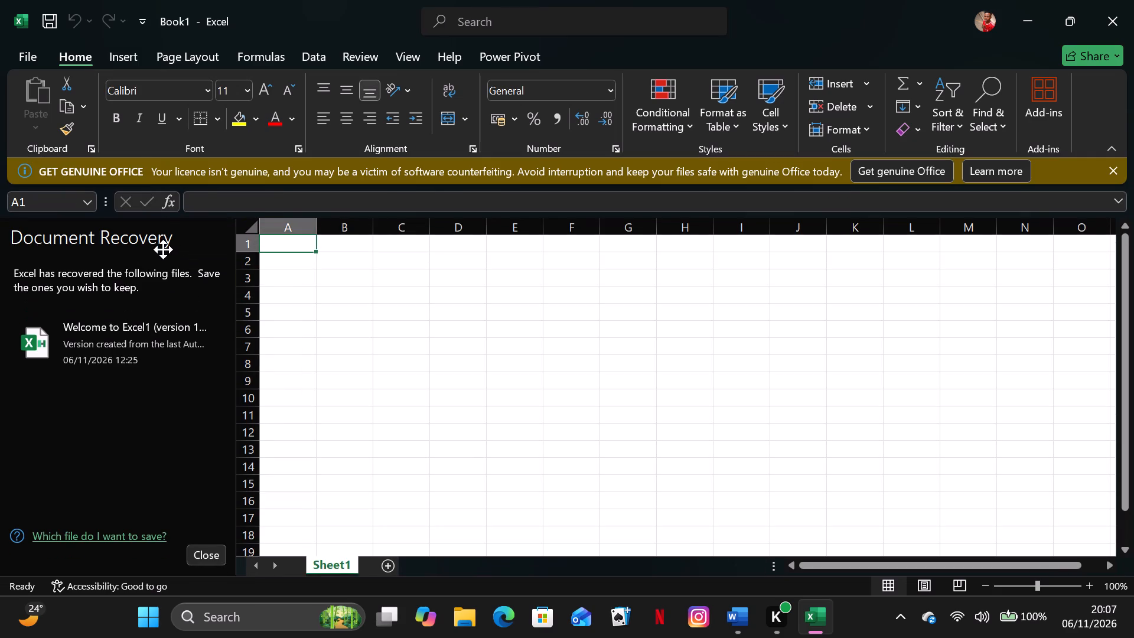
Start saving the new workbook as a named file, checking This PC and selecting OneDrive - Personal as the save location.
click(27, 49)
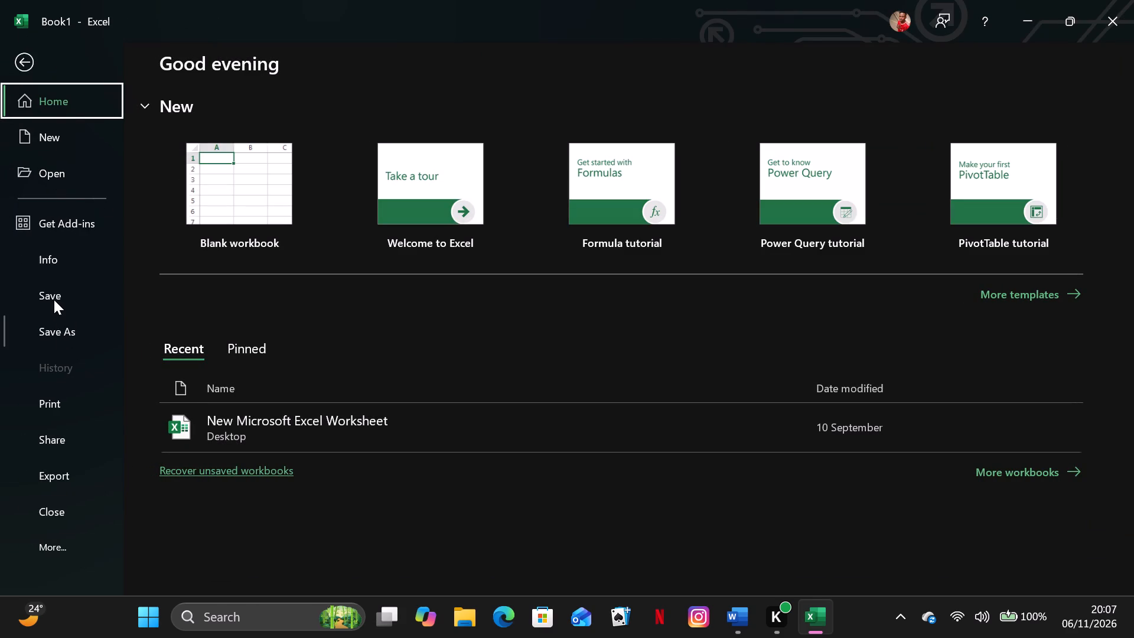
click(68, 336)
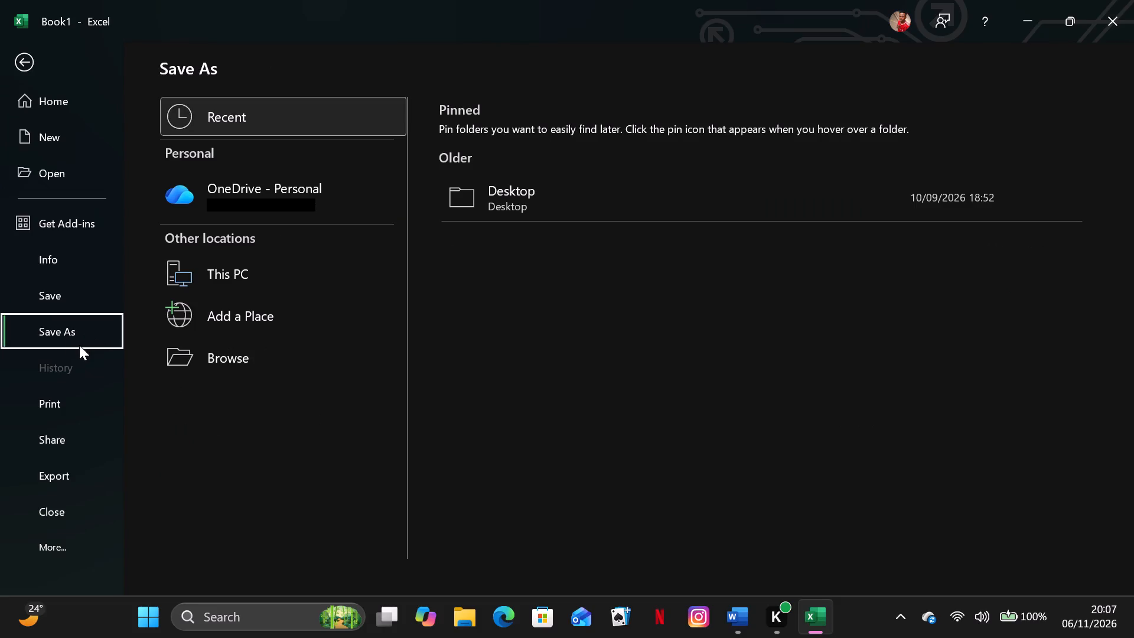
click(240, 287)
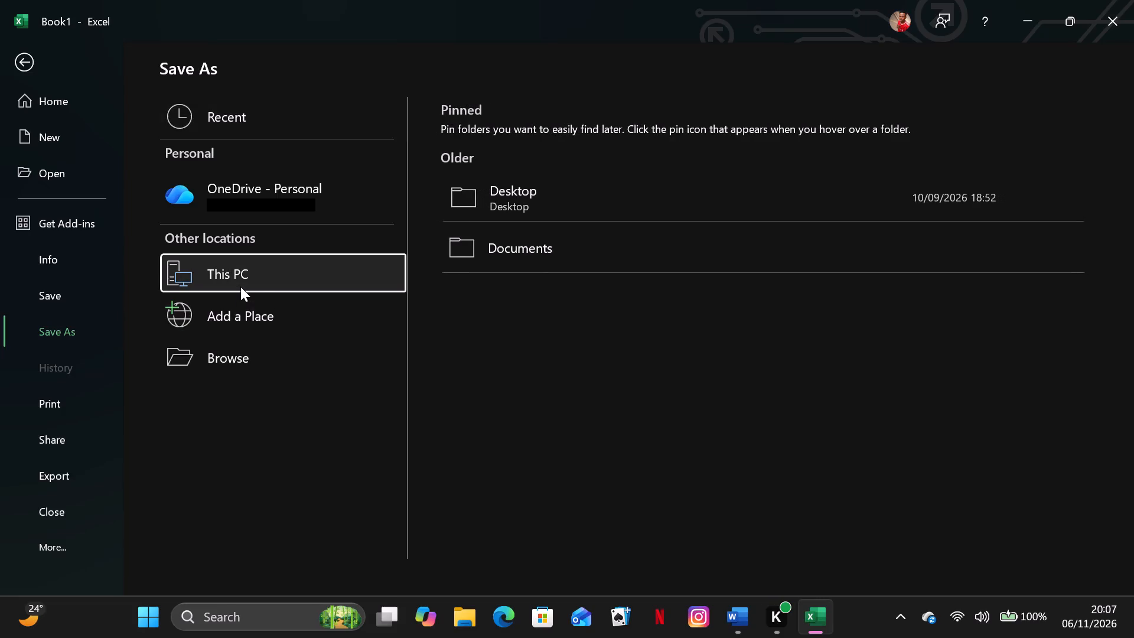
click(245, 209)
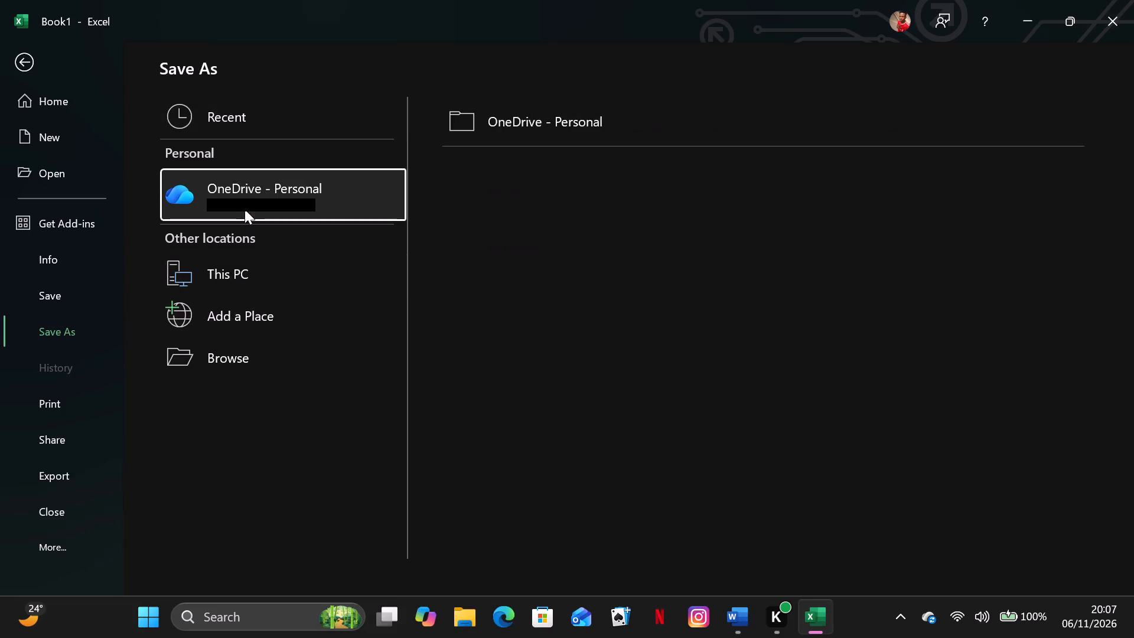
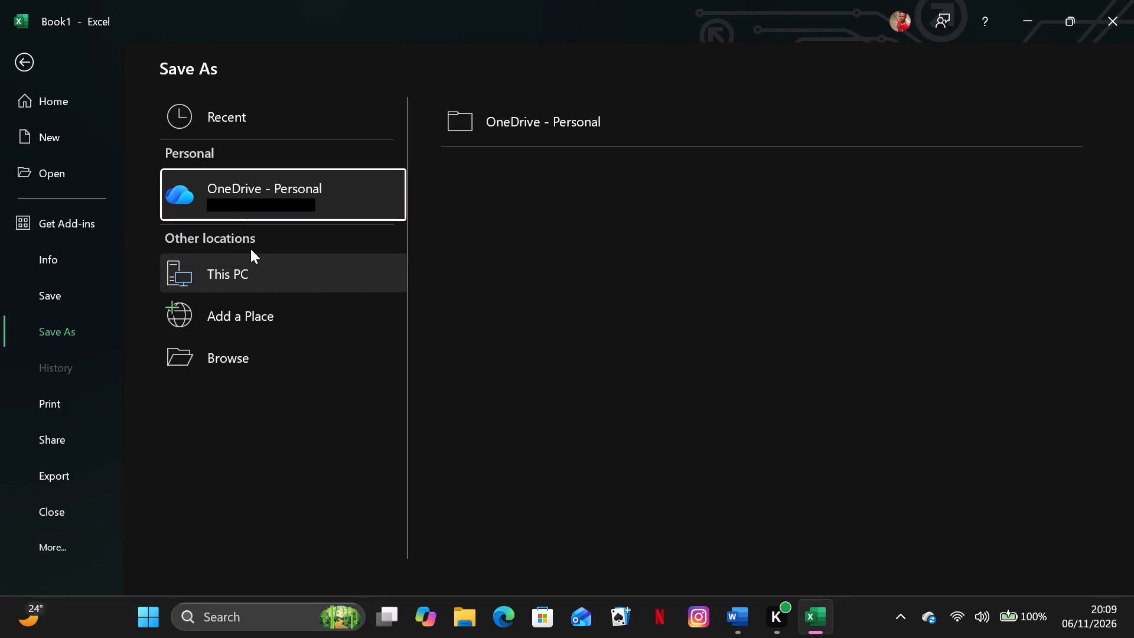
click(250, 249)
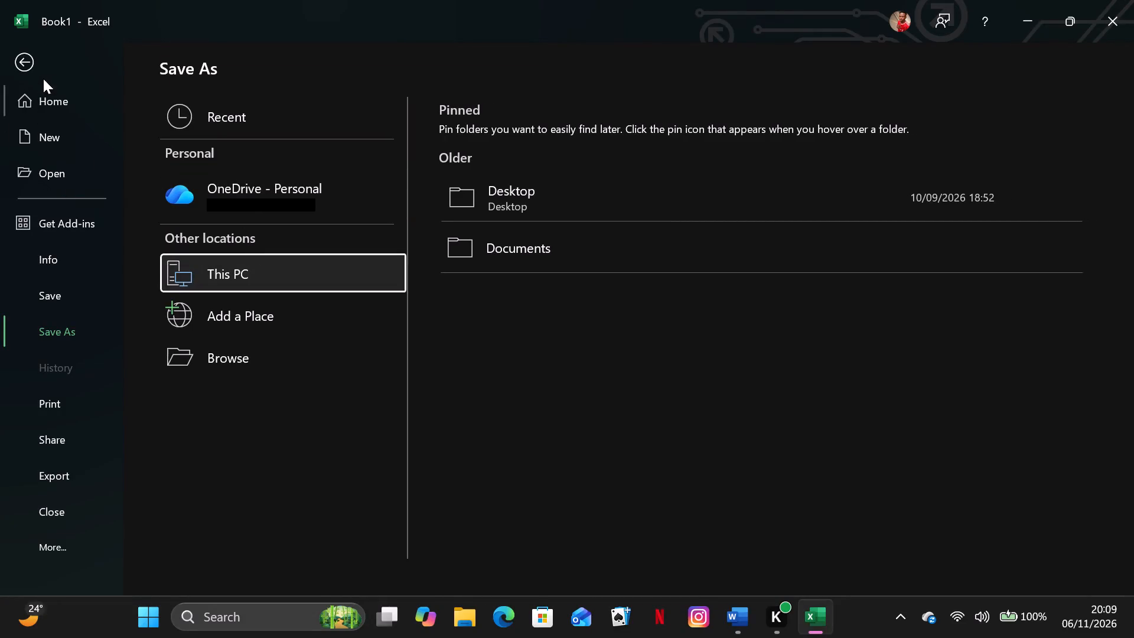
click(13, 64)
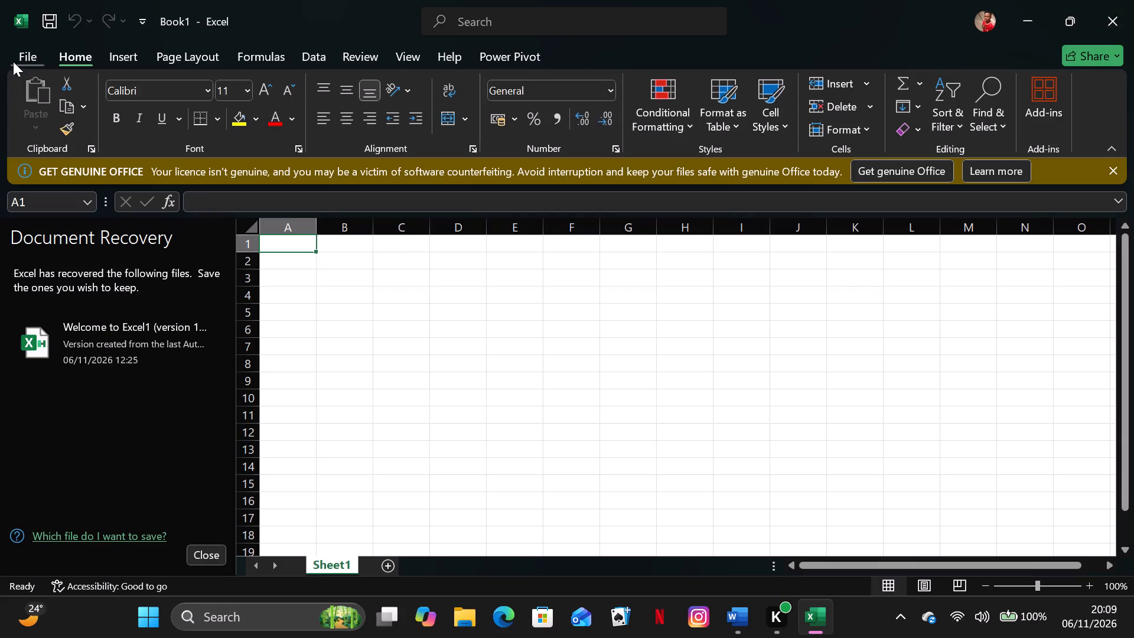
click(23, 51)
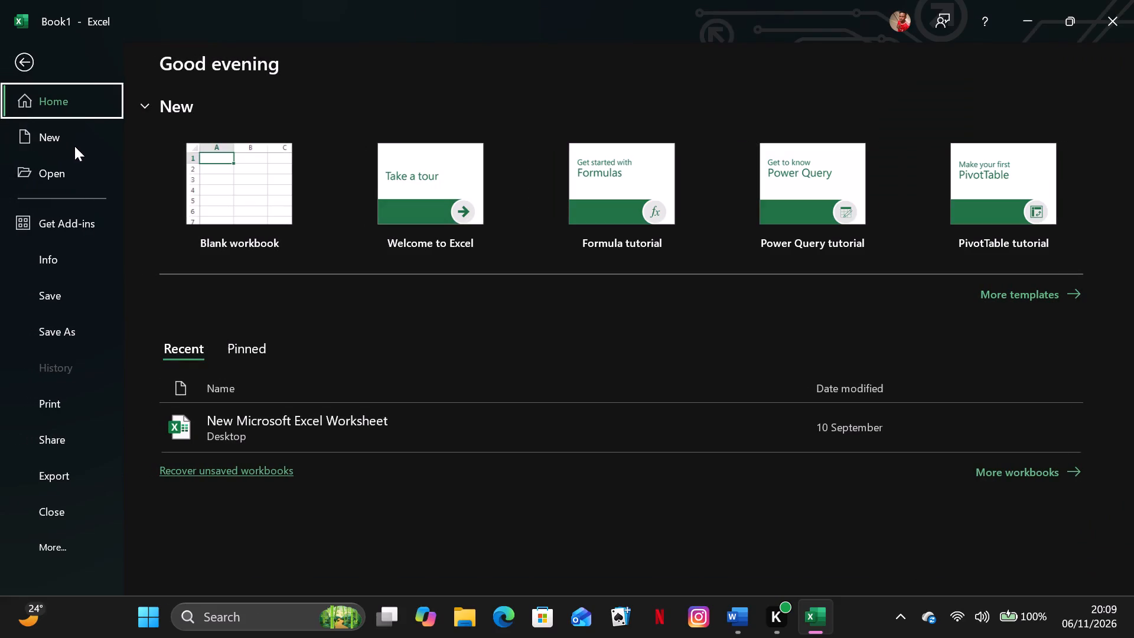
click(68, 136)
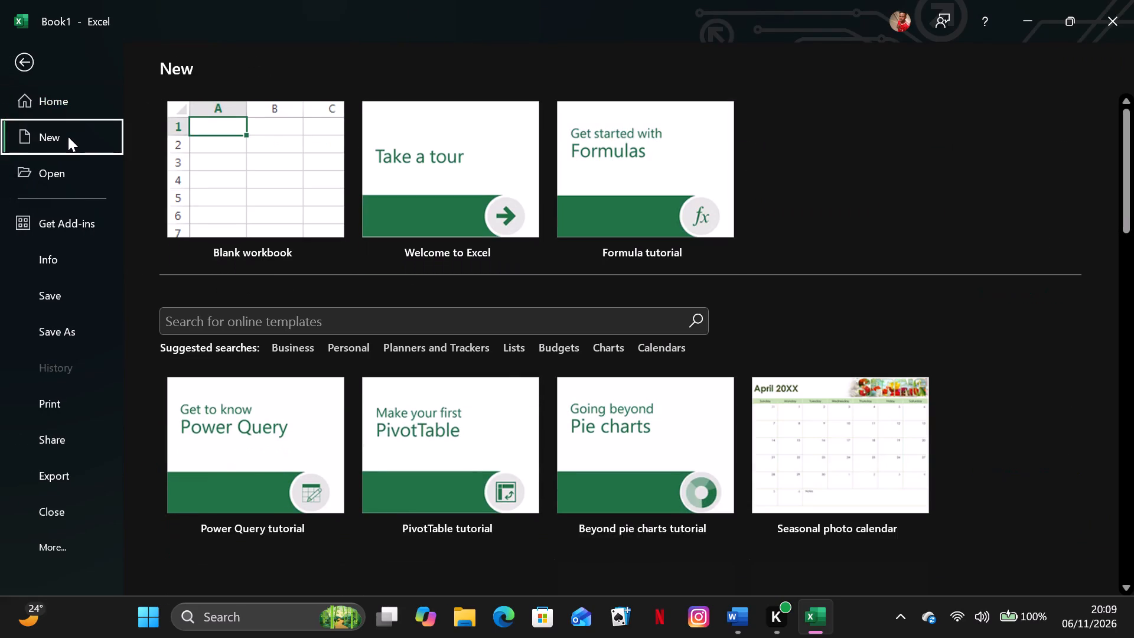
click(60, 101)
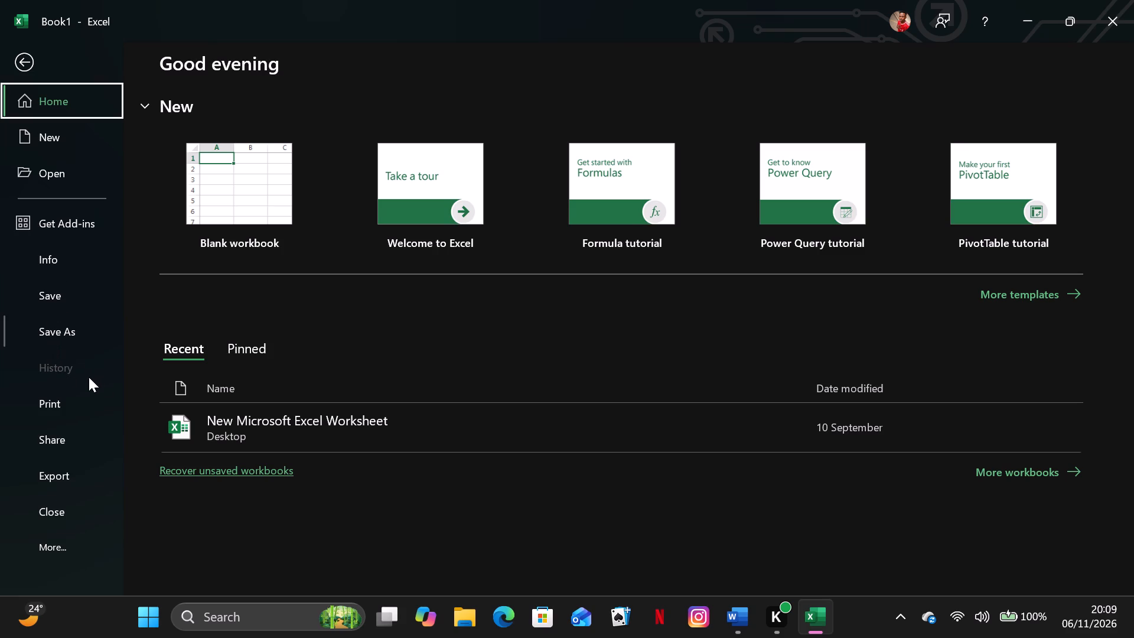
Switch to File Explorer and open the Desktop folder.
click(460, 613)
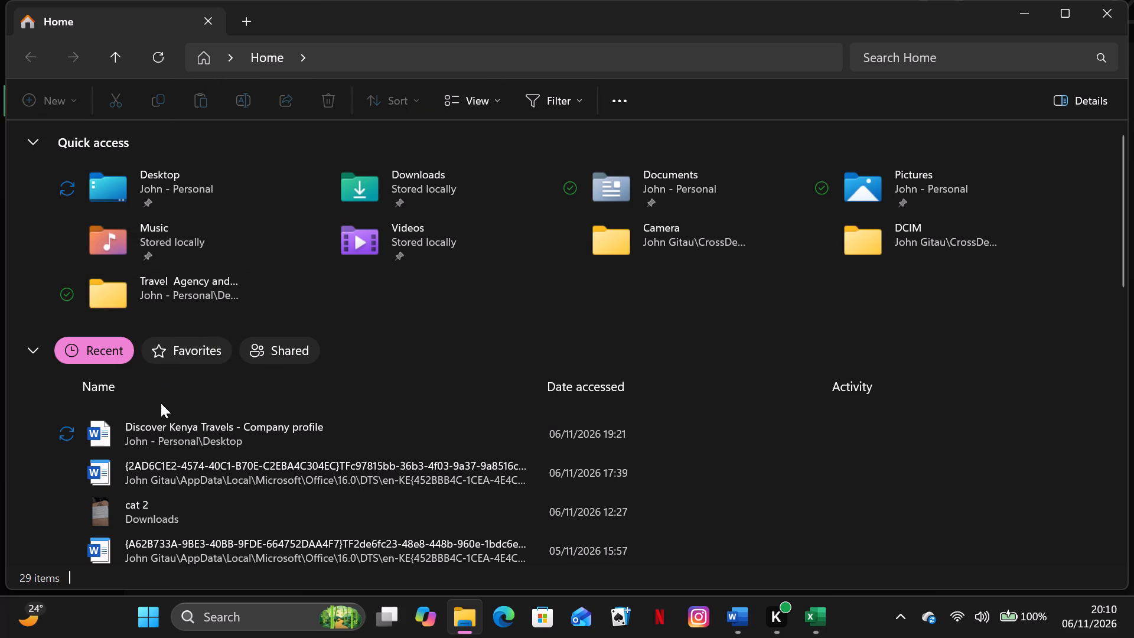
click(173, 180)
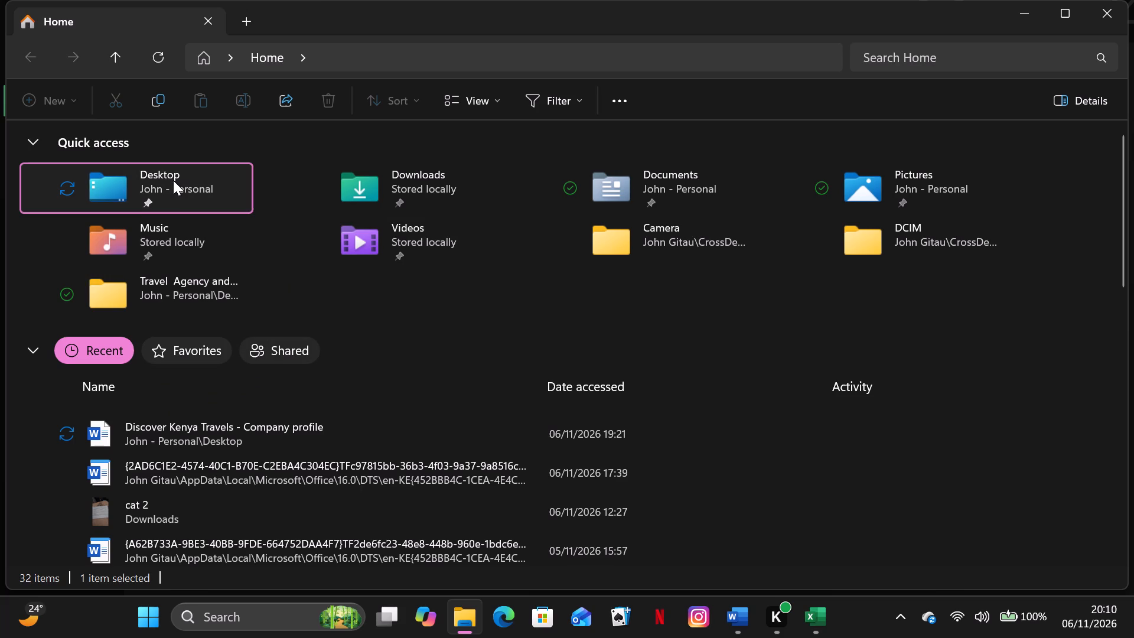
click(173, 180)
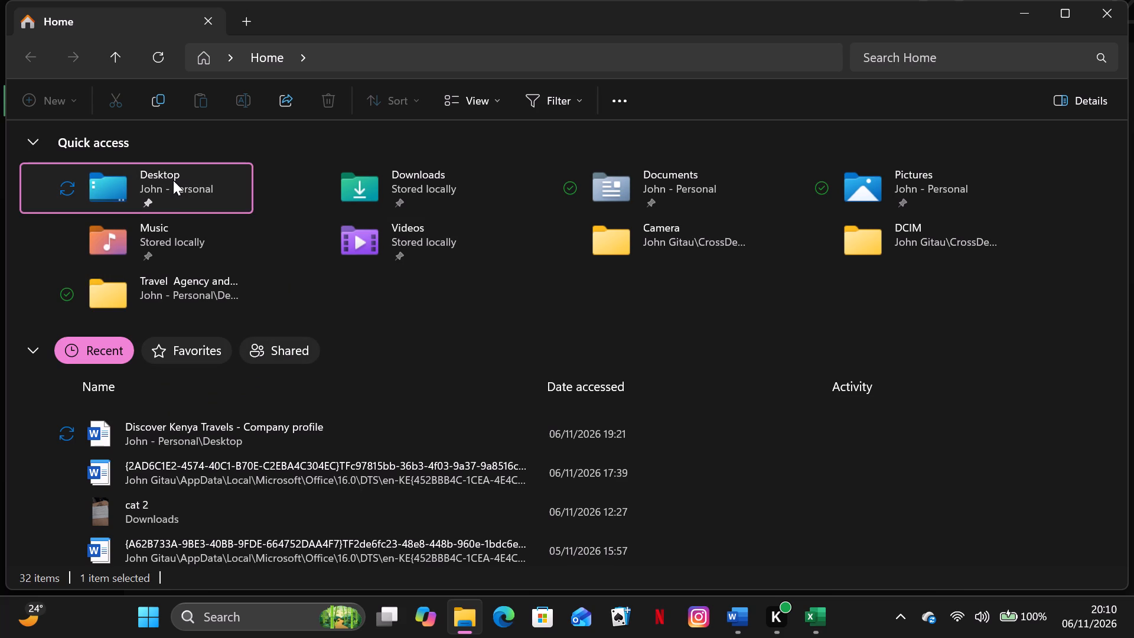
double_click(173, 180)
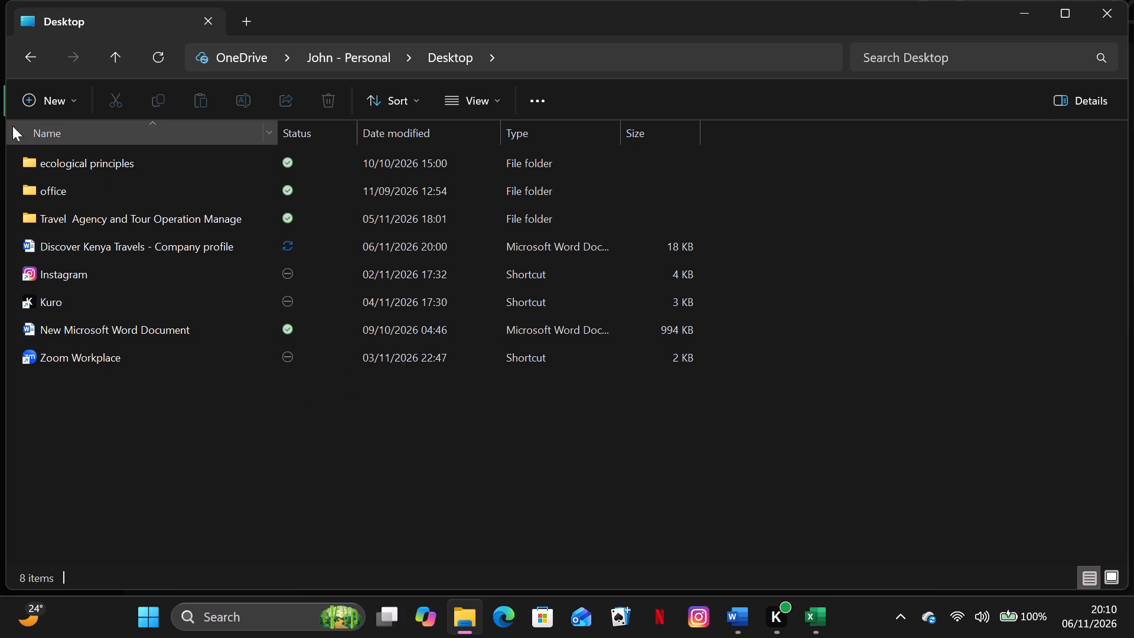
Create a new folder on the Desktop named MY TRAVEL AGENCY PROJECT.
click(21, 93)
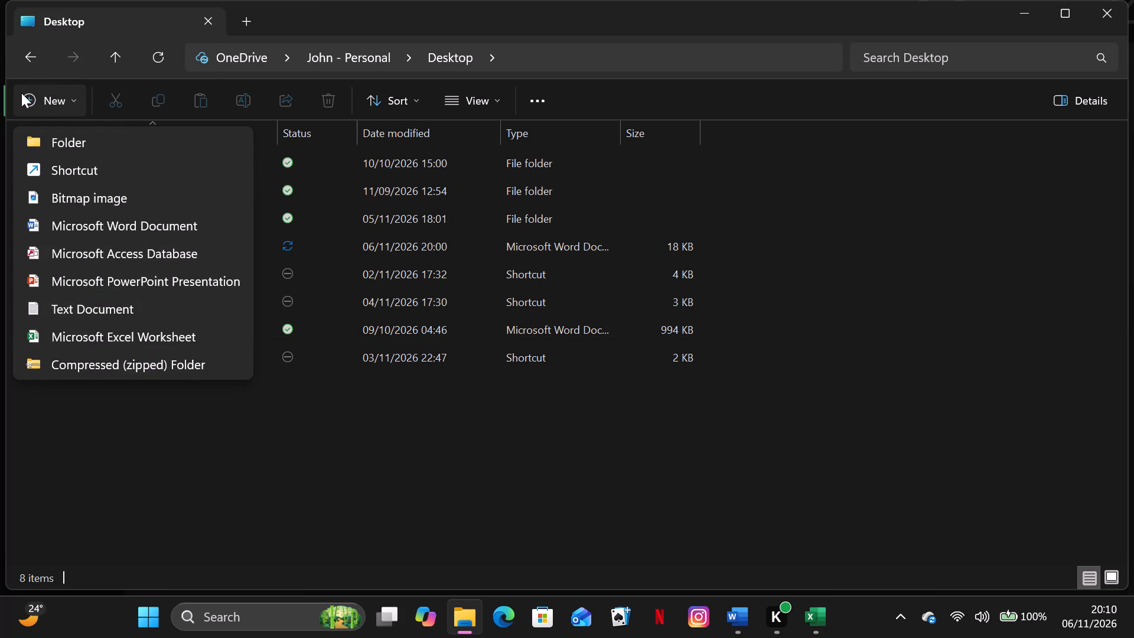
click(77, 140)
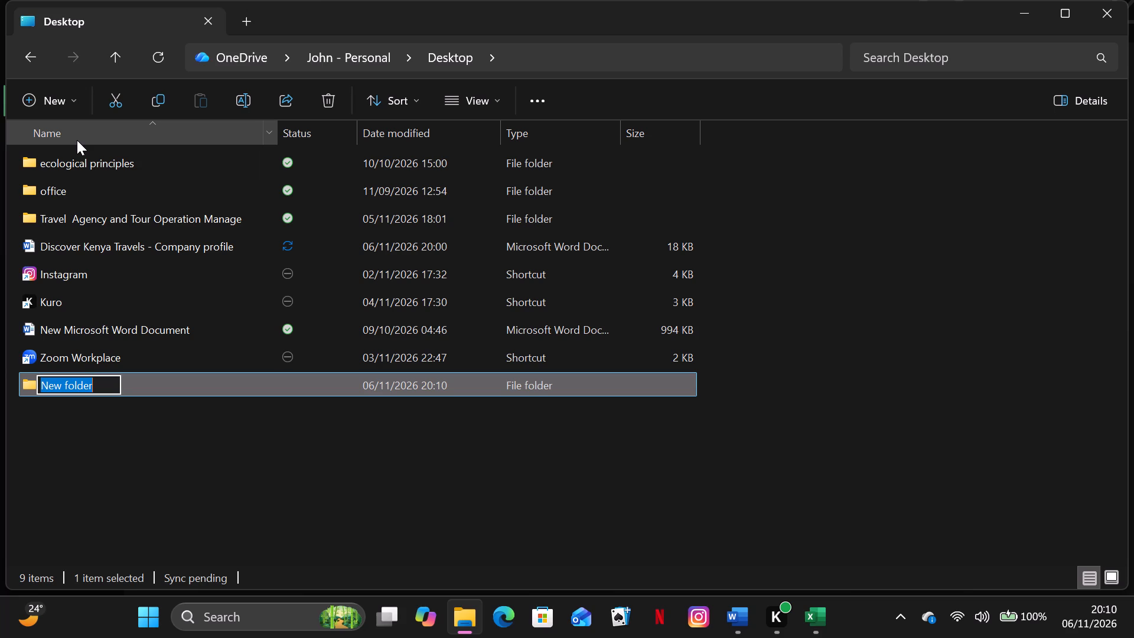
text(MY TR)
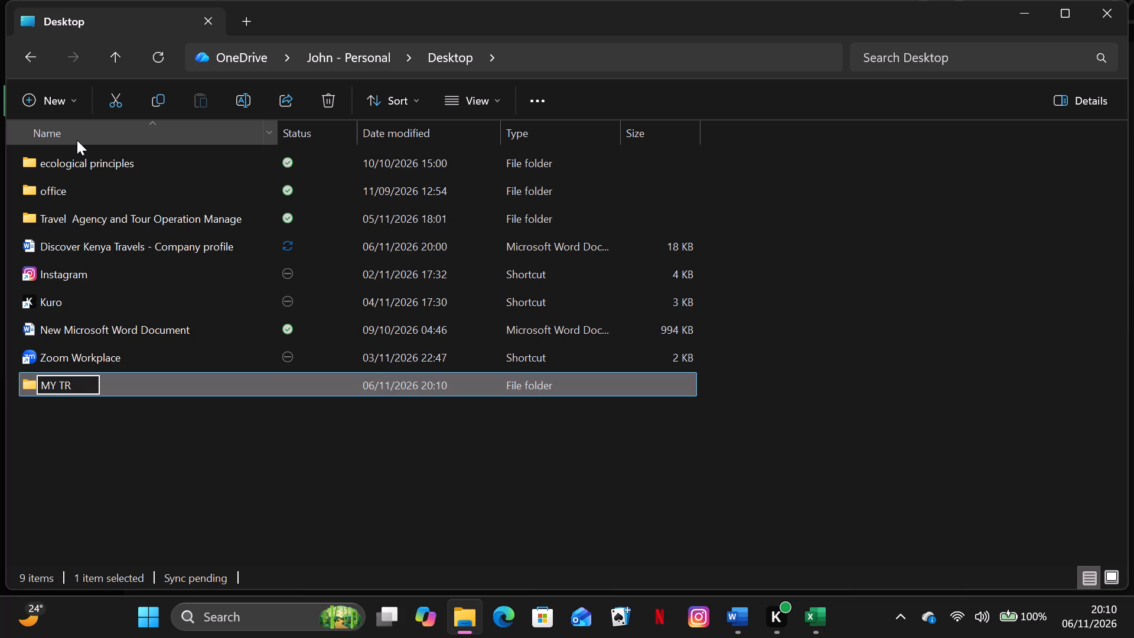
text(AVEL)
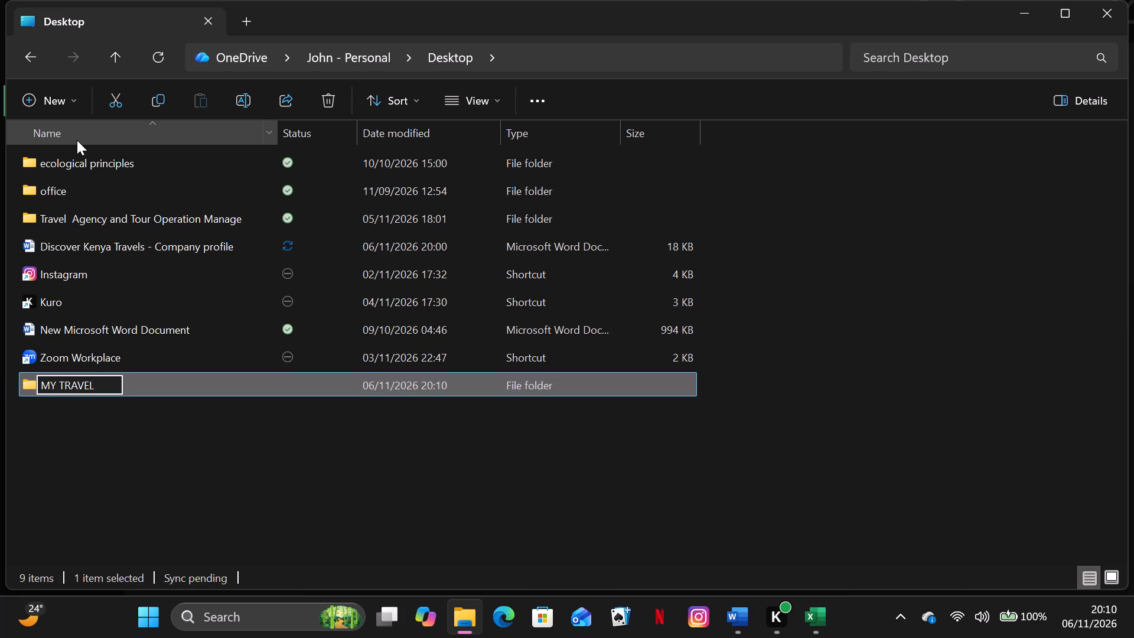
key(space)
key(a)
key(g)
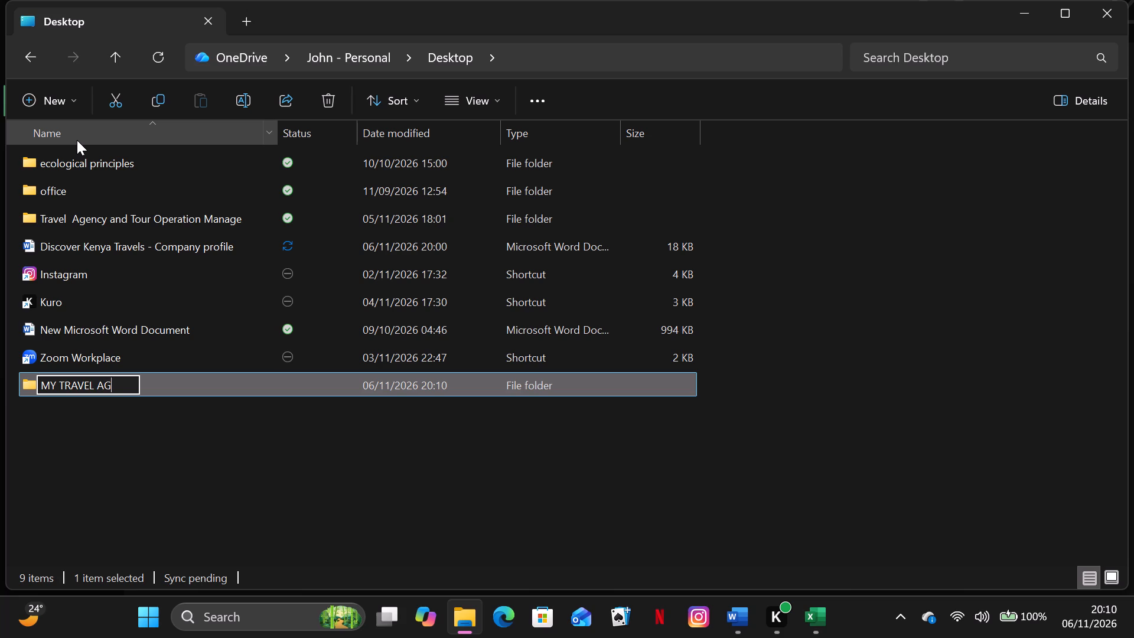
text(ENCY)
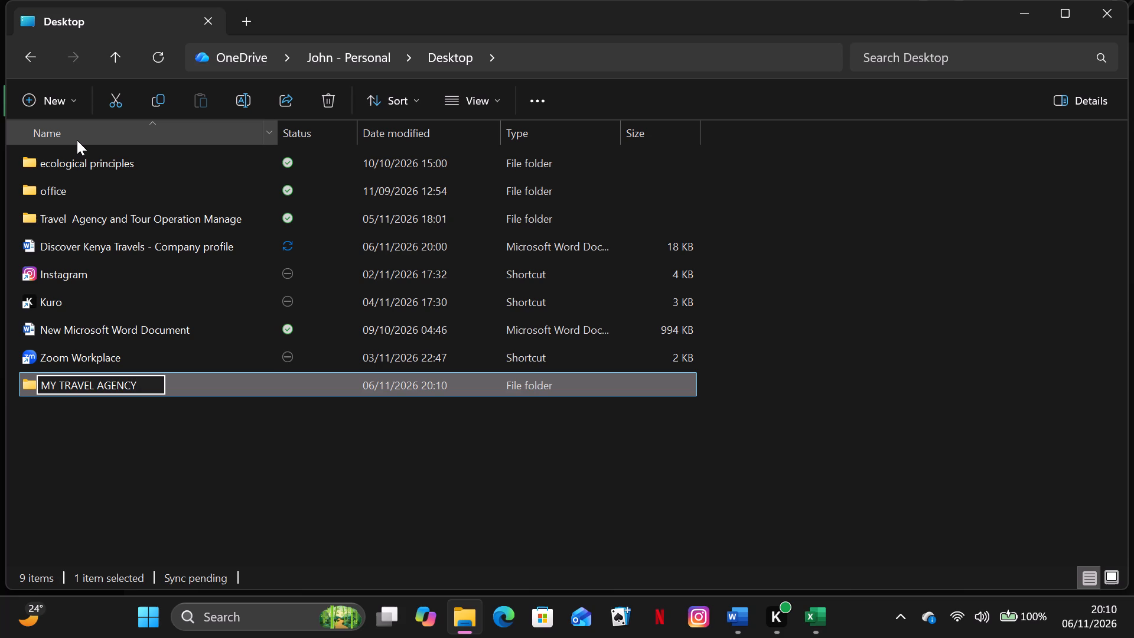
key(space)
text(PROH)
key(BackSpace)
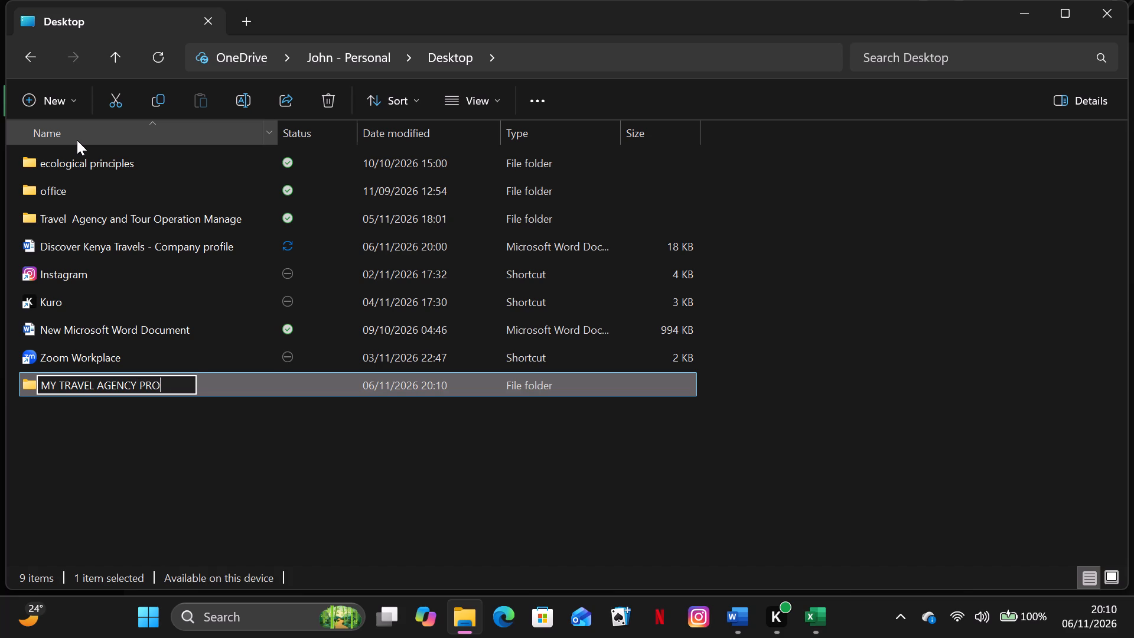
text(JECT)
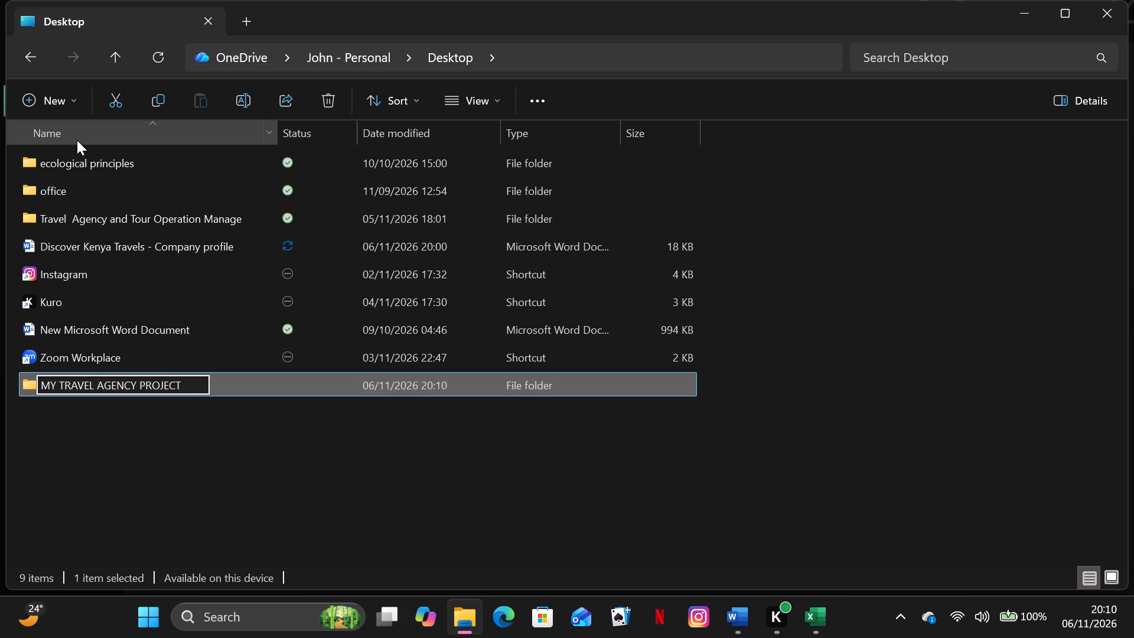
key(Return)
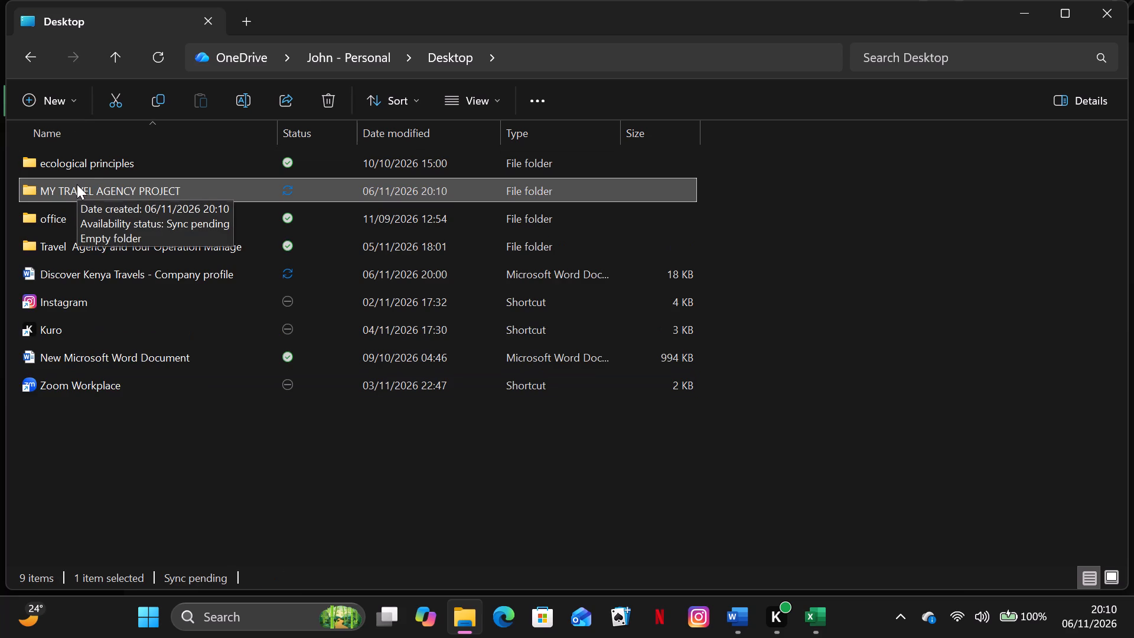
click(216, 191)
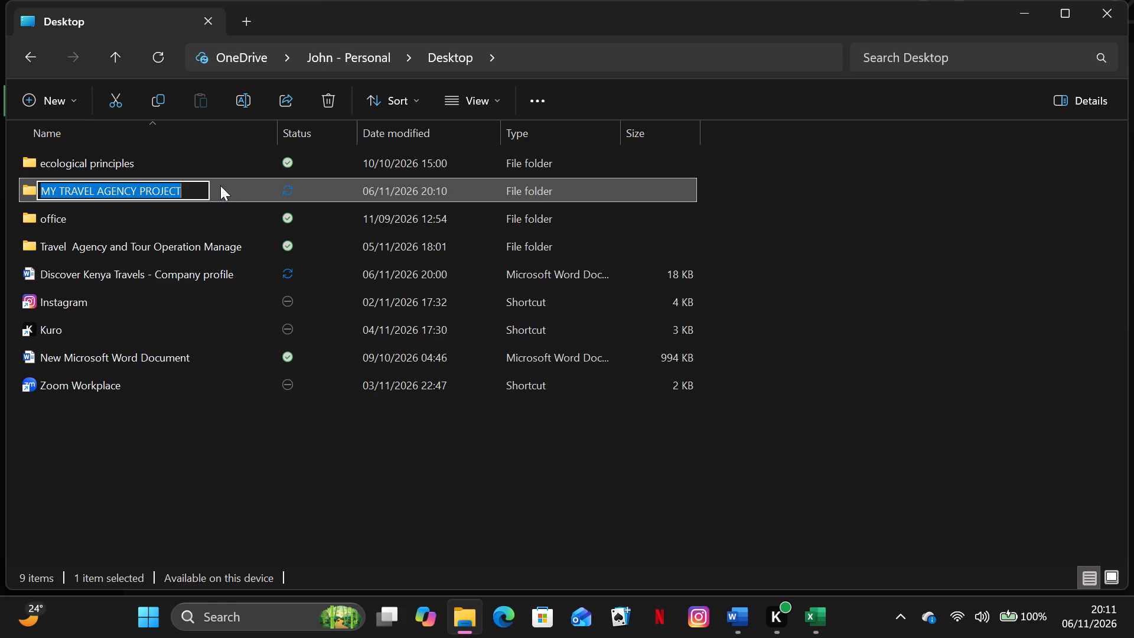
click(230, 184)
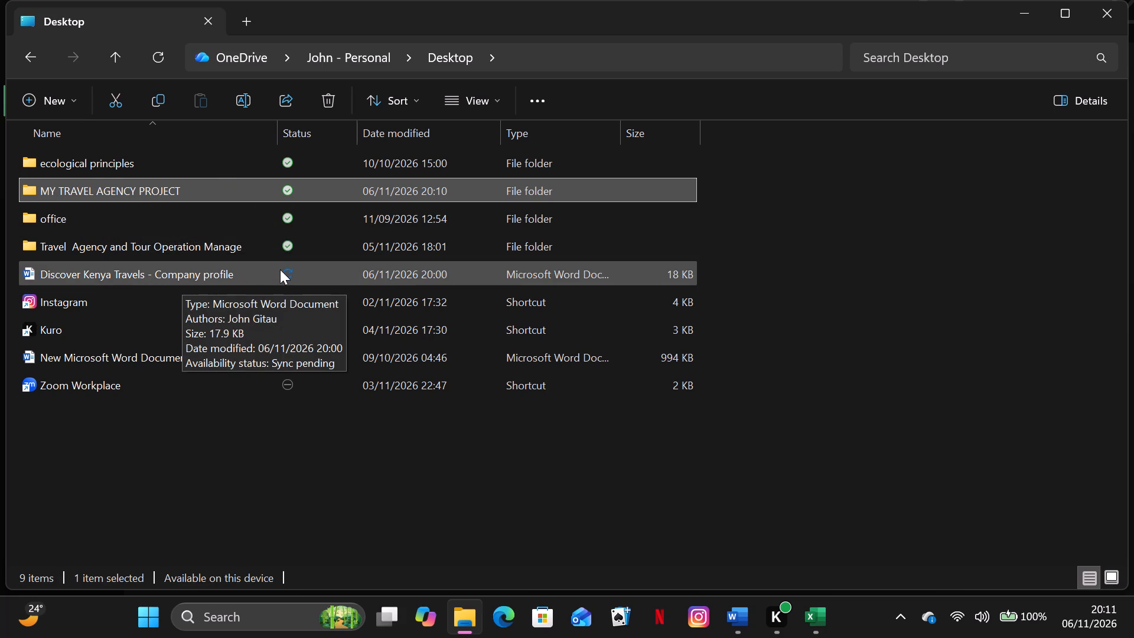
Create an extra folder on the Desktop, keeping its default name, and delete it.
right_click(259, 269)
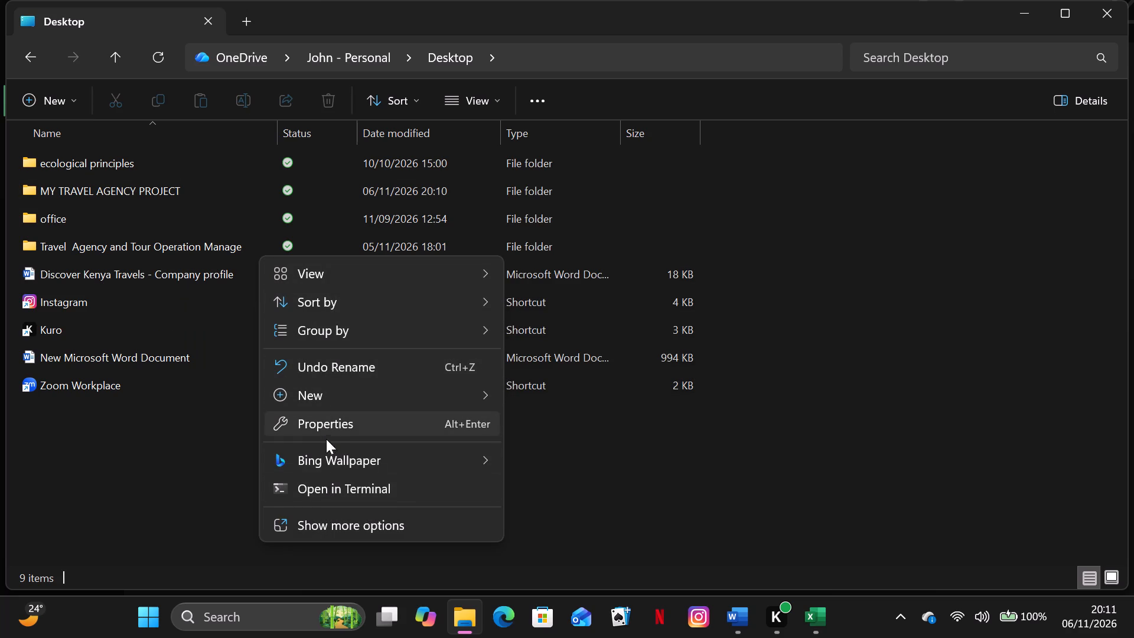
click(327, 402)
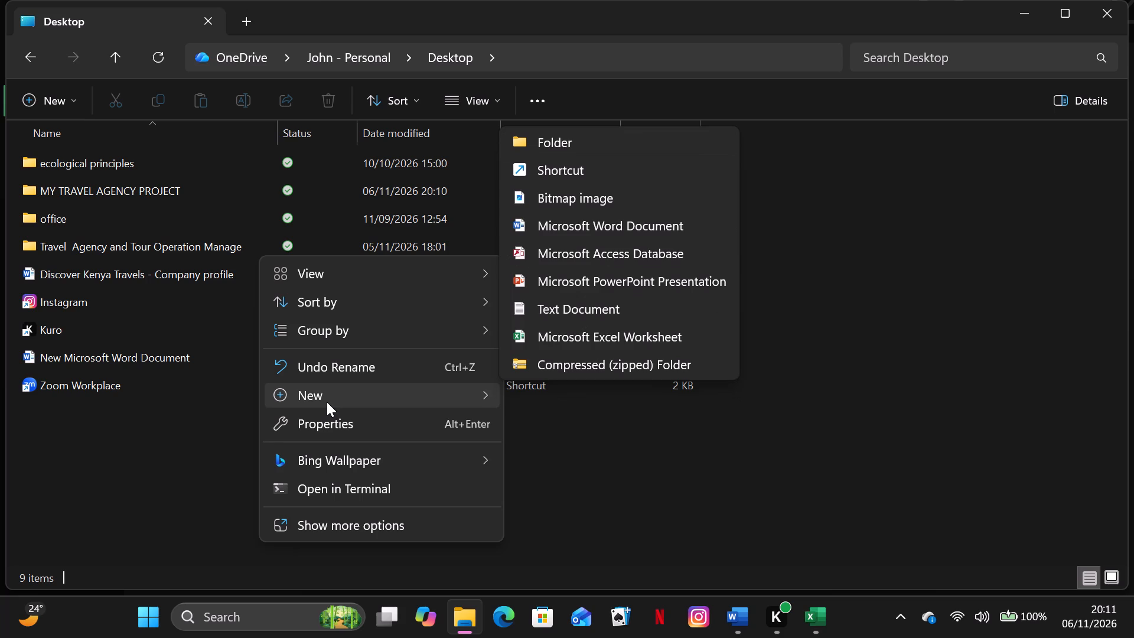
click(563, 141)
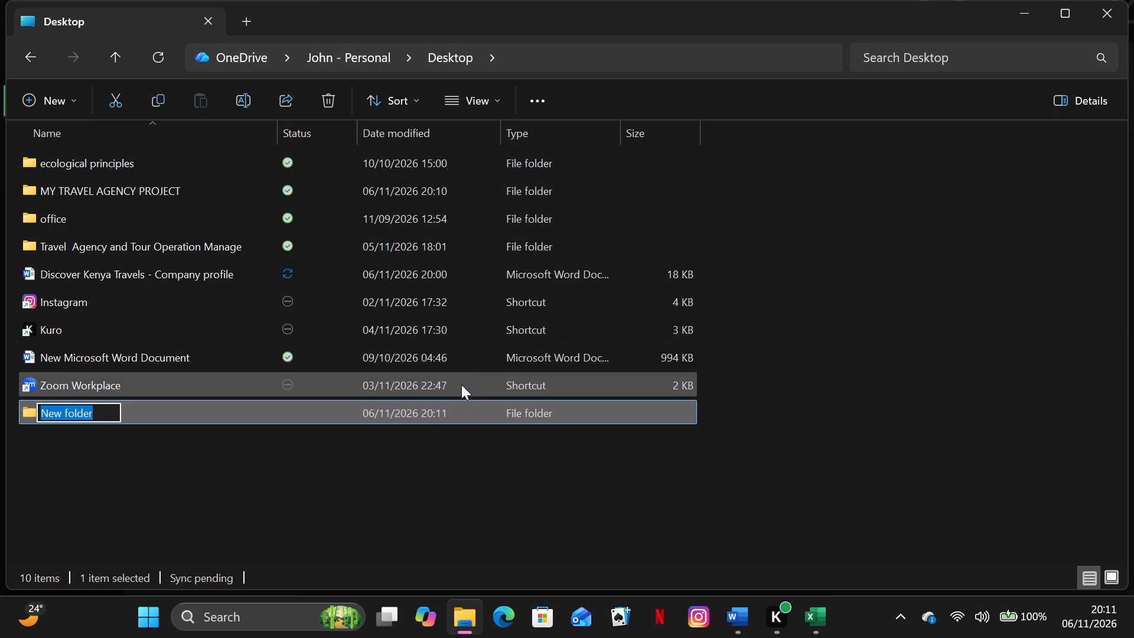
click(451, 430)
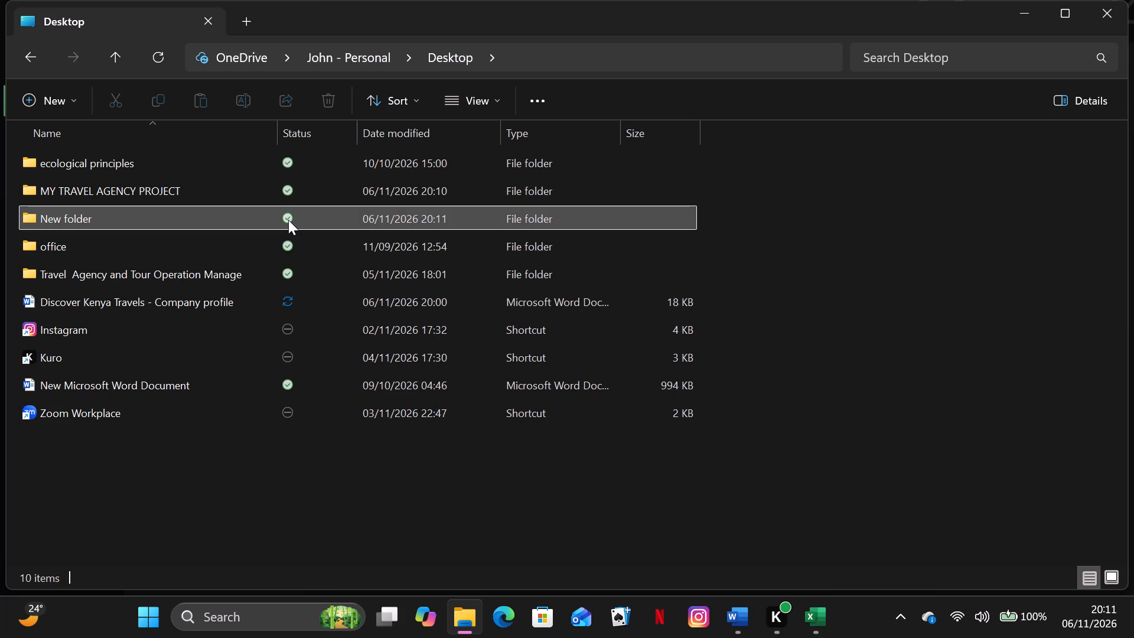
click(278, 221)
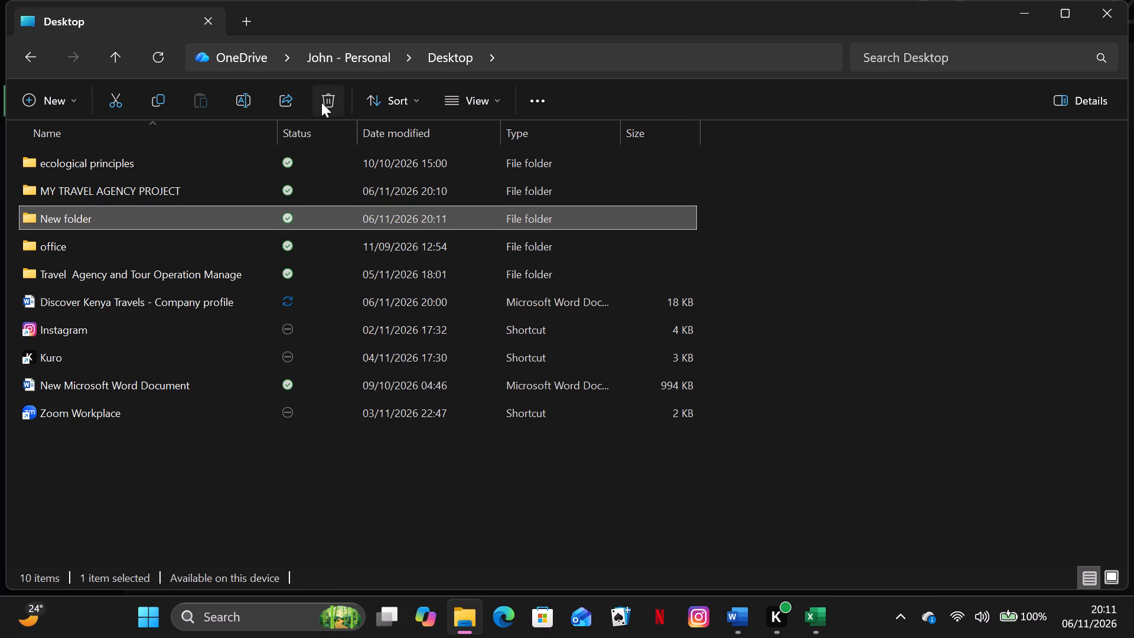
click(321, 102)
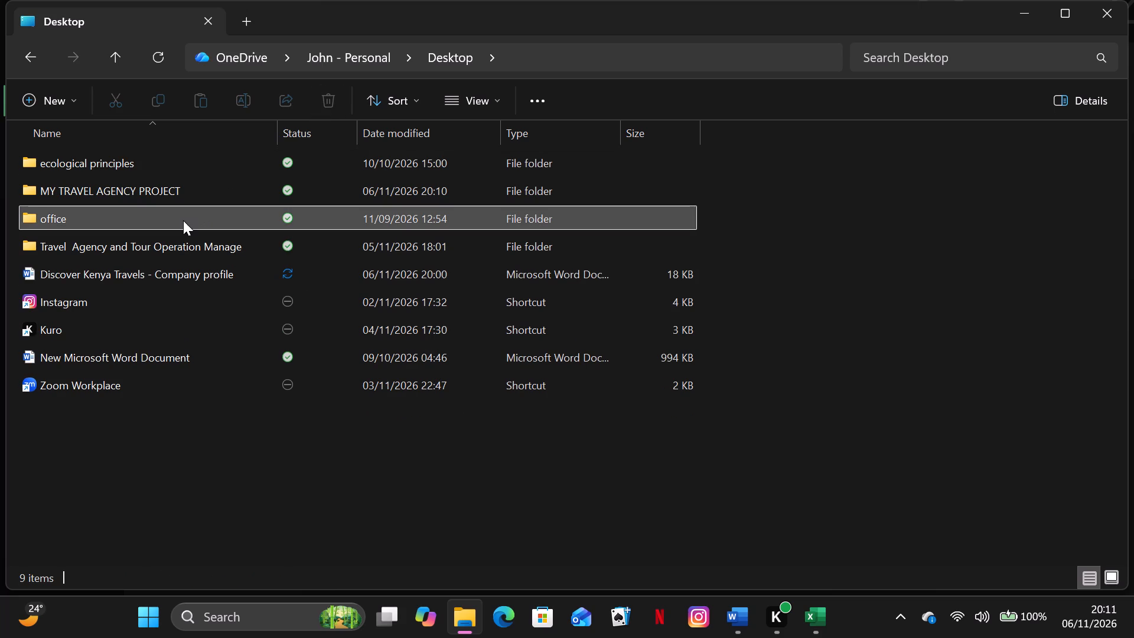
Look inside the MY TRAVEL AGENCY PROJECT folder and return to the Desktop folder.
double_click(175, 191)
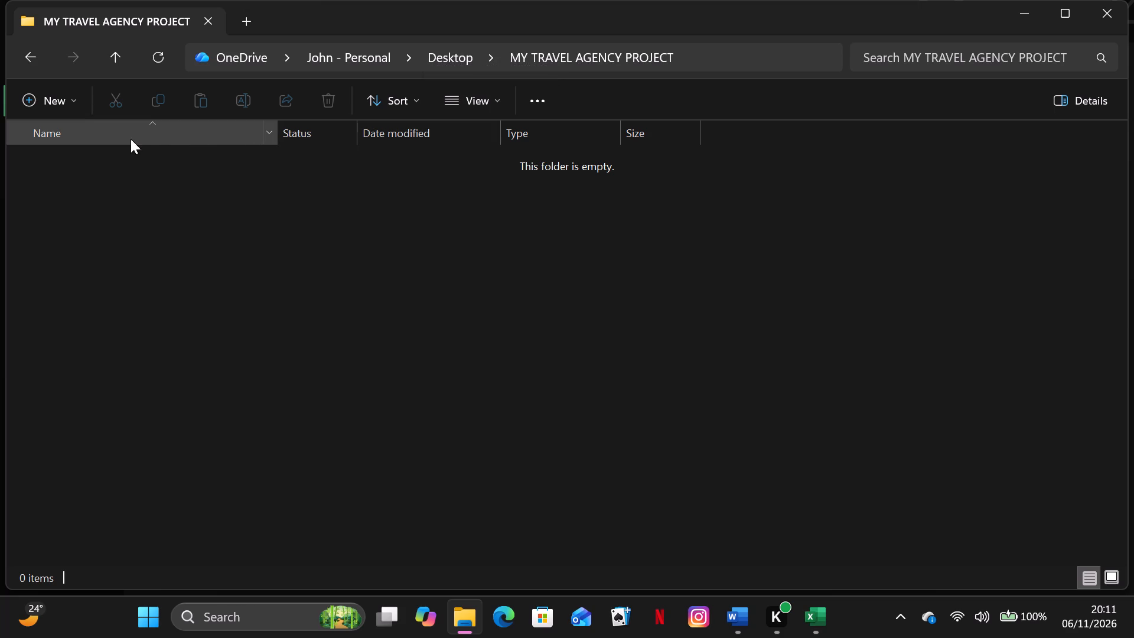
click(543, 106)
click(595, 362)
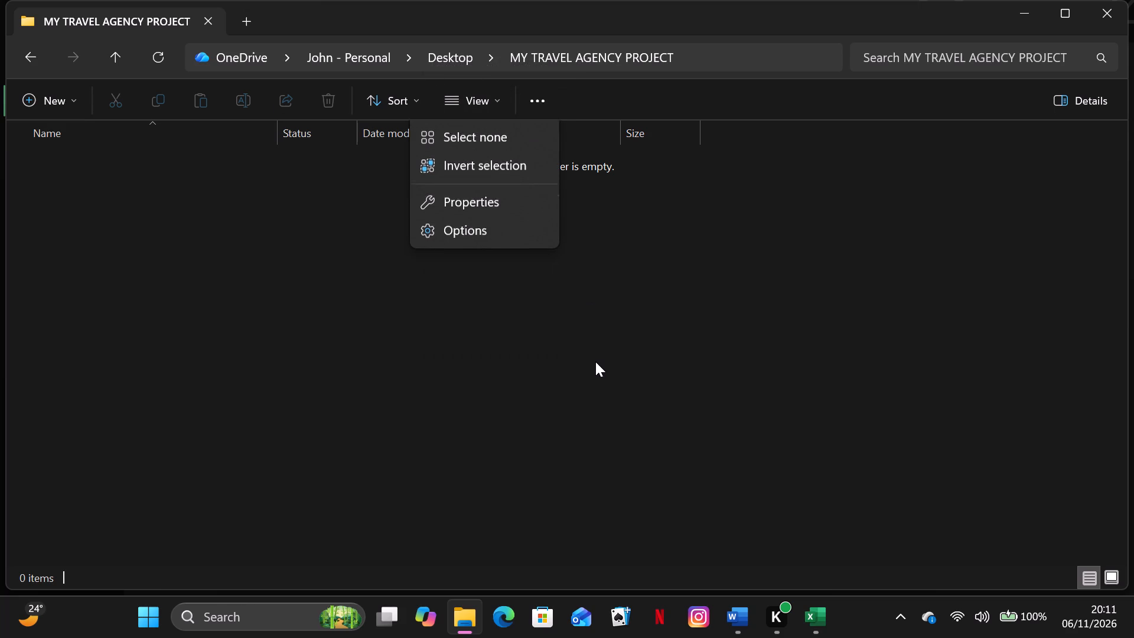
click(31, 50)
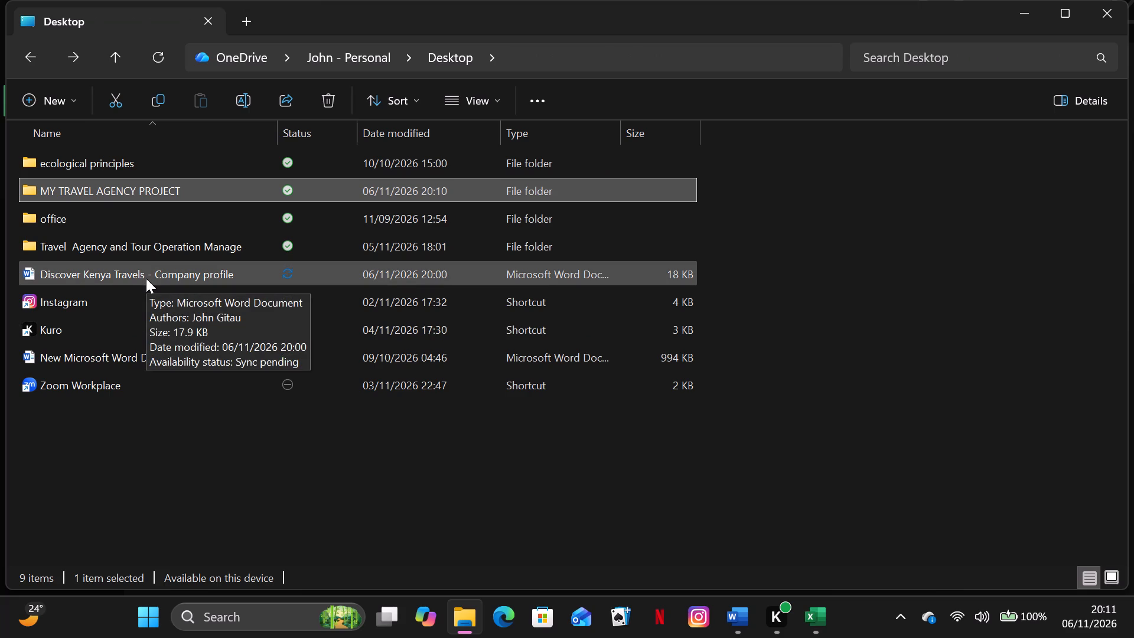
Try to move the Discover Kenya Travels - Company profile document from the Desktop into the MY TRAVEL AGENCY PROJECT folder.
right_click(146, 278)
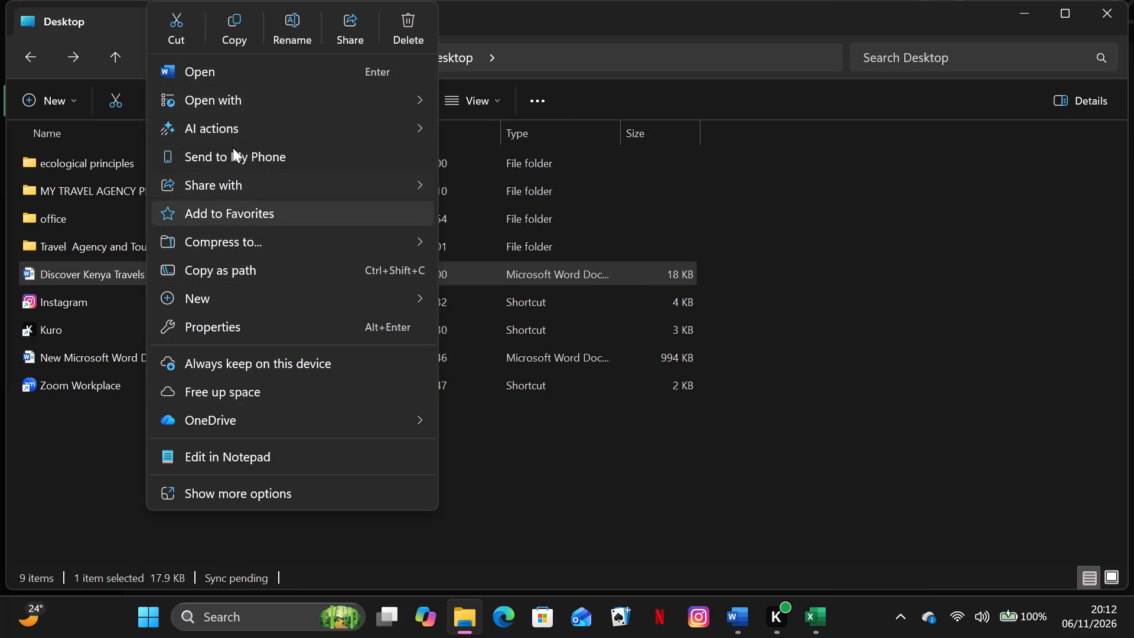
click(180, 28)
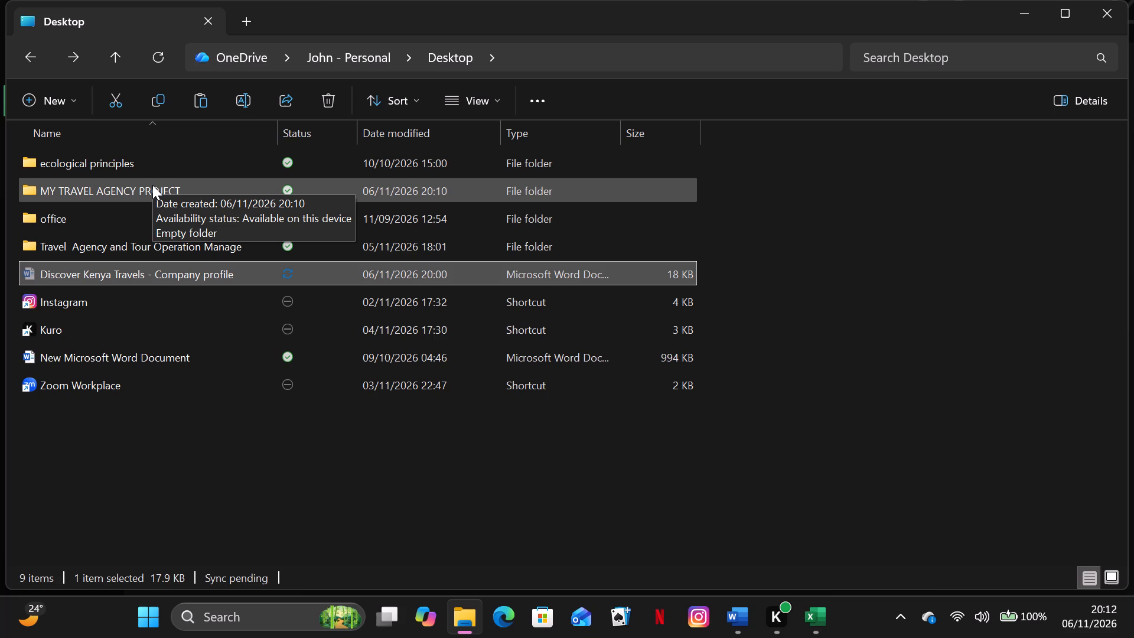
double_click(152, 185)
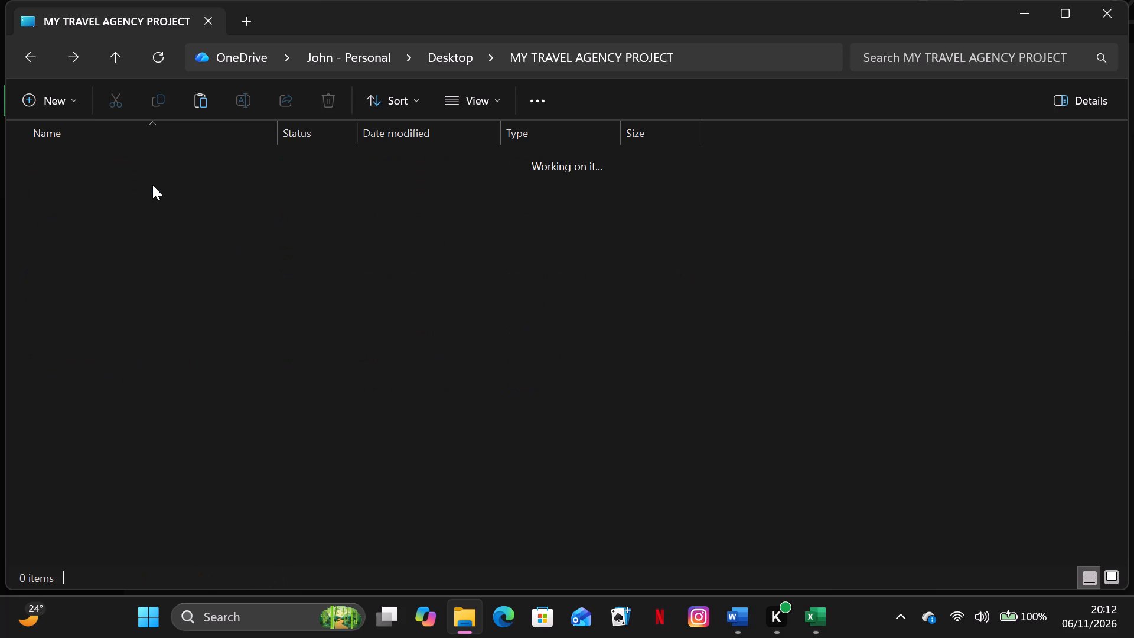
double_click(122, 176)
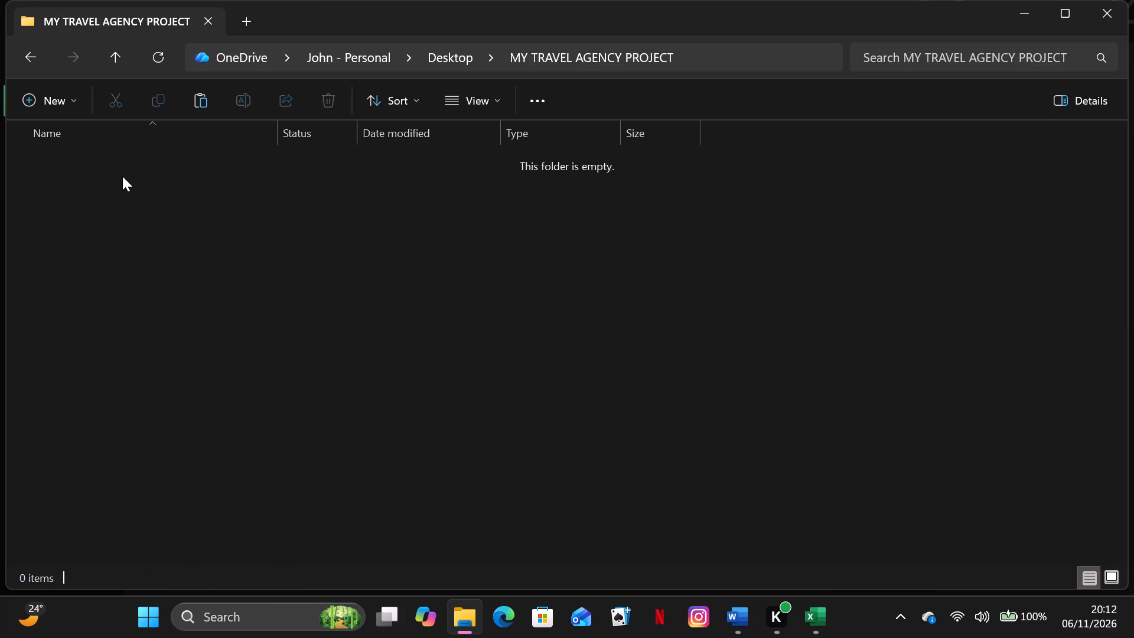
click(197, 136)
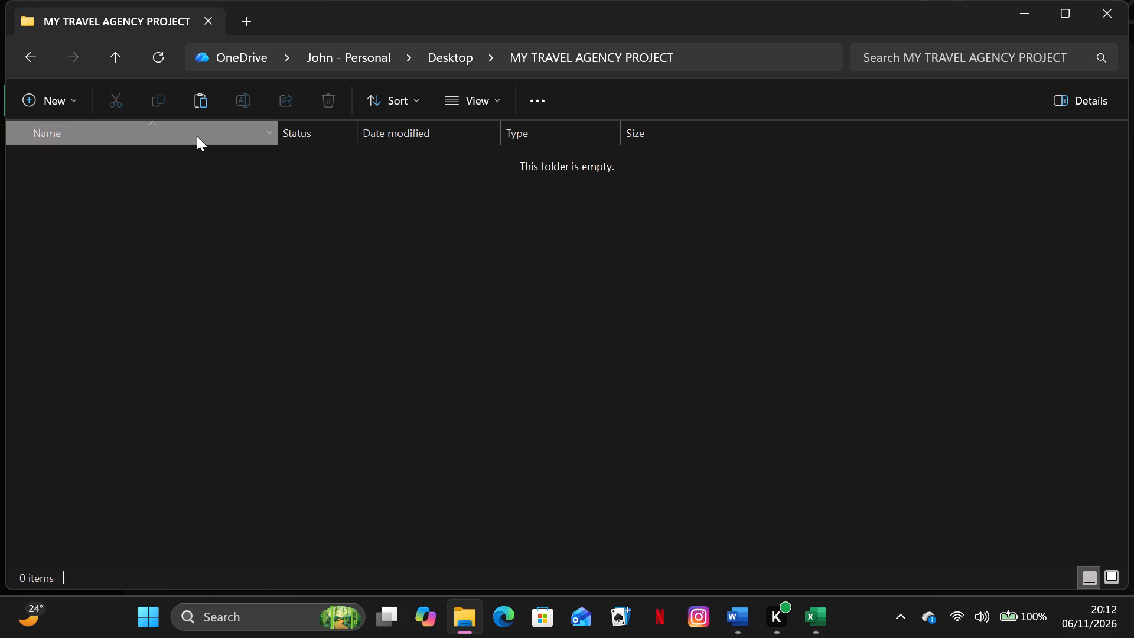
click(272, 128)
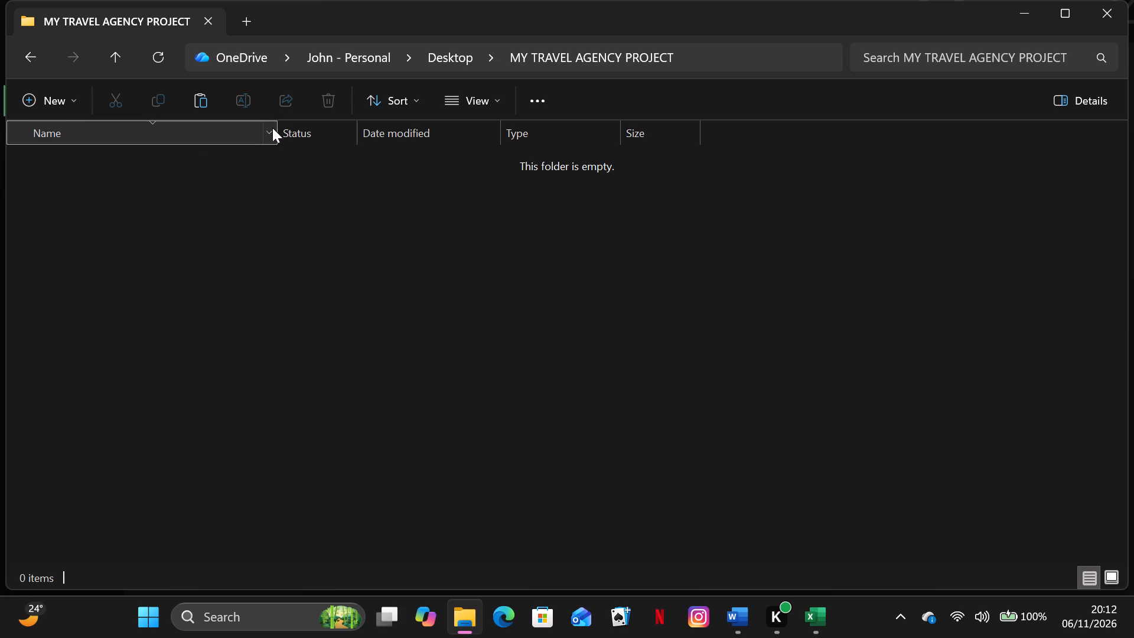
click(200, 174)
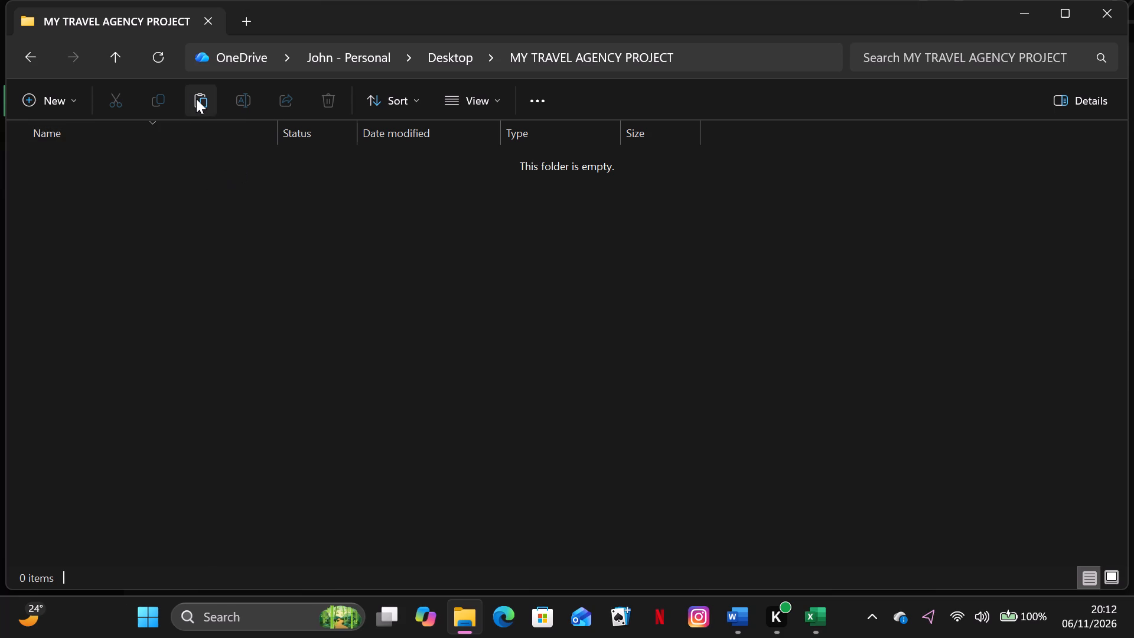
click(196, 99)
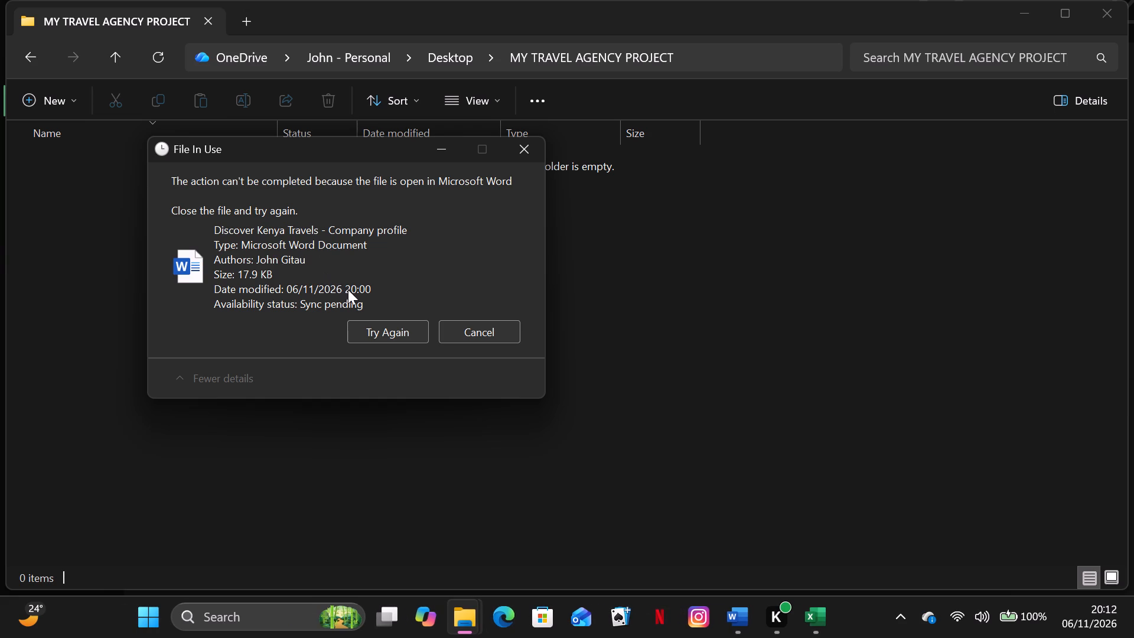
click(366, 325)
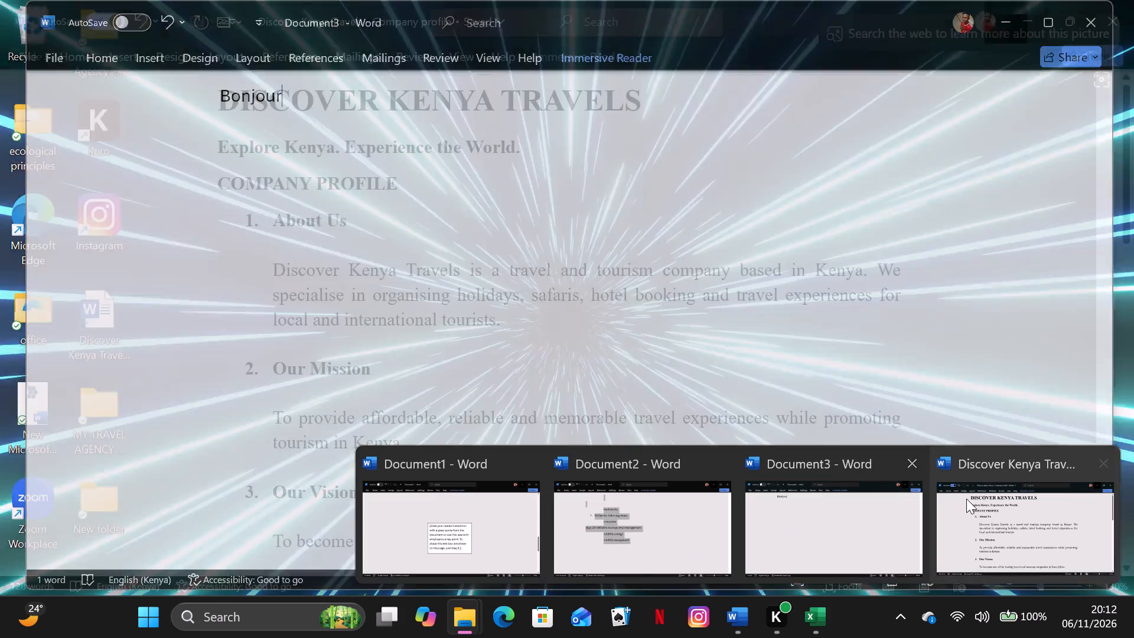
Close the Discover Kenya Travels - Company profile document that is open in Word.
click(1102, 460)
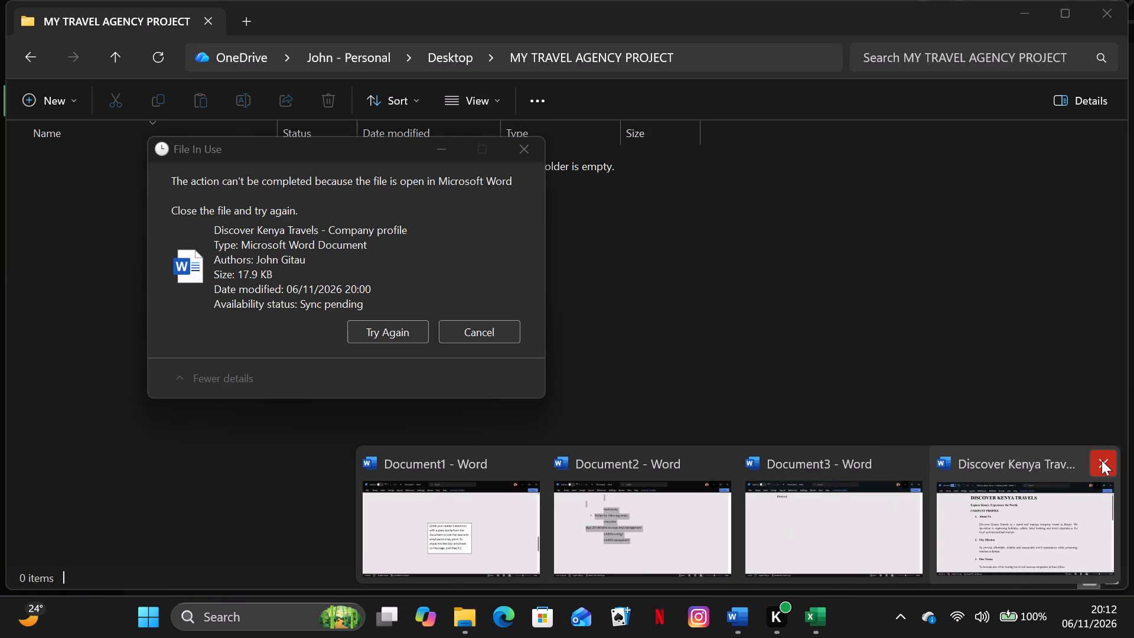
click(1102, 460)
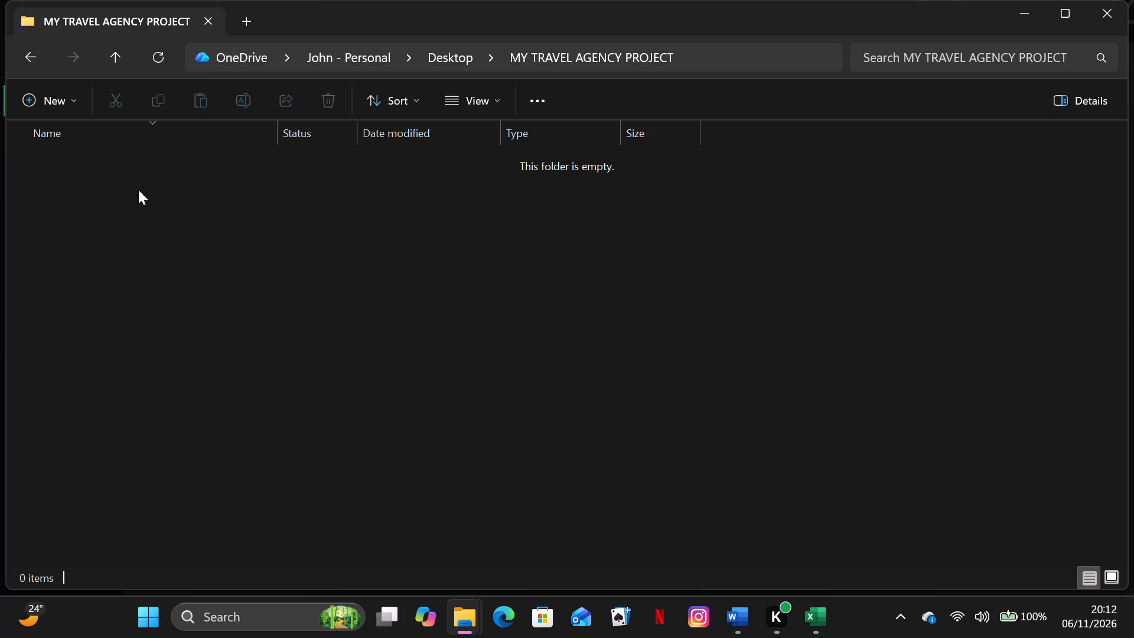
Move the Discover Kenya Travels - Company profile document from the Desktop into the MY TRAVEL AGENCY PROJECT folder.
key(ctrl+v)
click(30, 57)
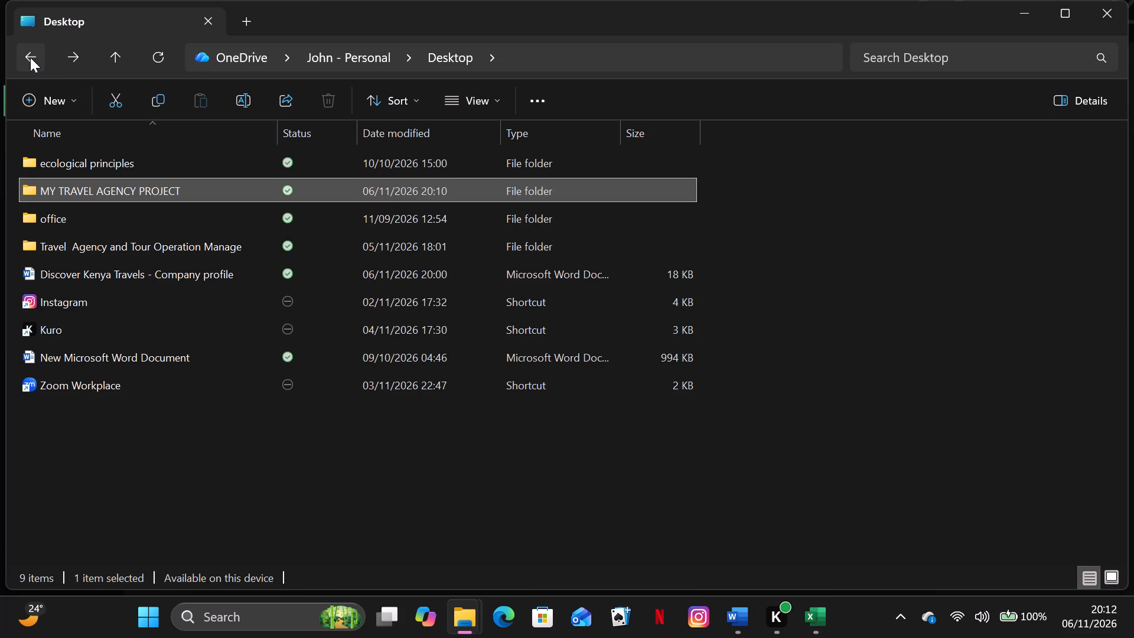
click(118, 267)
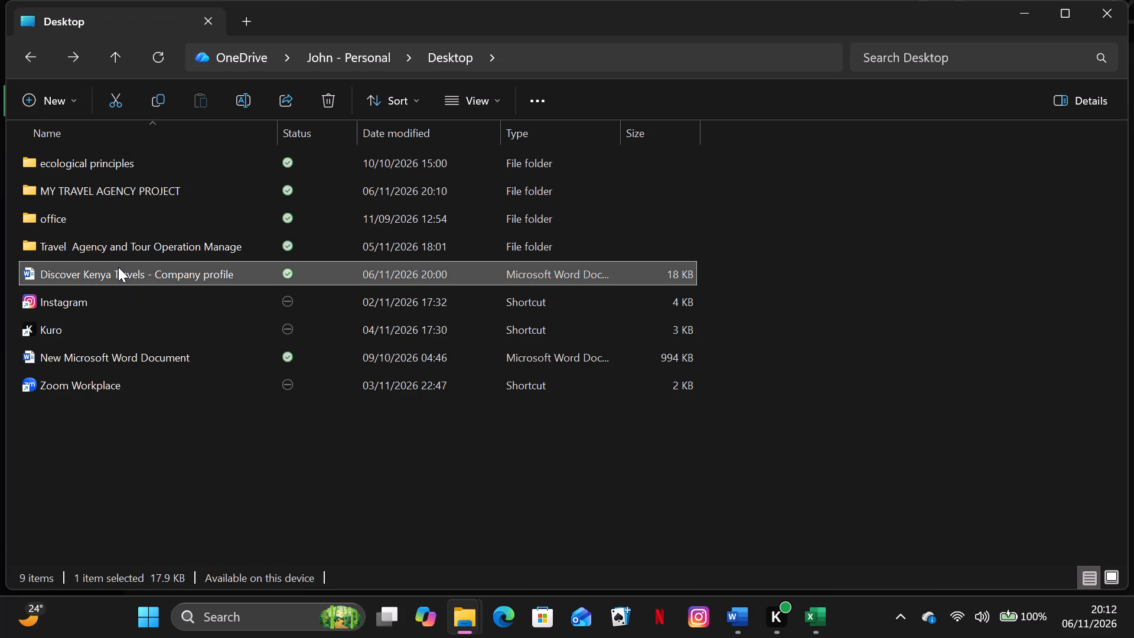
right_click(118, 267)
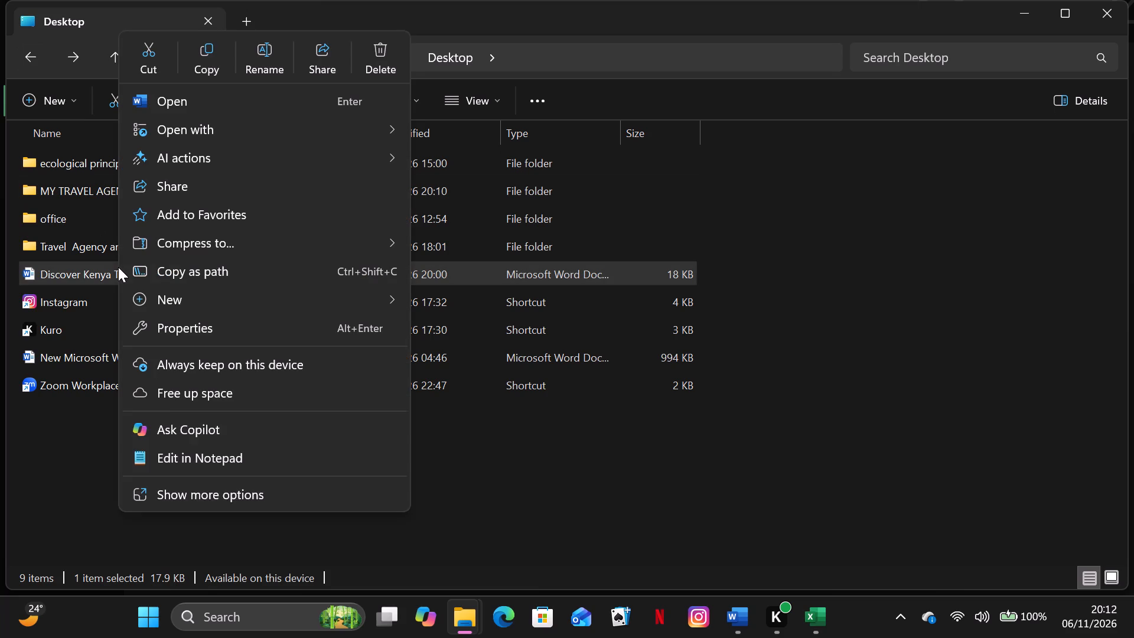
click(164, 64)
double_click(94, 193)
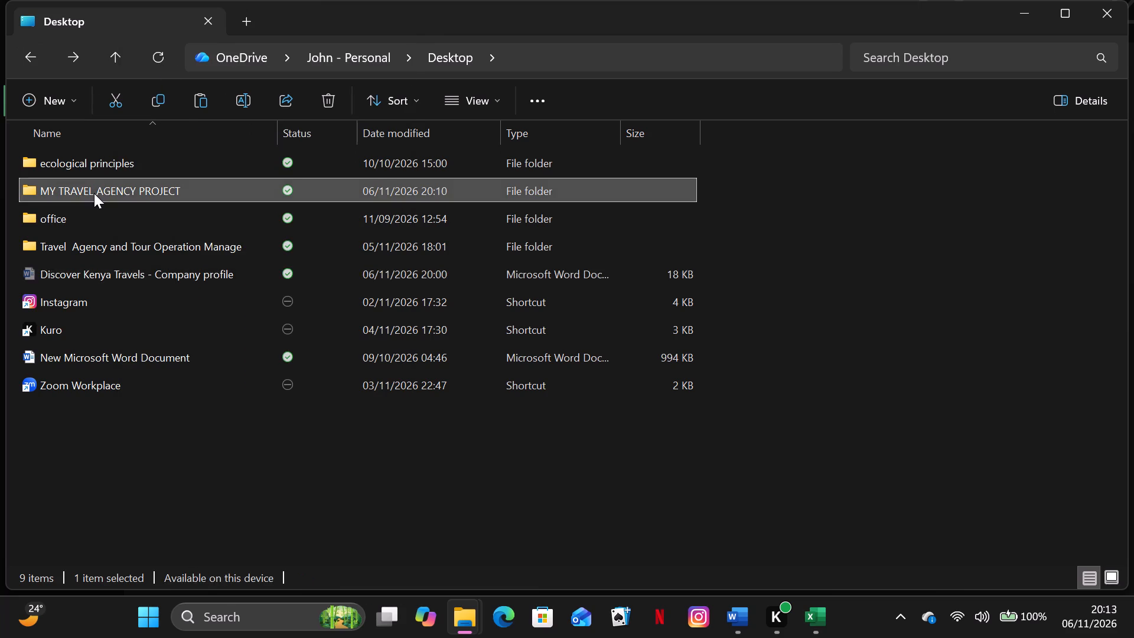
key(ctrl+v)
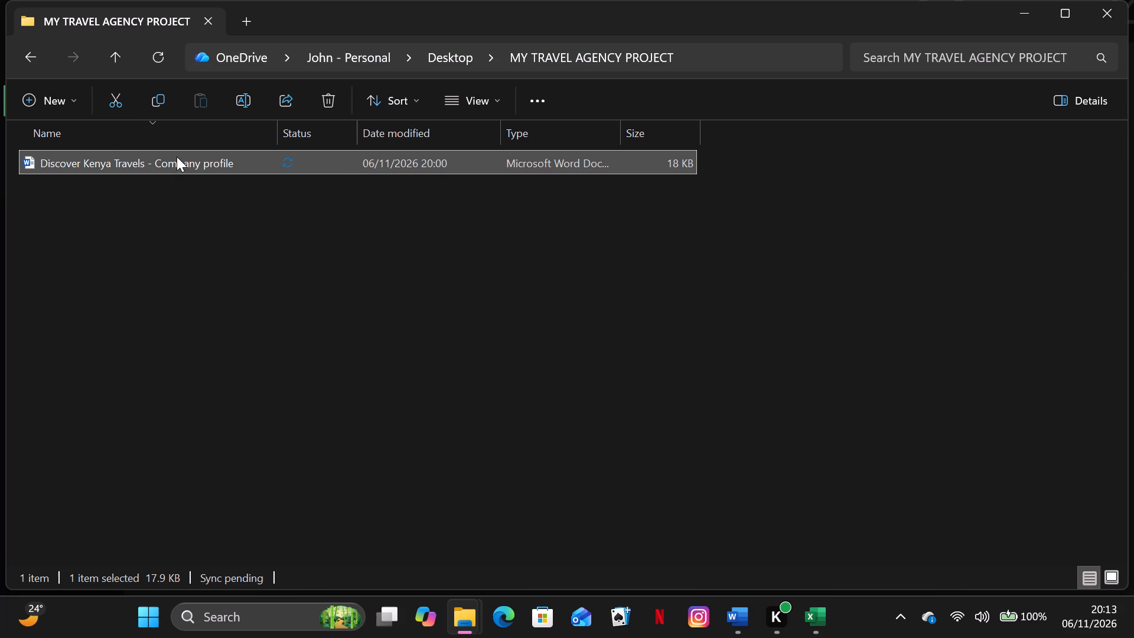
Open the moved company profile document in Word, look through its contents, and close it.
click(281, 160)
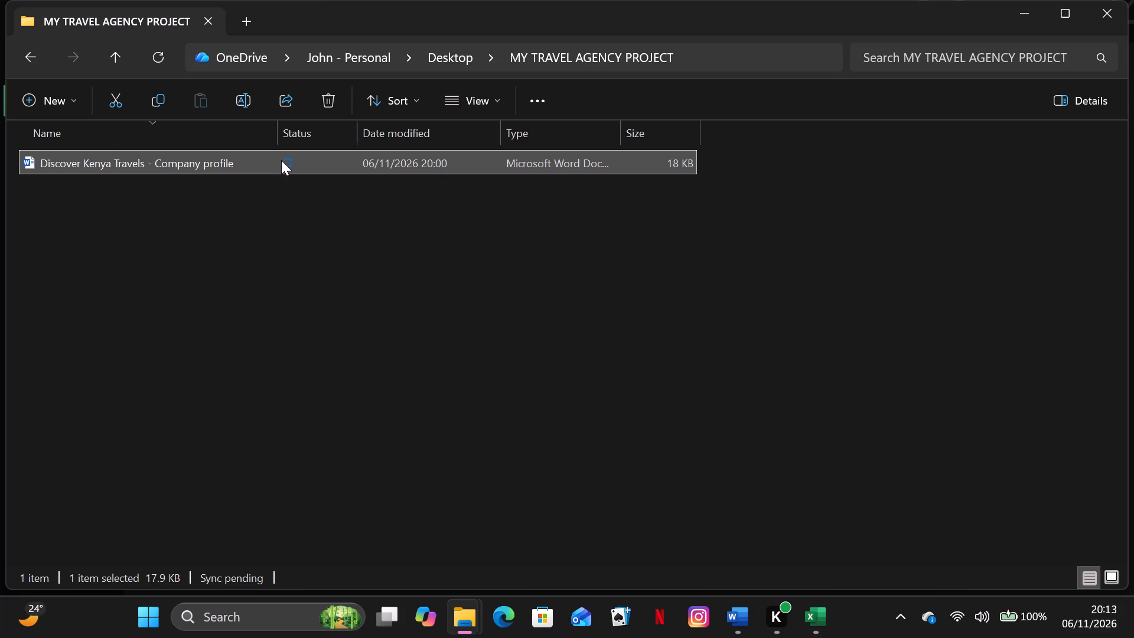
click(281, 160)
double_click(263, 160)
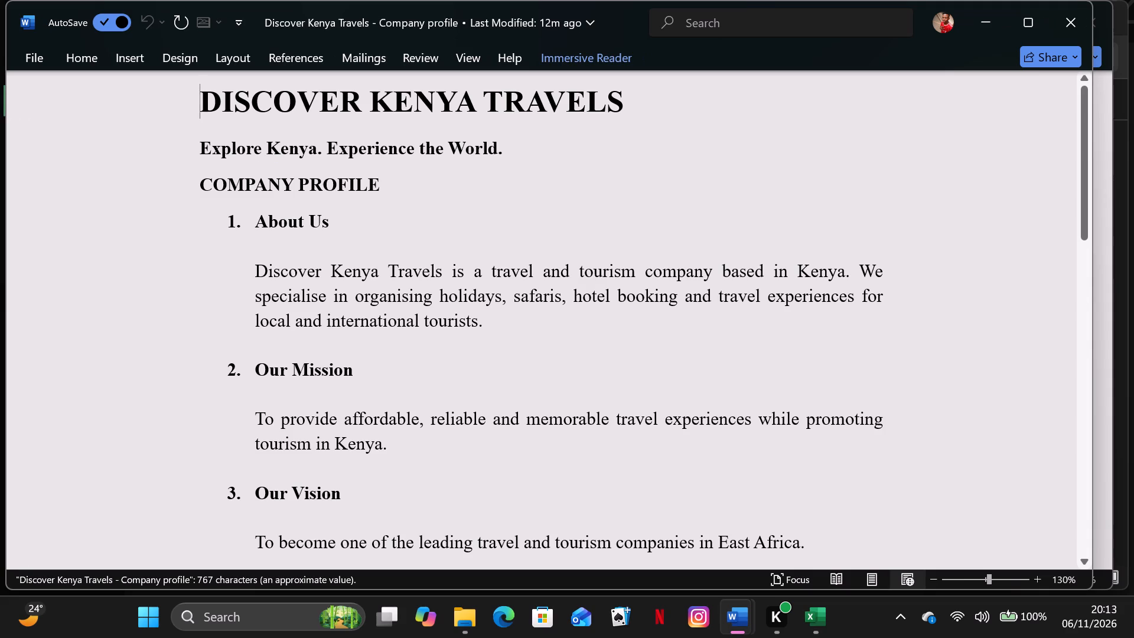
scroll(277, 174, up, 3)
scroll(277, 174, down, 10)
scroll(277, 174, up, 11)
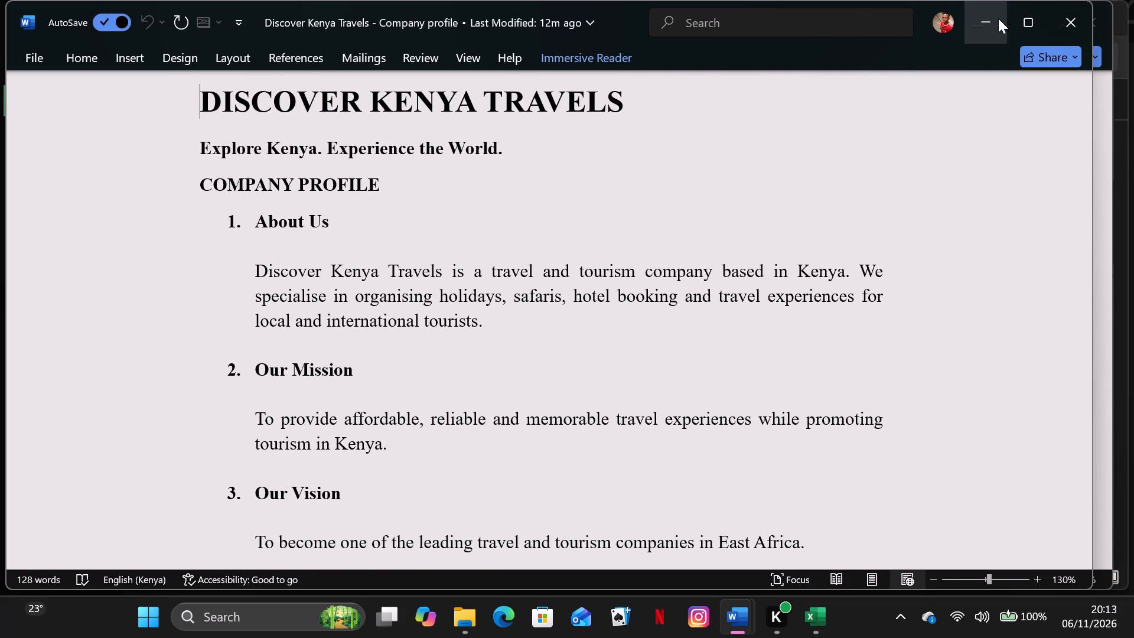
click(1065, 23)
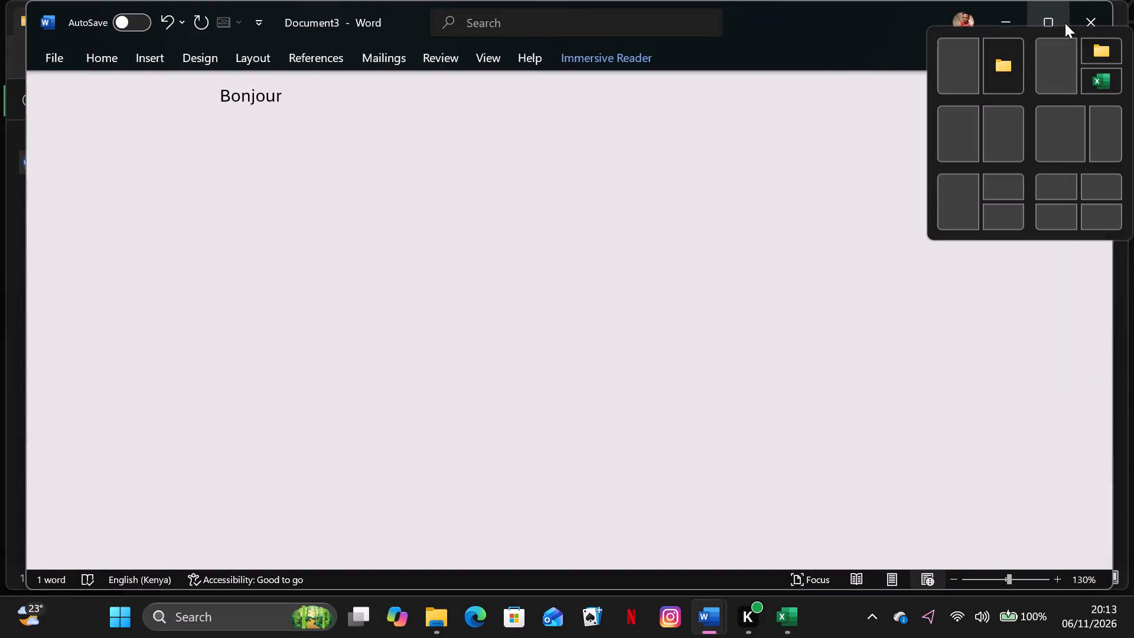
Close the Document3 Word document containing Bonjour without saving it.
click(1087, 15)
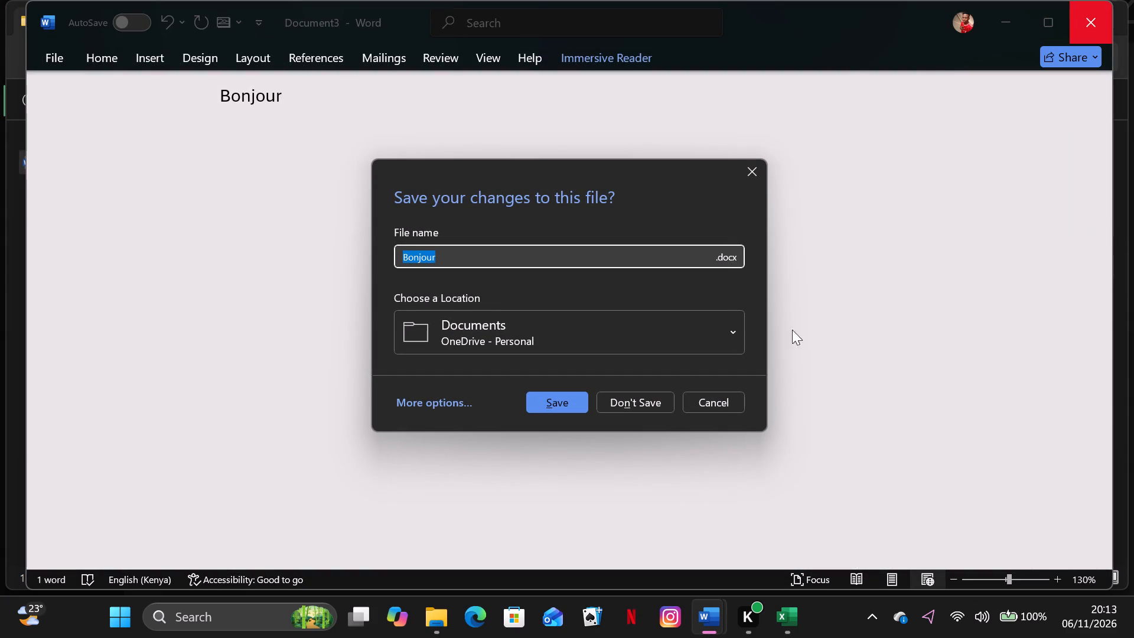
click(642, 409)
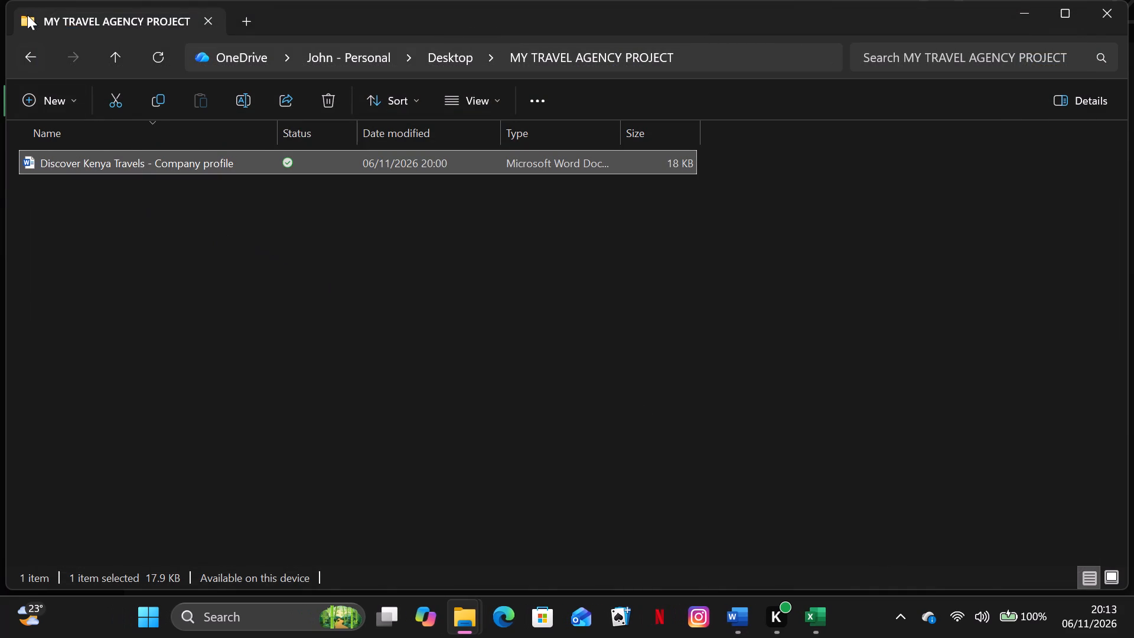
Close the MY TRAVEL AGENCY PROJECT File Explorer window and cancel the leftover file move.
click(29, 48)
click(1107, 2)
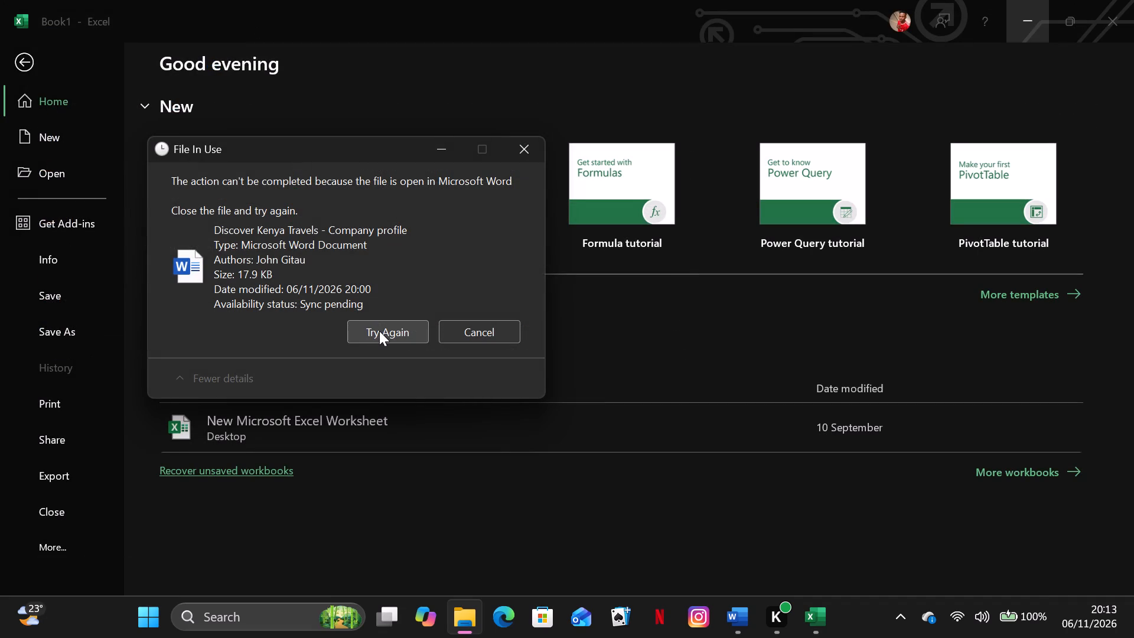
click(474, 335)
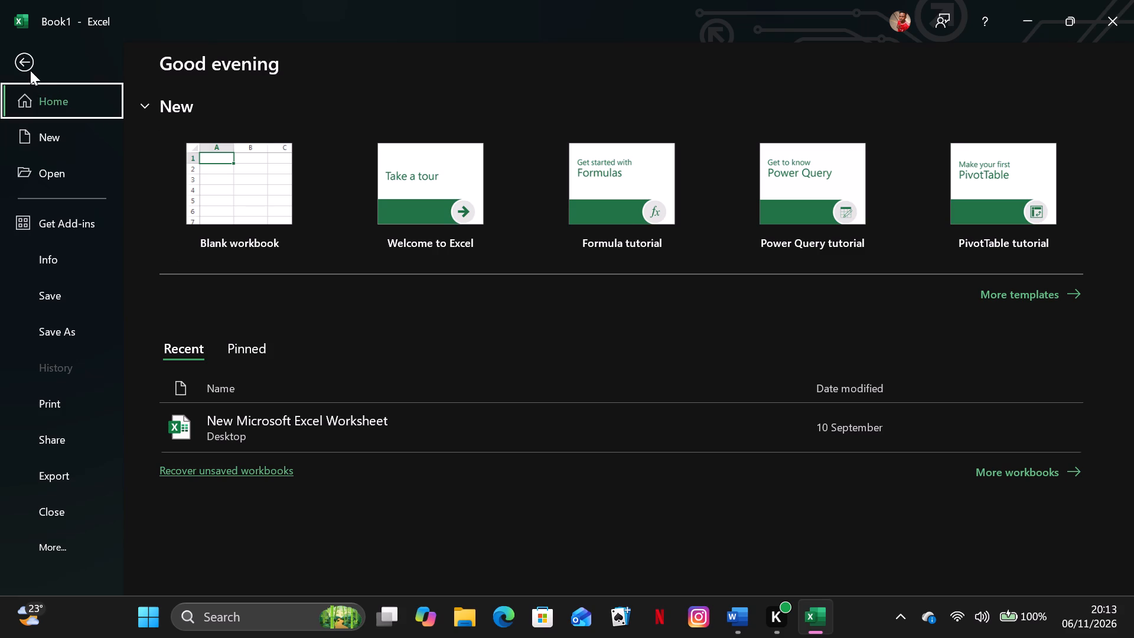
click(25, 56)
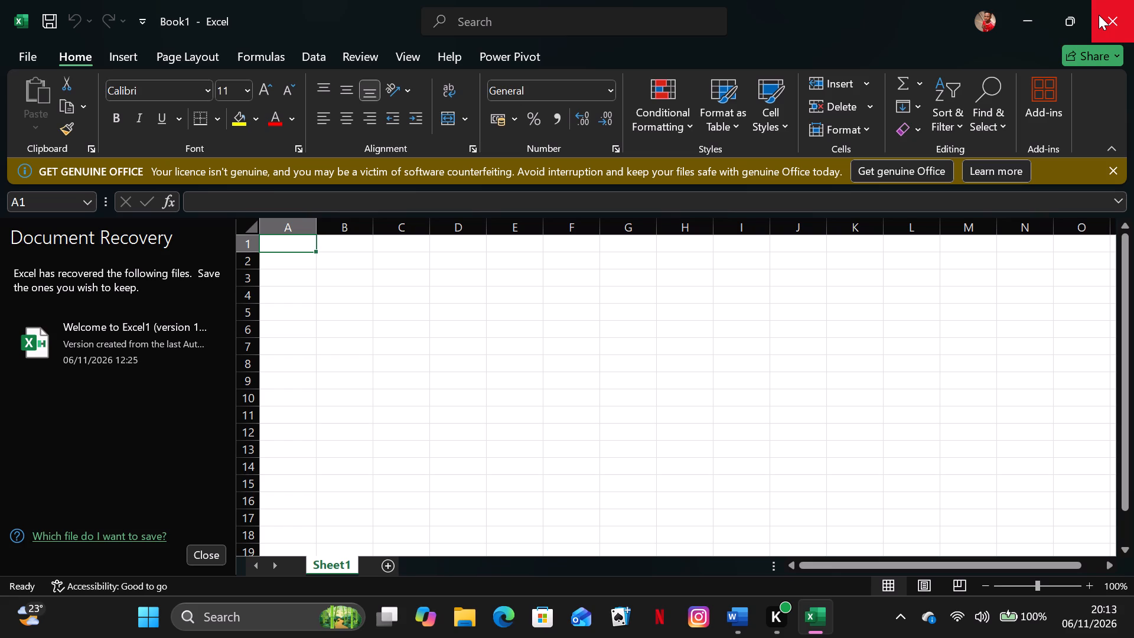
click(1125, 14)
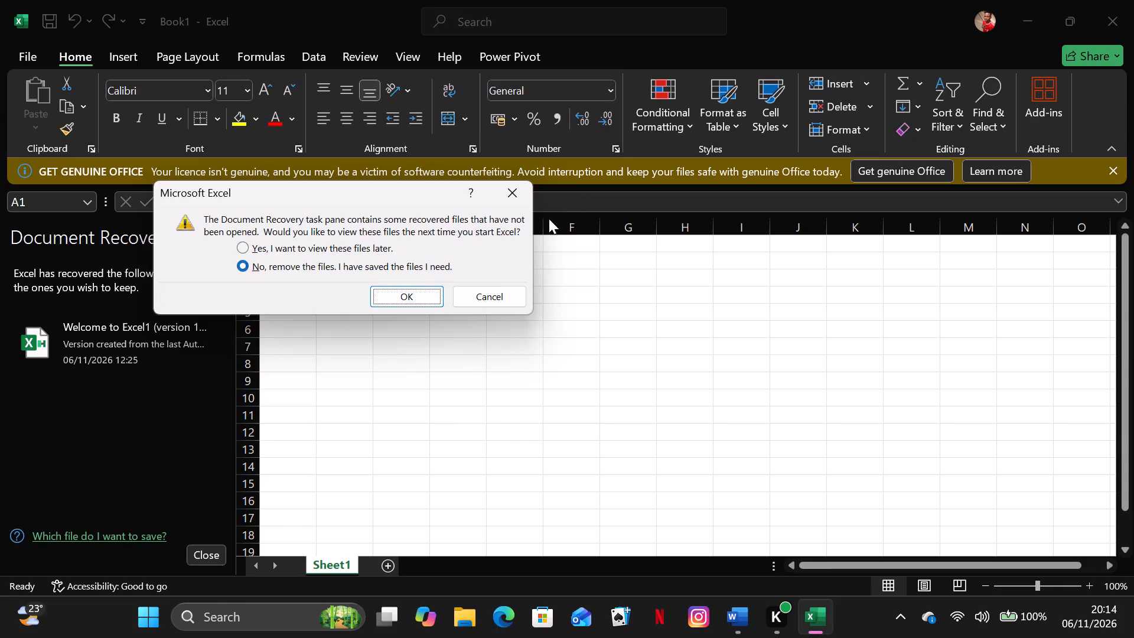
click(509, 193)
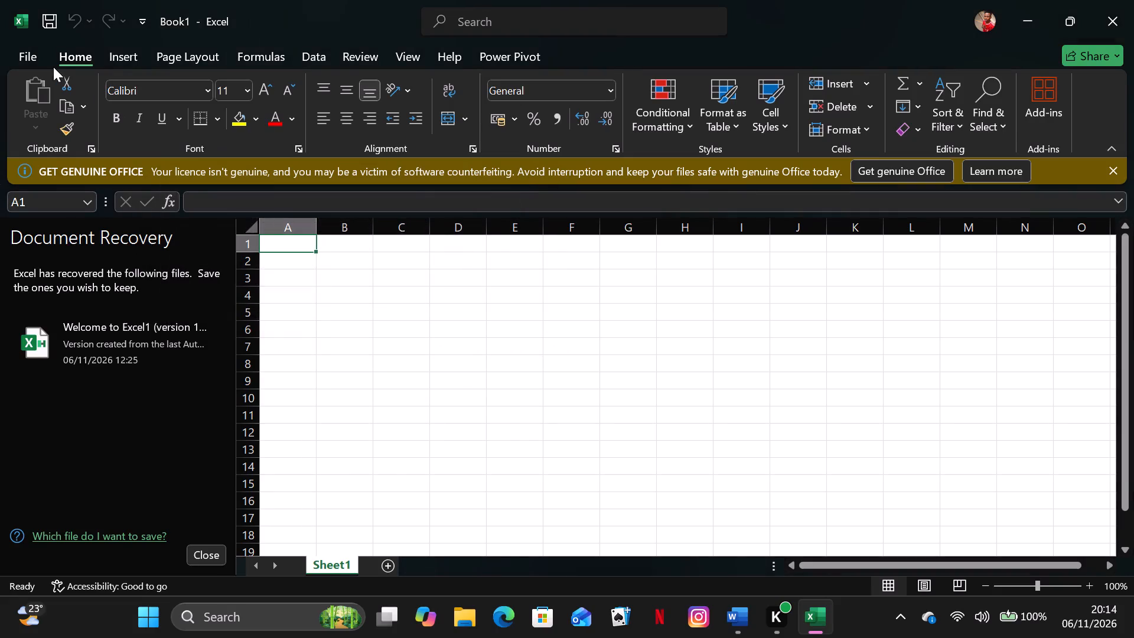
Save the blank workbook as Discover Kenya Travels - Tourism Database in the MY TRAVEL AGENCY PROJECT folder on the Desktop.
click(27, 57)
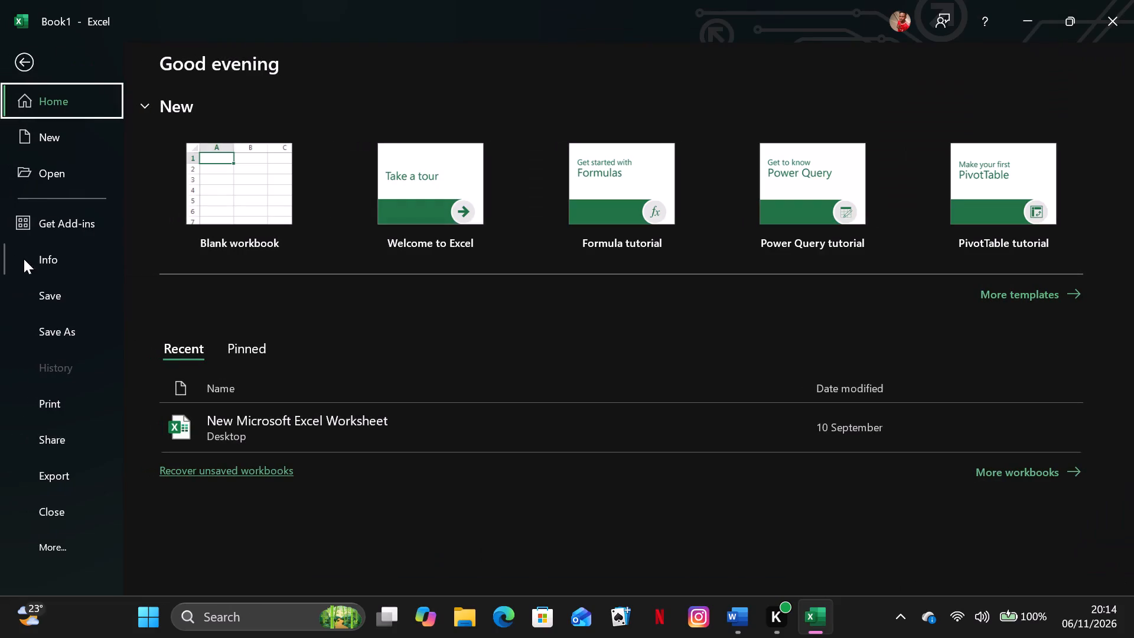
click(45, 325)
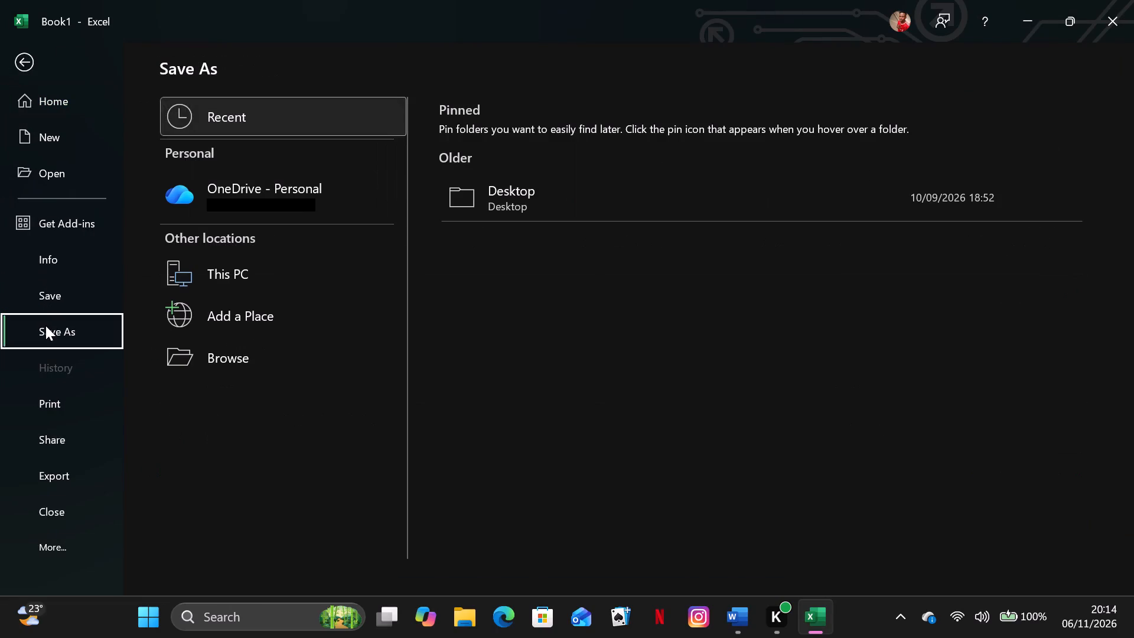
click(454, 215)
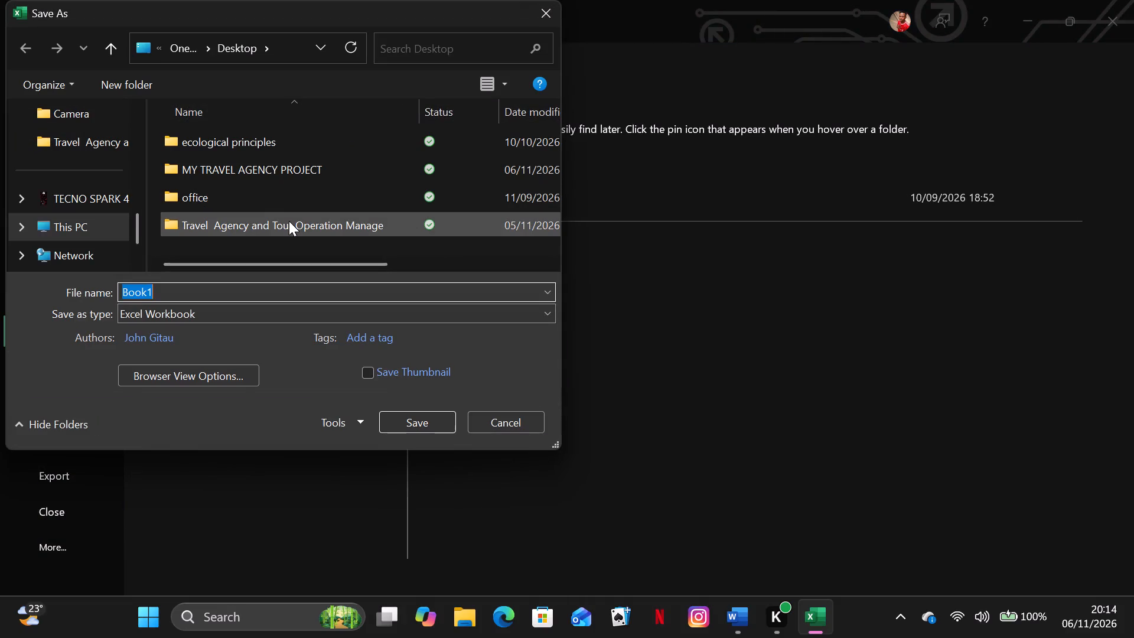
click(254, 170)
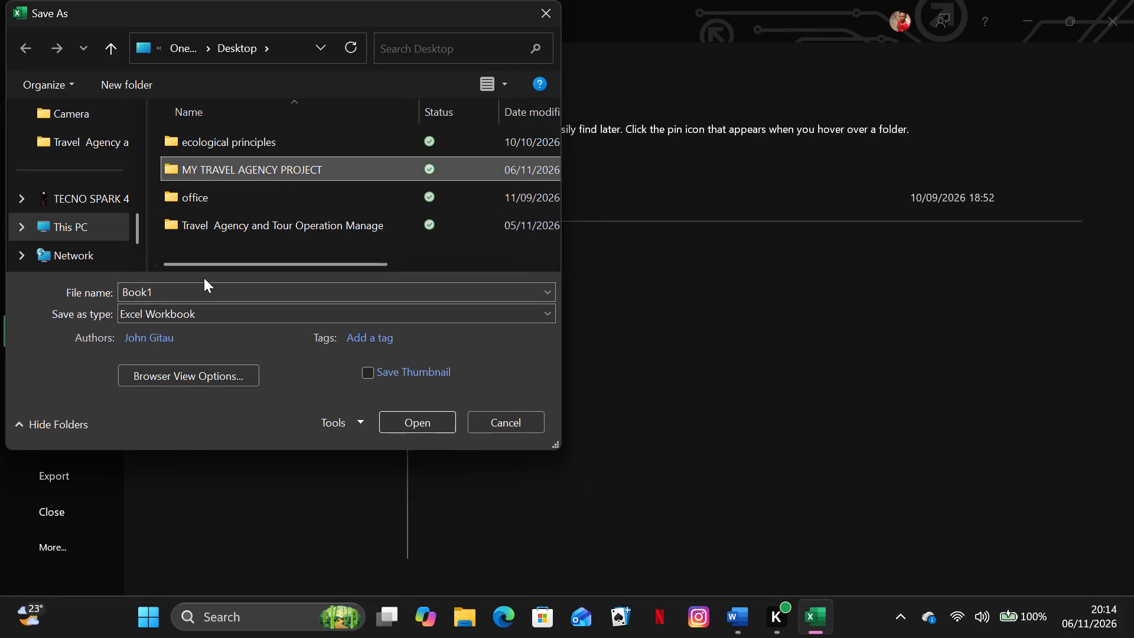
double_click(243, 170)
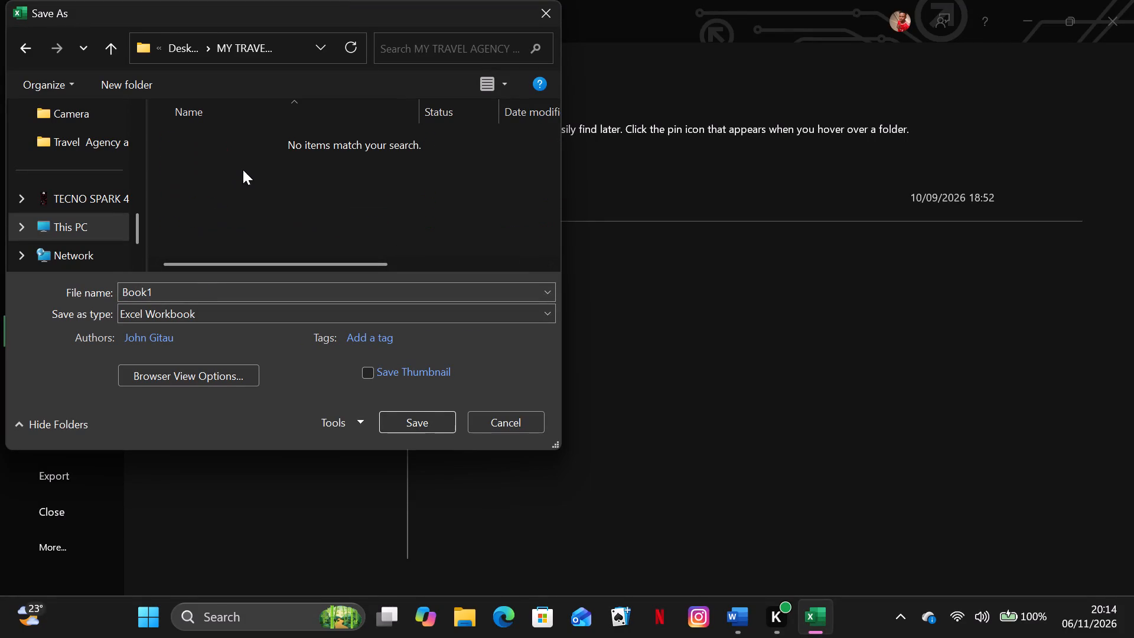
click(183, 299)
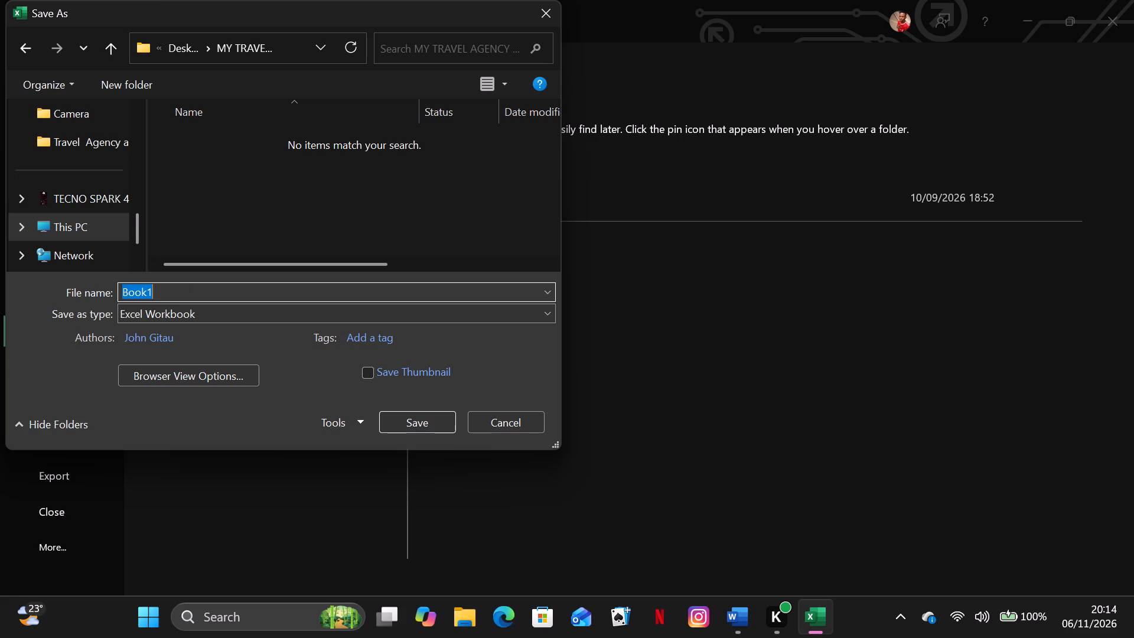
key(BackSpace)
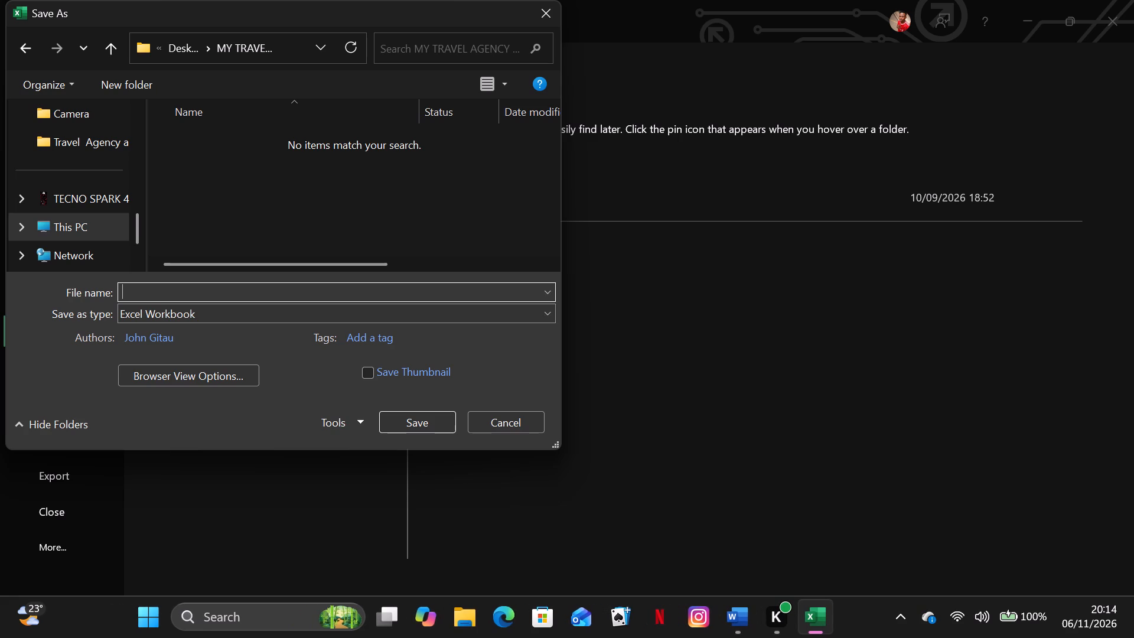
key(shift+d)
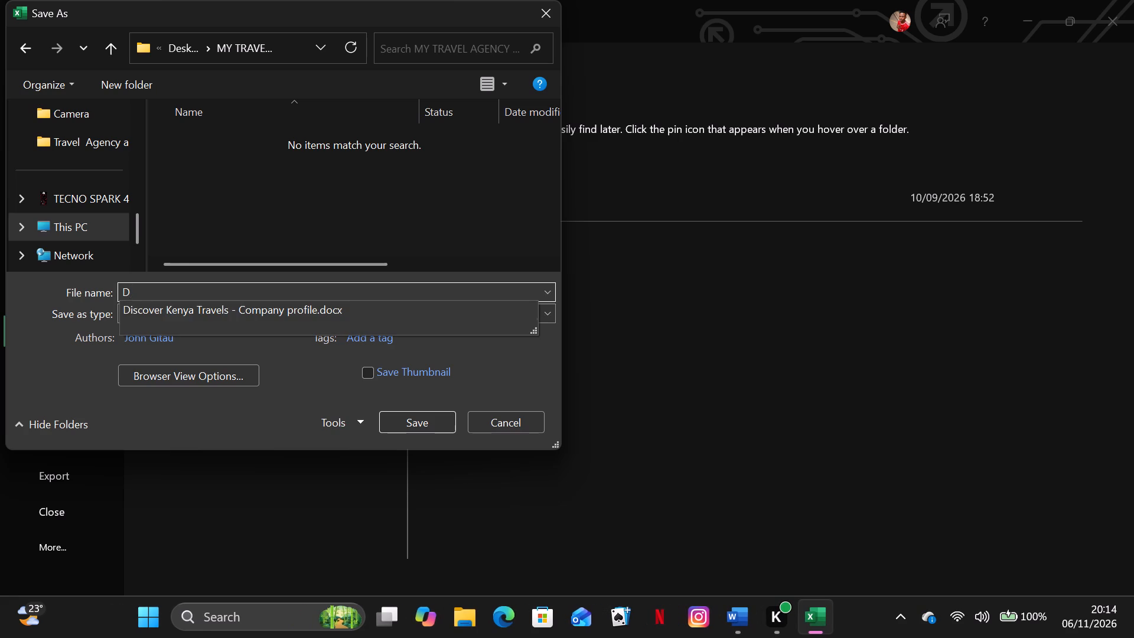
key(i)
key(s)
text(cover)
key(space)
key(shift+k)
text(enya)
key(space)
text(Trave)
text(ls)
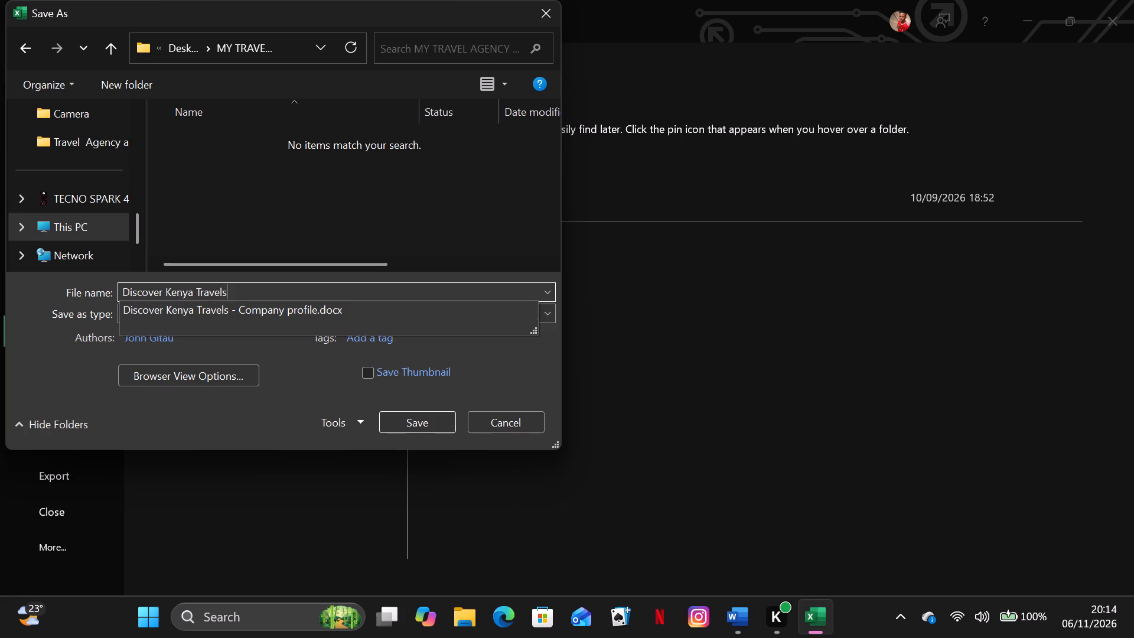
key(space)
key(minus)
key(space)
key(shift+t)
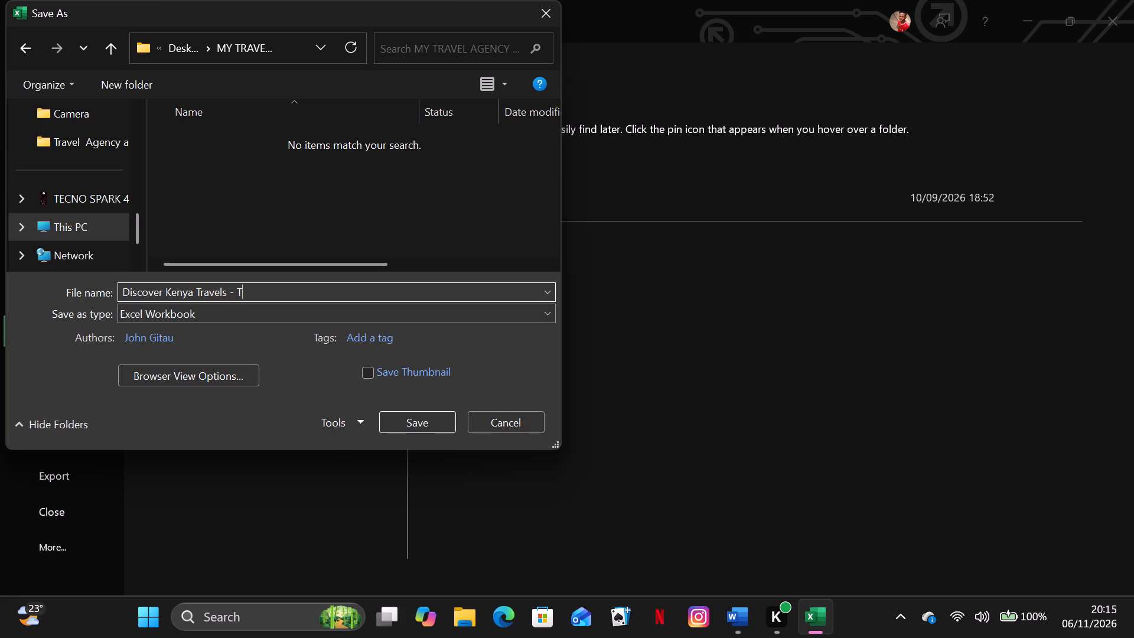
text(ouris)
key(m)
key(space)
text(Data)
text(base)
click(405, 423)
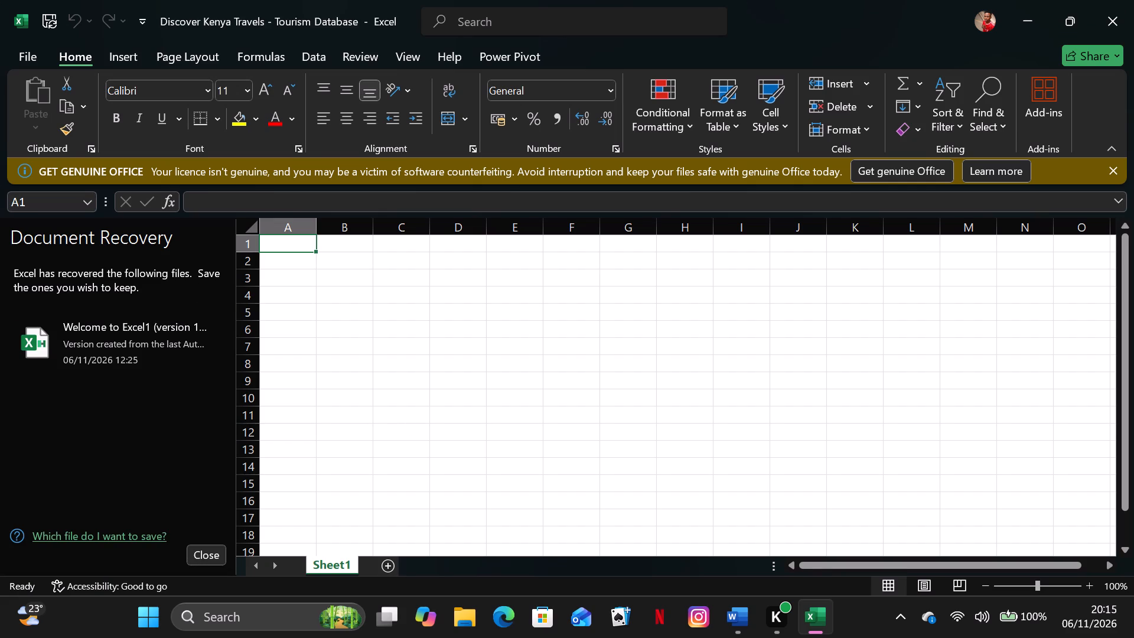
Dismiss the GET GENUINE OFFICE banner above the worksheet.
click(1109, 171)
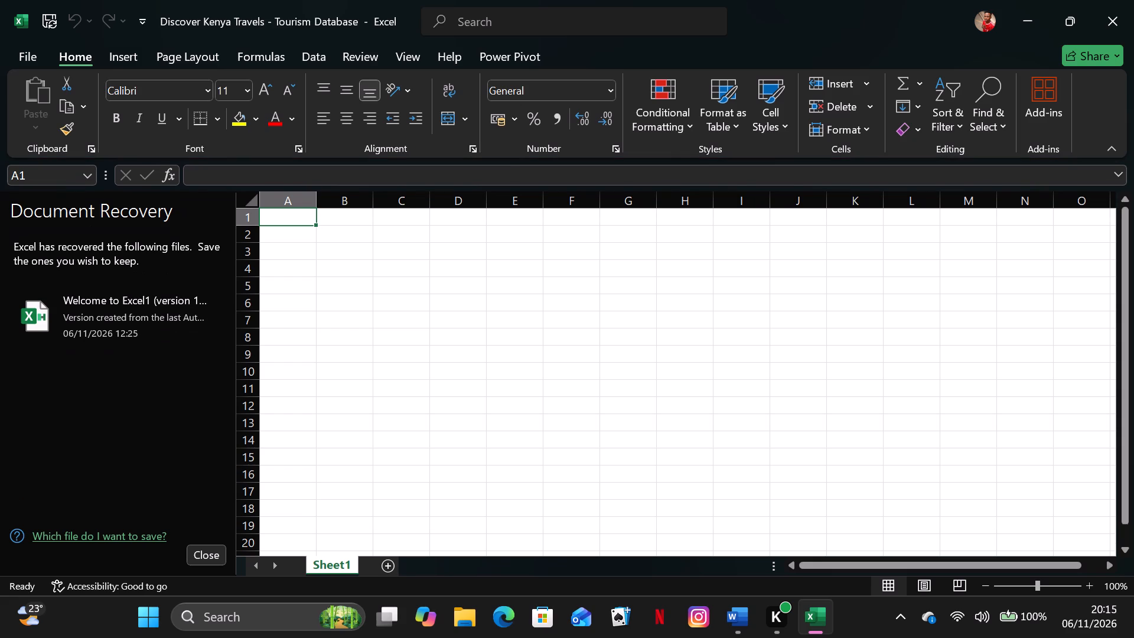
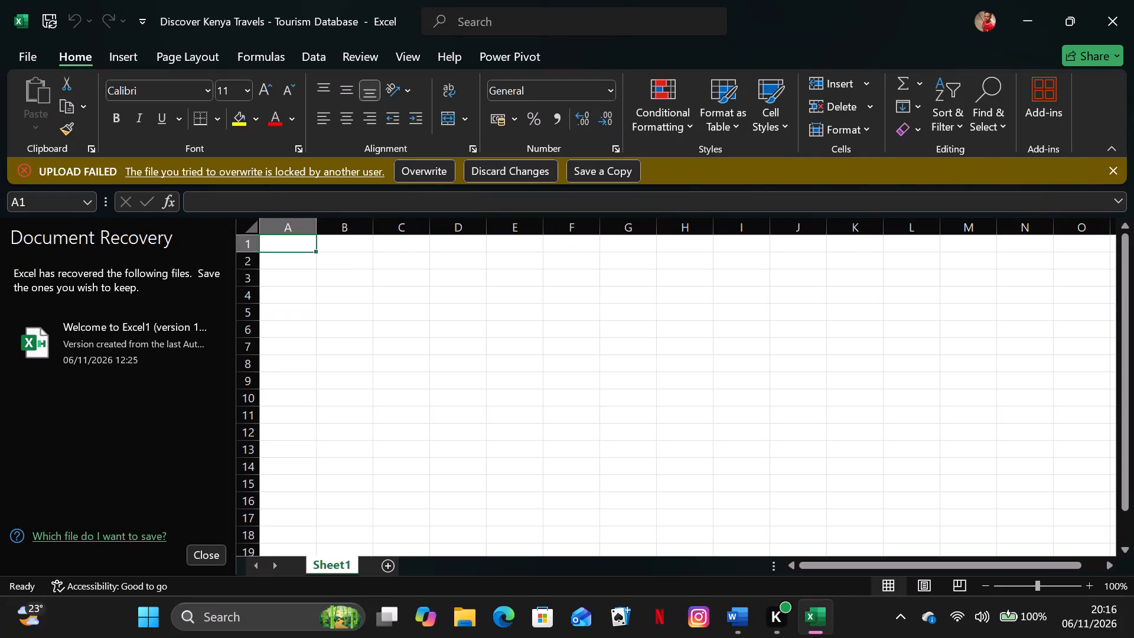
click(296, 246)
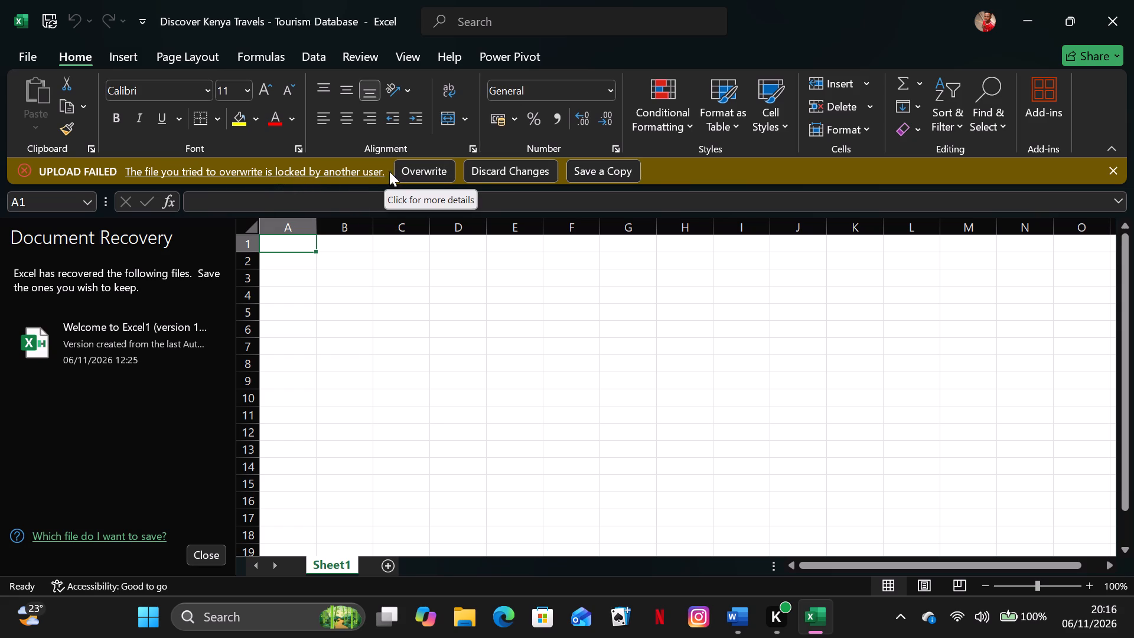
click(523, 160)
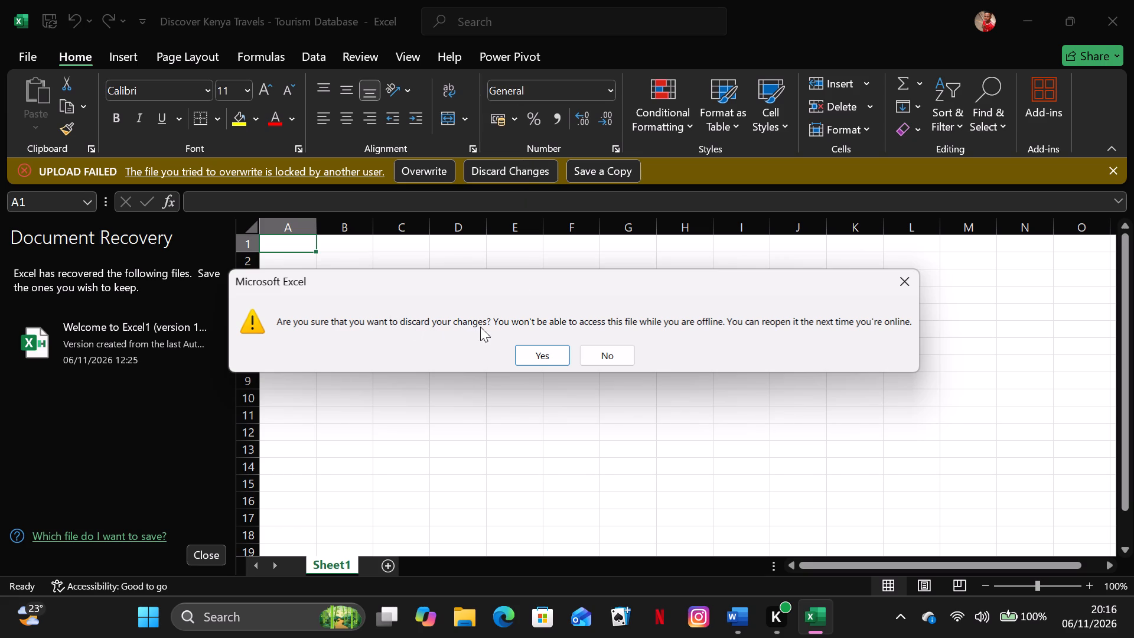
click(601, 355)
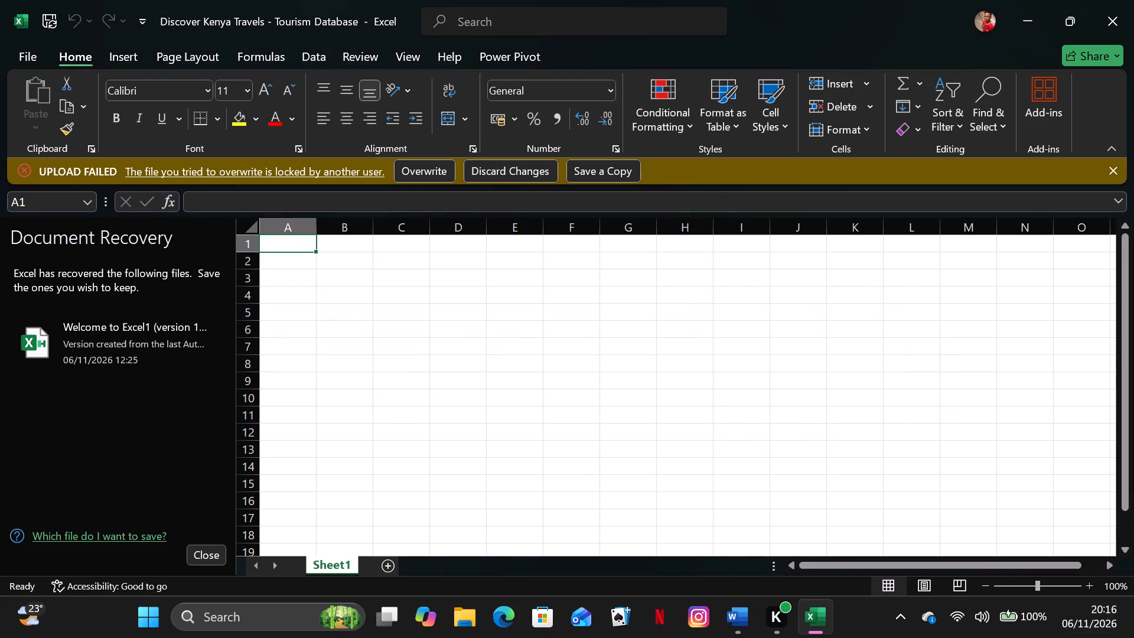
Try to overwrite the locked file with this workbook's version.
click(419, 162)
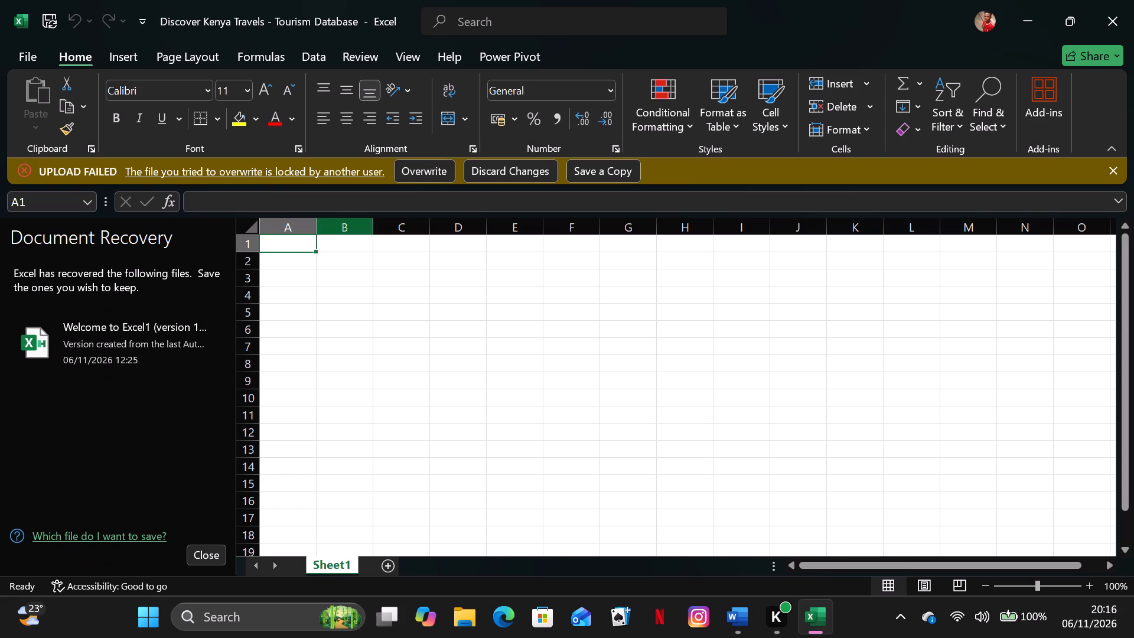
Open the help on which recovered file to save.
click(94, 535)
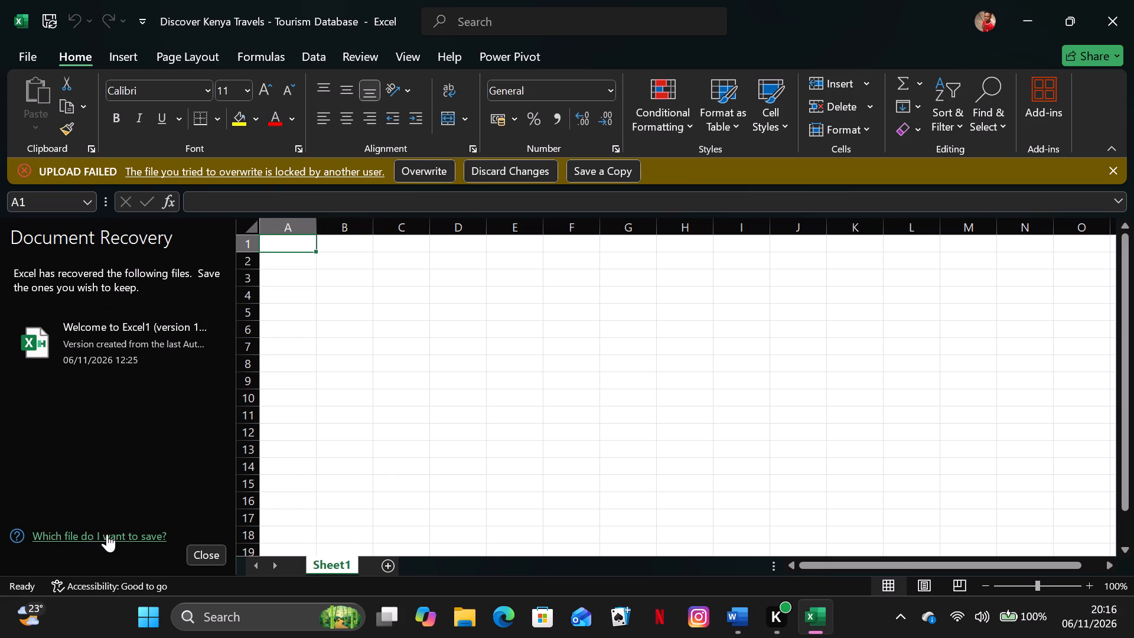
Close the Document Recovery pane.
click(207, 557)
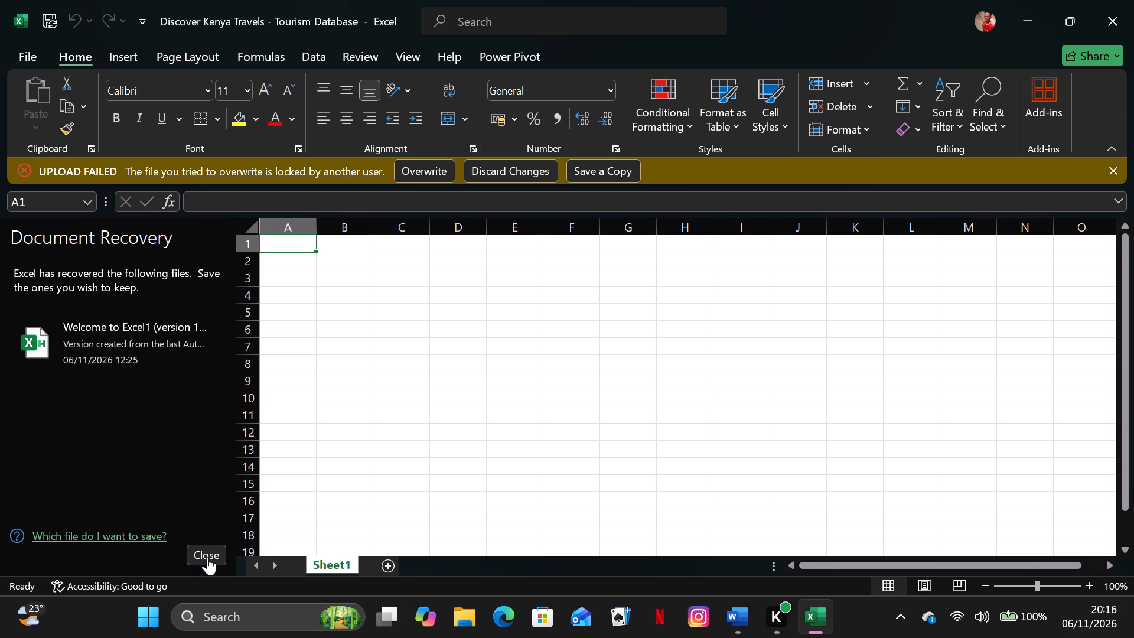
click(204, 555)
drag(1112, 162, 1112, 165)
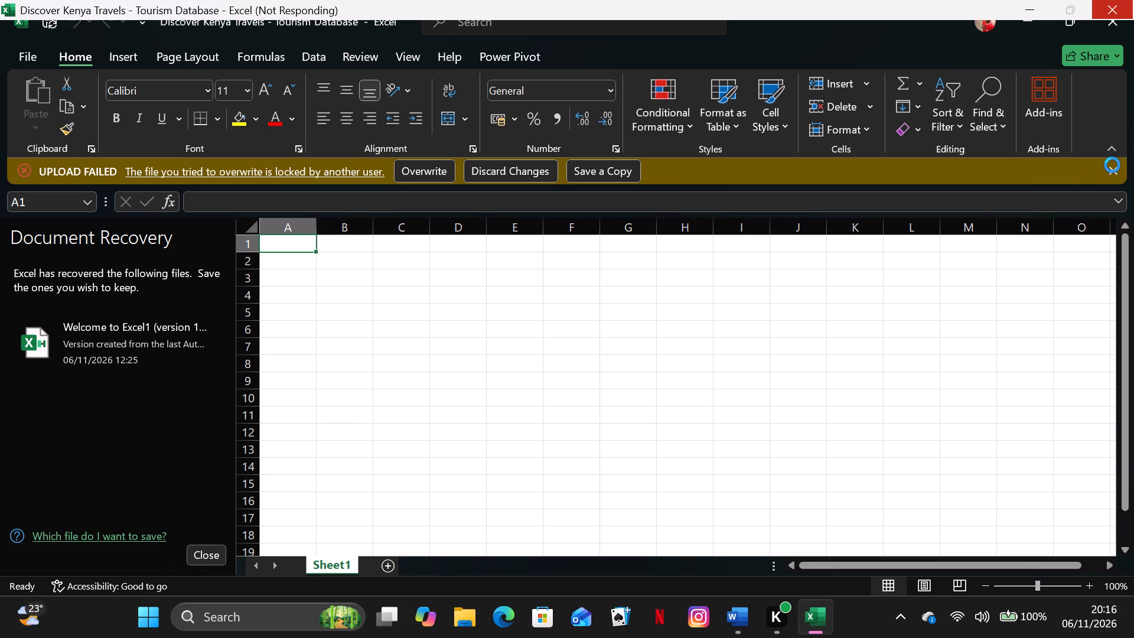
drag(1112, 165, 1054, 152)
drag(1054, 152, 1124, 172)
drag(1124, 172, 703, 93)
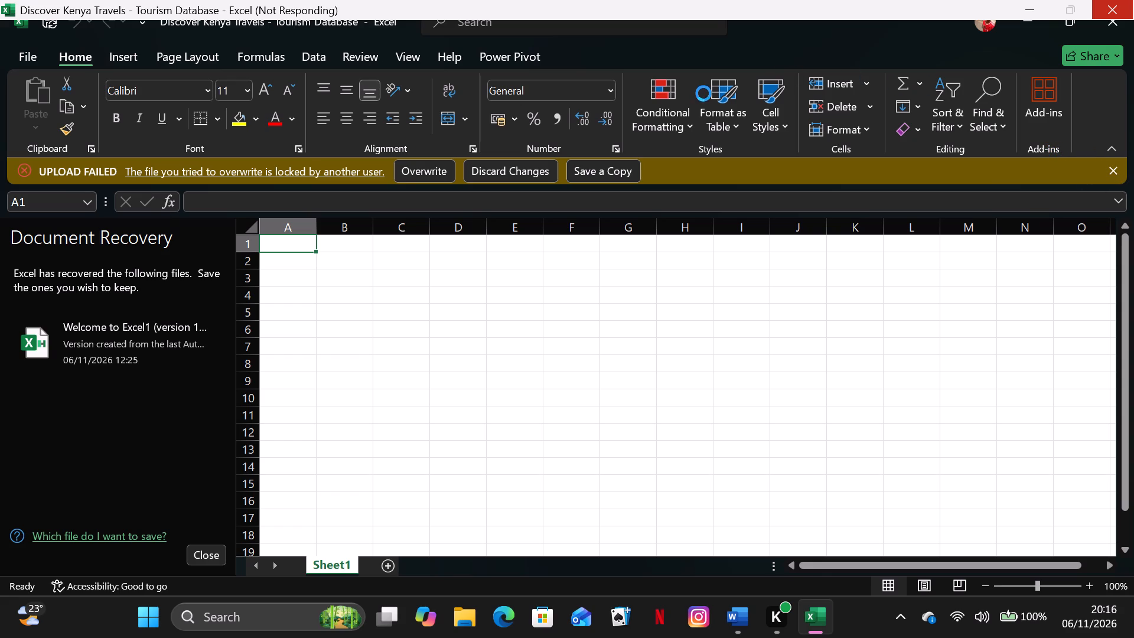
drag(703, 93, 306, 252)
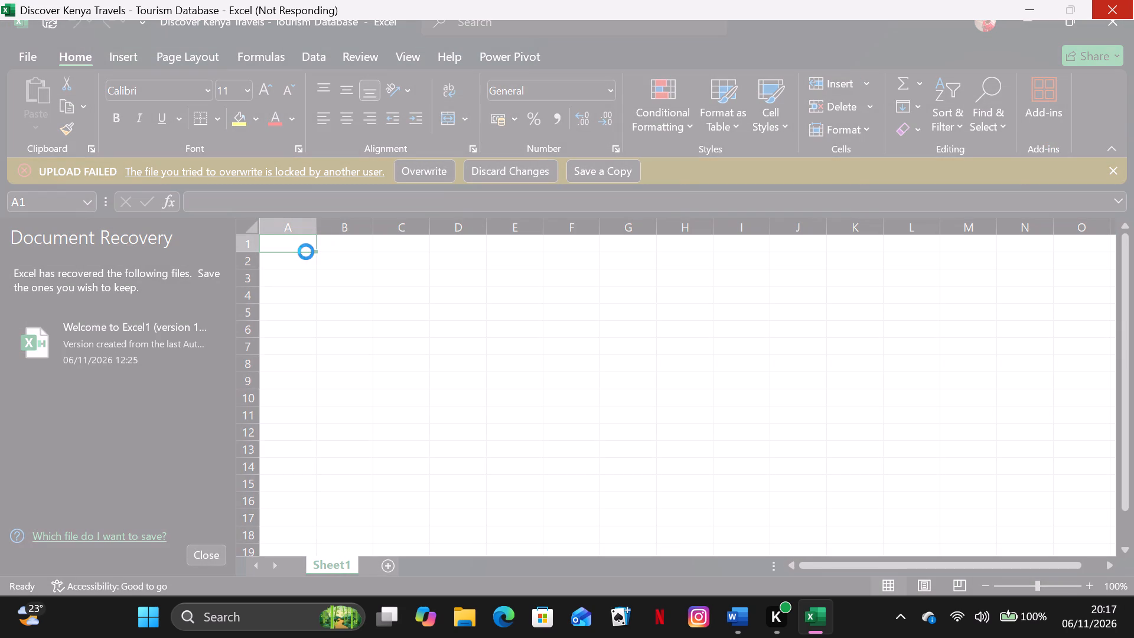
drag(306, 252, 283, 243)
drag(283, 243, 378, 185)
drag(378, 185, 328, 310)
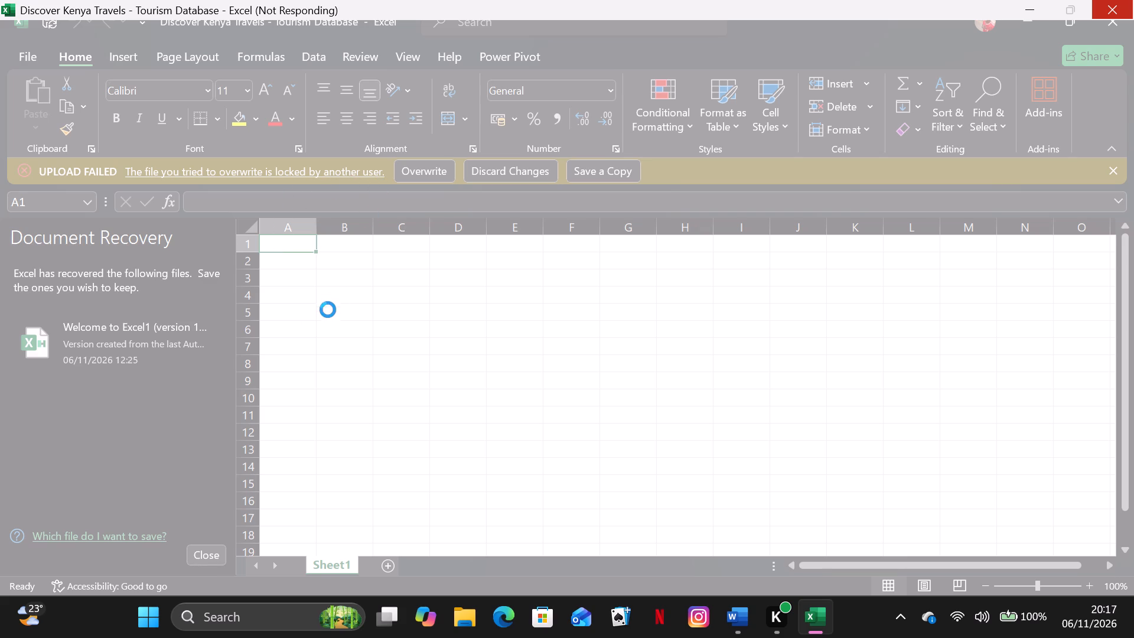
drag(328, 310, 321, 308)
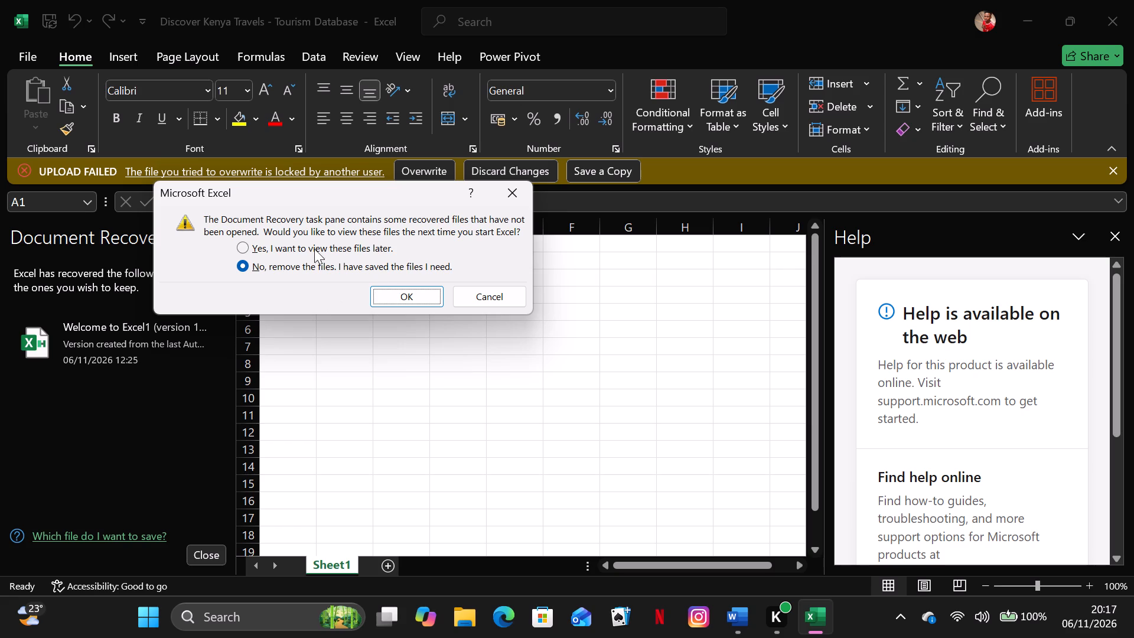
Choose to keep the unopened recovered files for viewing at a later start and confirm.
click(249, 246)
click(405, 300)
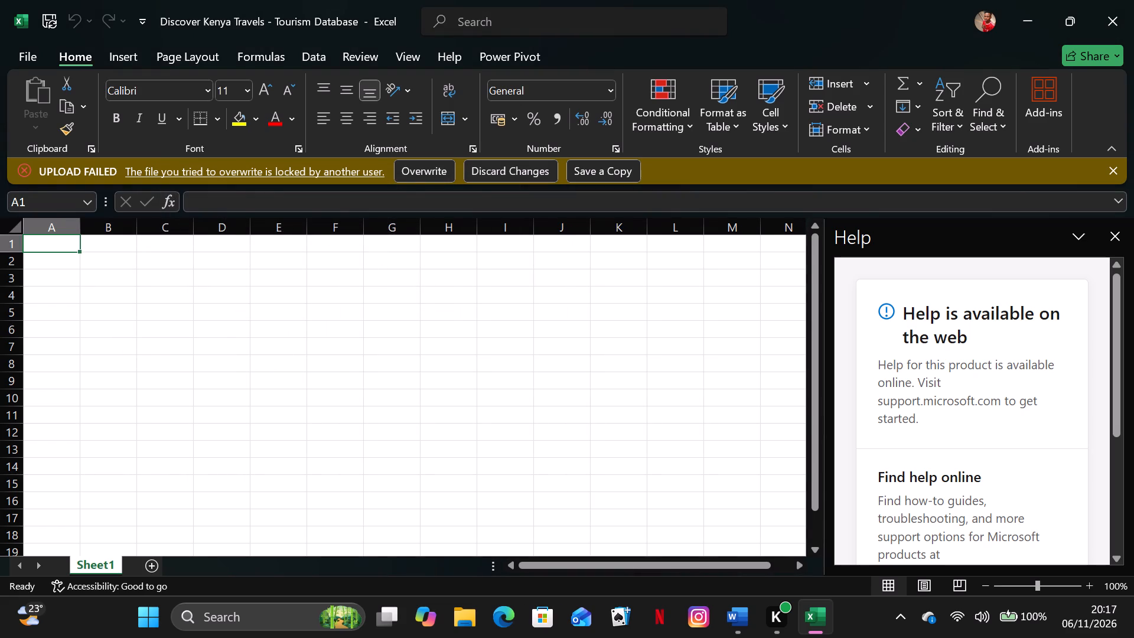
Start saving a copy of the workbook in the MY TRAVEL AGENCY PROJECT folder and clear the proposed file name.
click(622, 161)
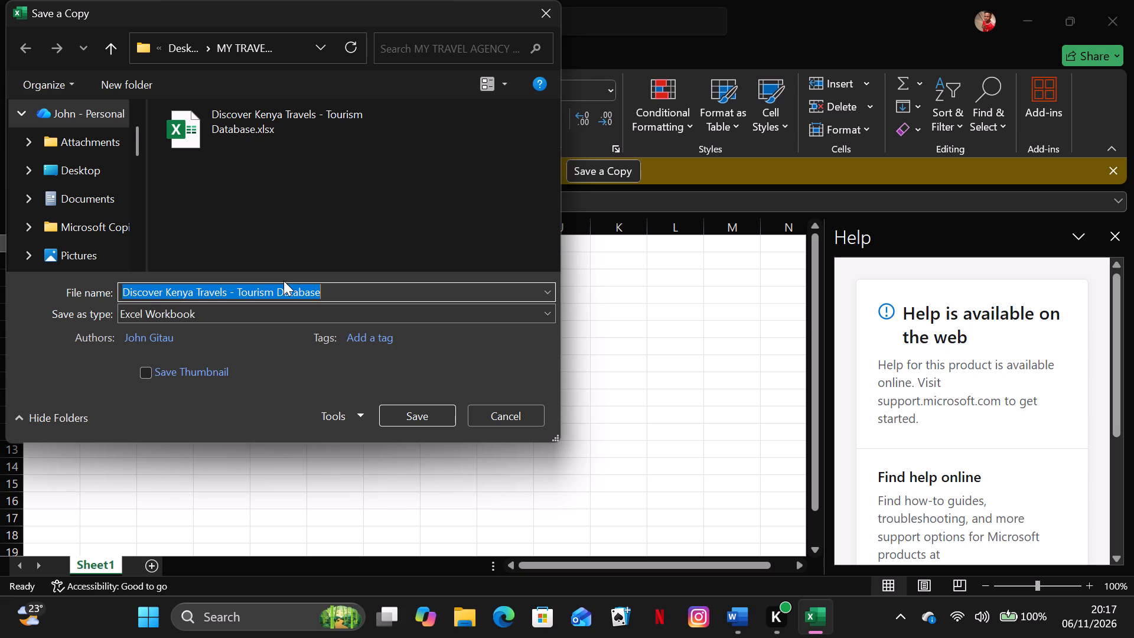
key(period)
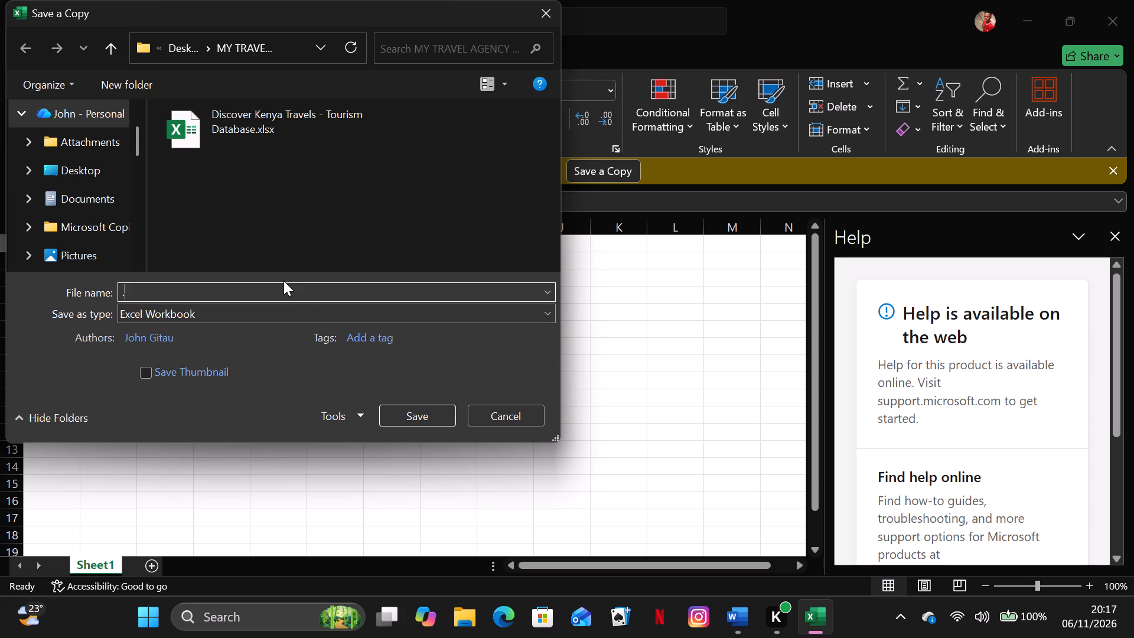
key(Delete)
key(BackSpace)
click(547, 289)
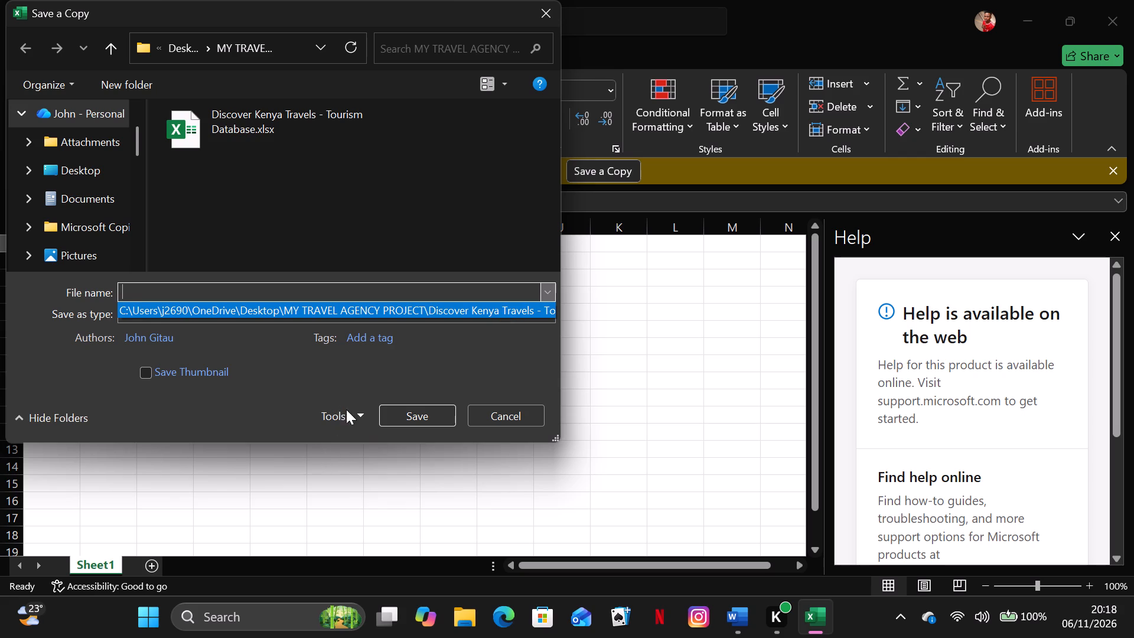
click(362, 409)
click(362, 409)
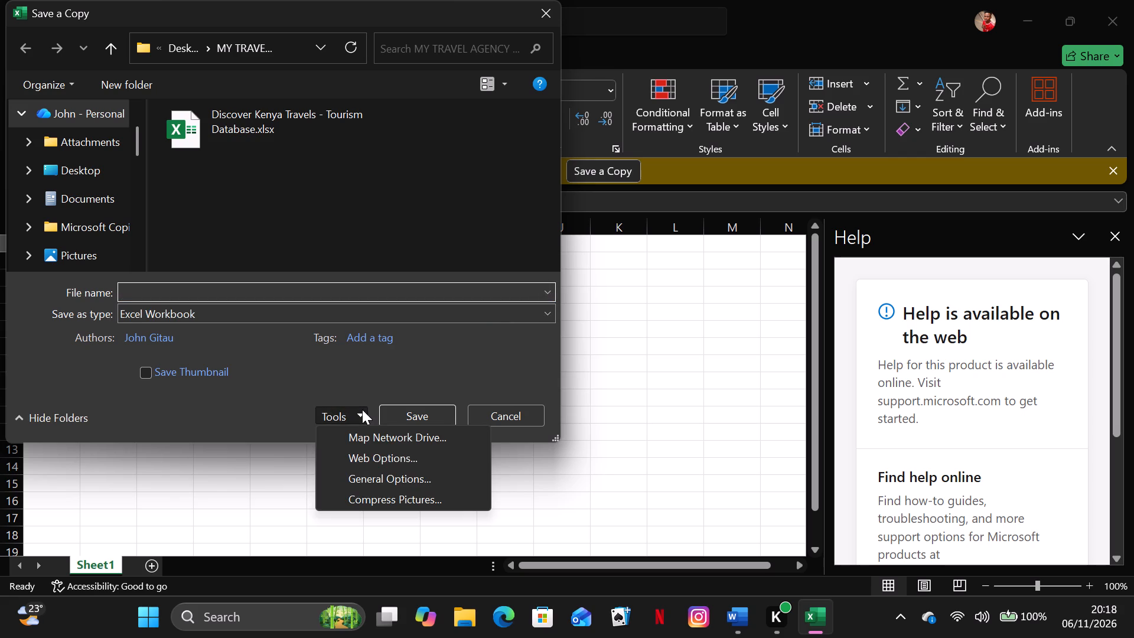
click(269, 473)
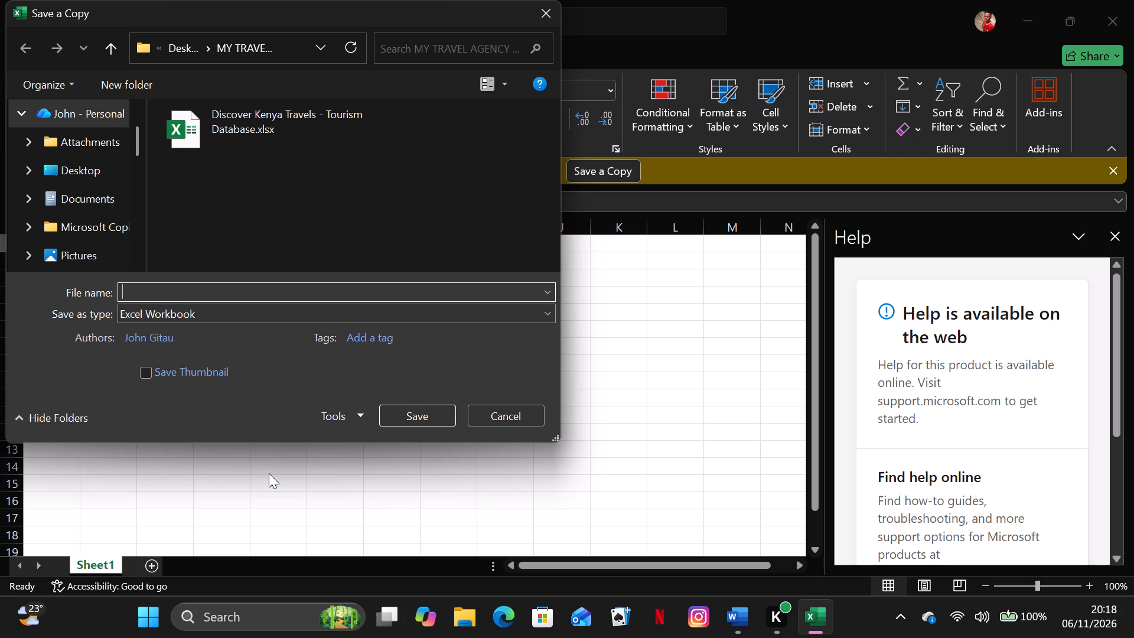
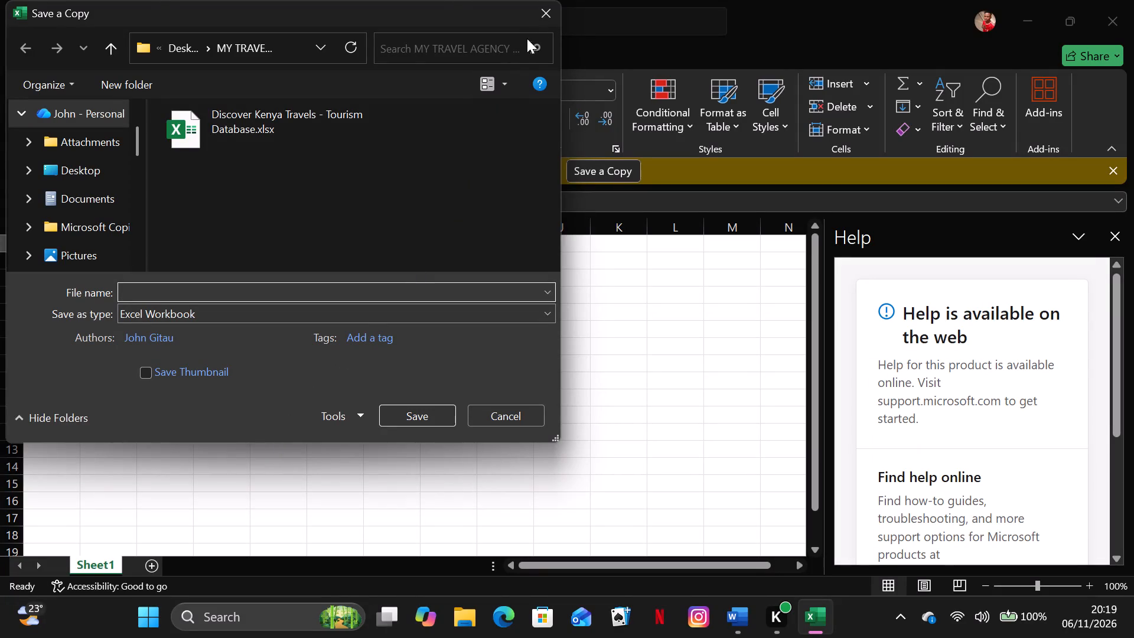
Cancel saving a copy of the workbook.
click(549, 21)
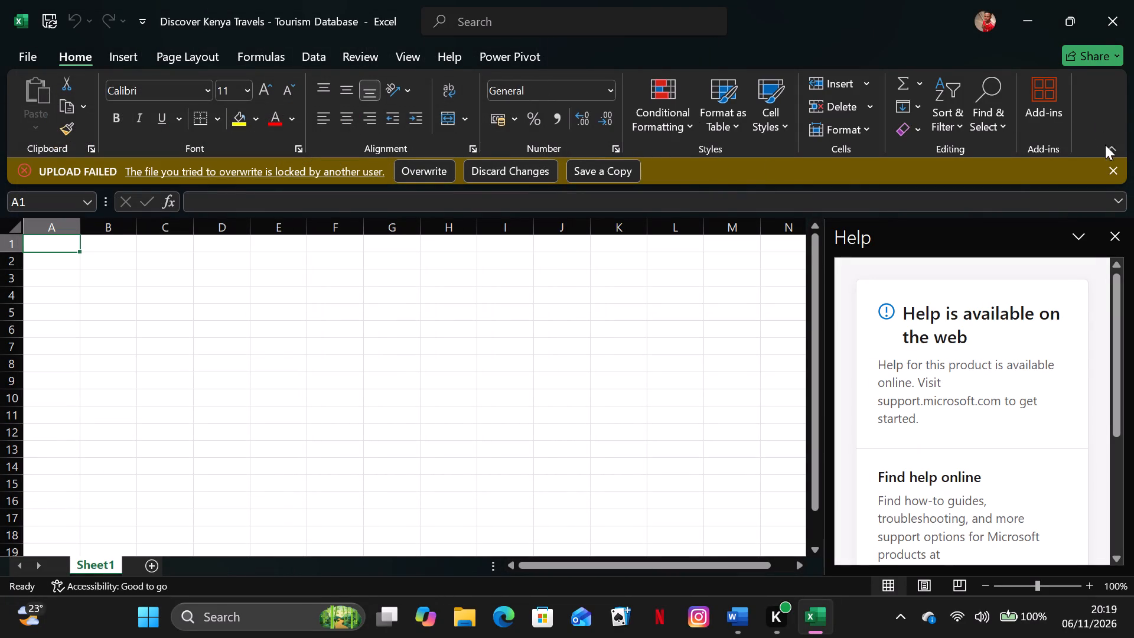
Dismiss the upload-failed notice and close the Help pane.
click(1108, 171)
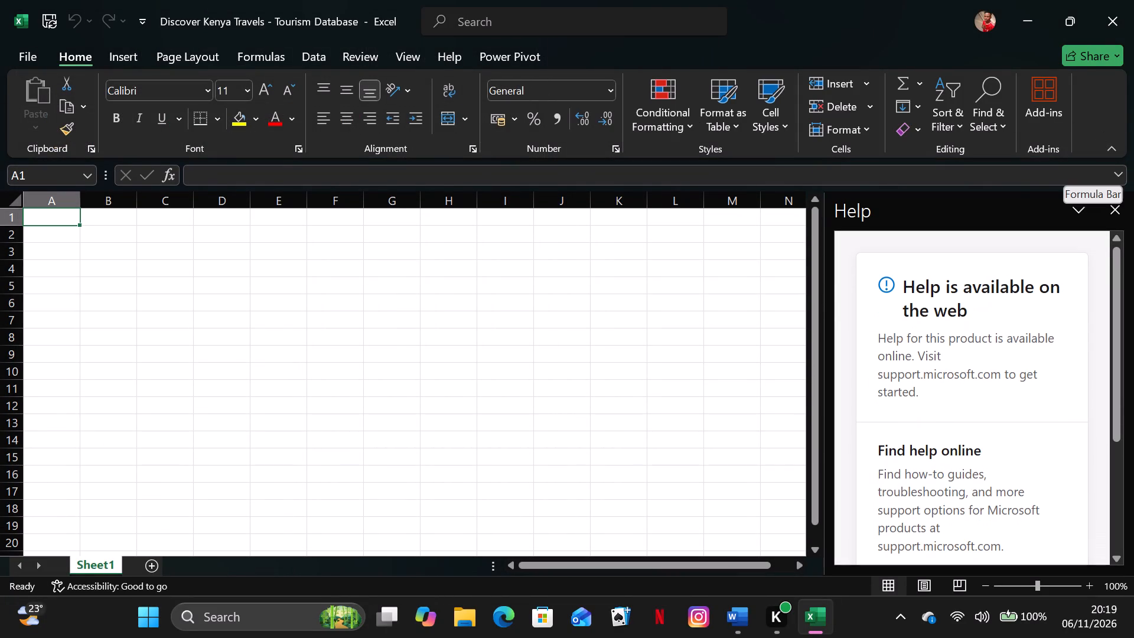
click(1107, 206)
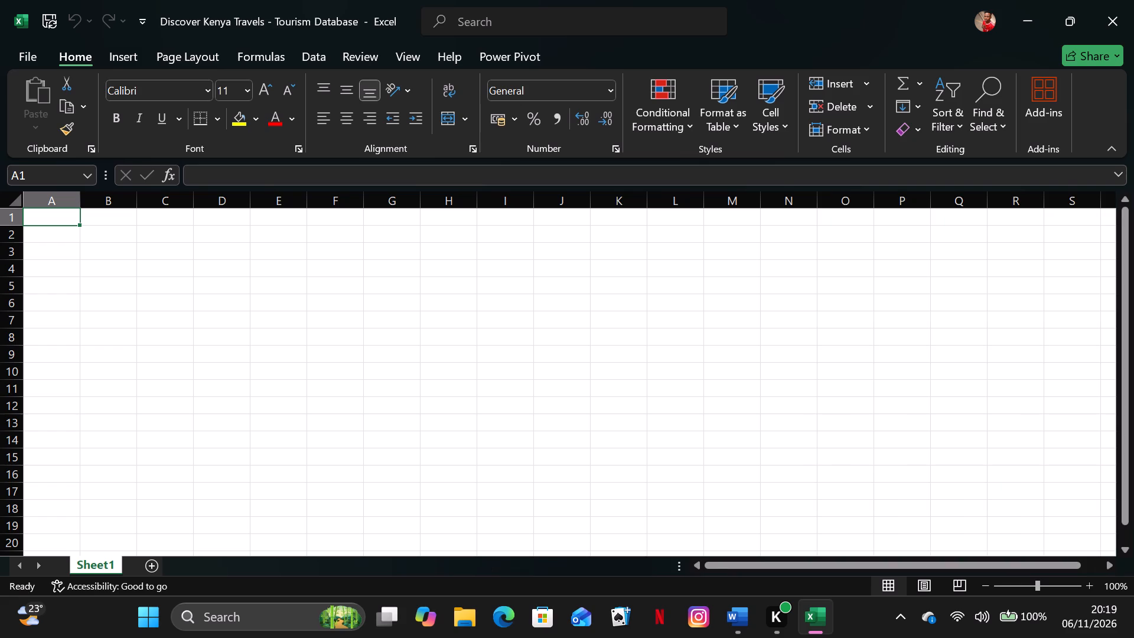
Enter the heading Information in cell A1 of Sheet1.
click(33, 227)
click(33, 219)
key(shift+i)
text(nf)
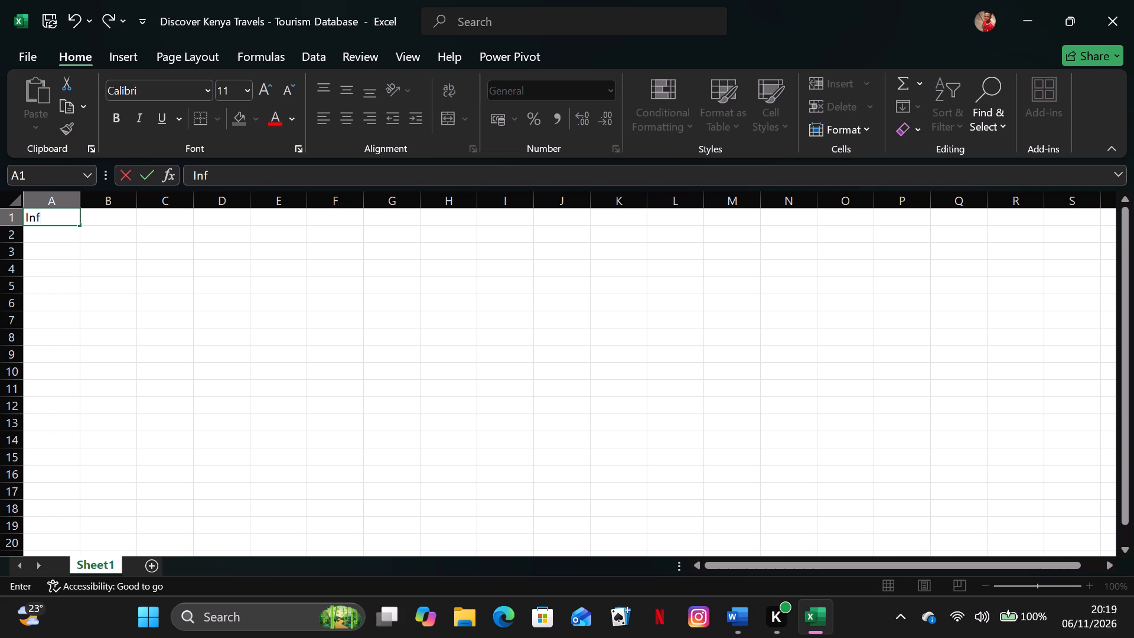
text(or)
text(mation)
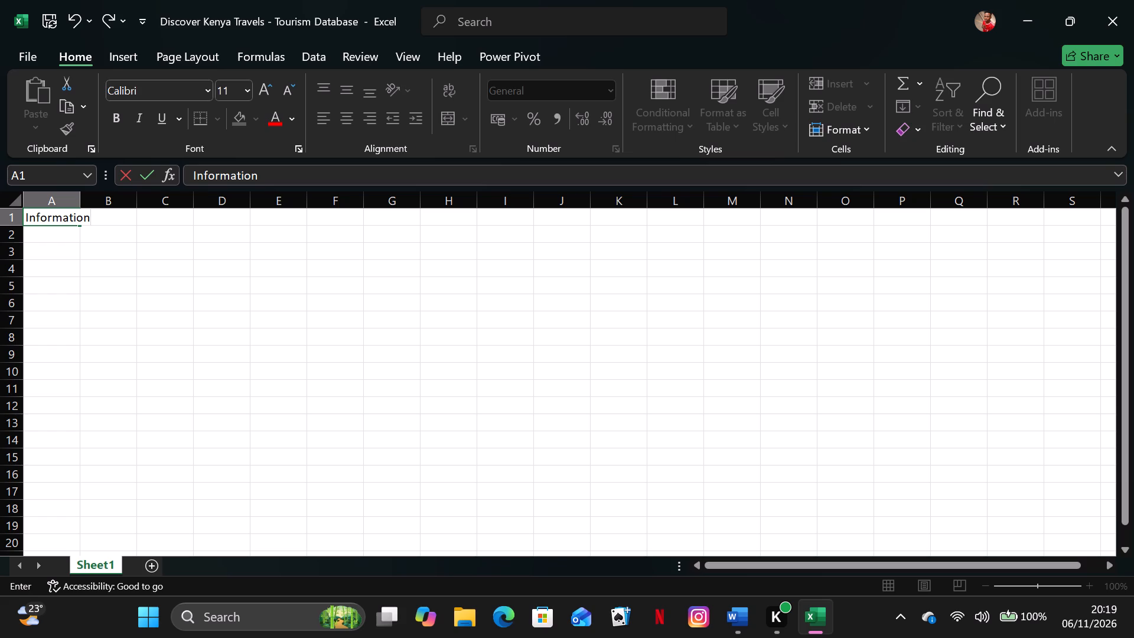
click(107, 214)
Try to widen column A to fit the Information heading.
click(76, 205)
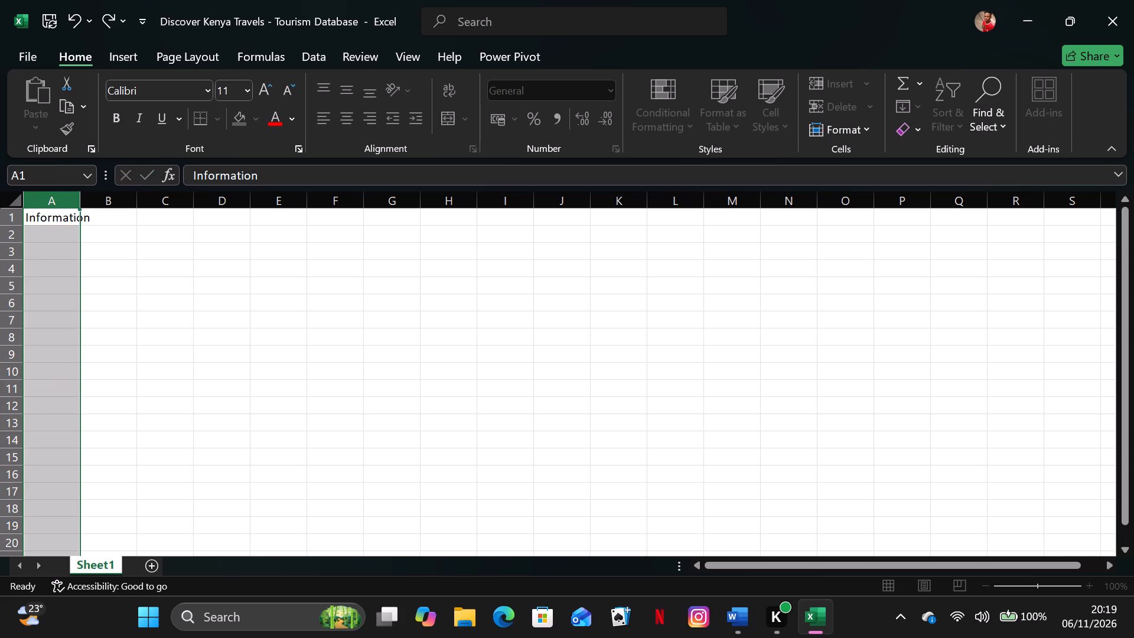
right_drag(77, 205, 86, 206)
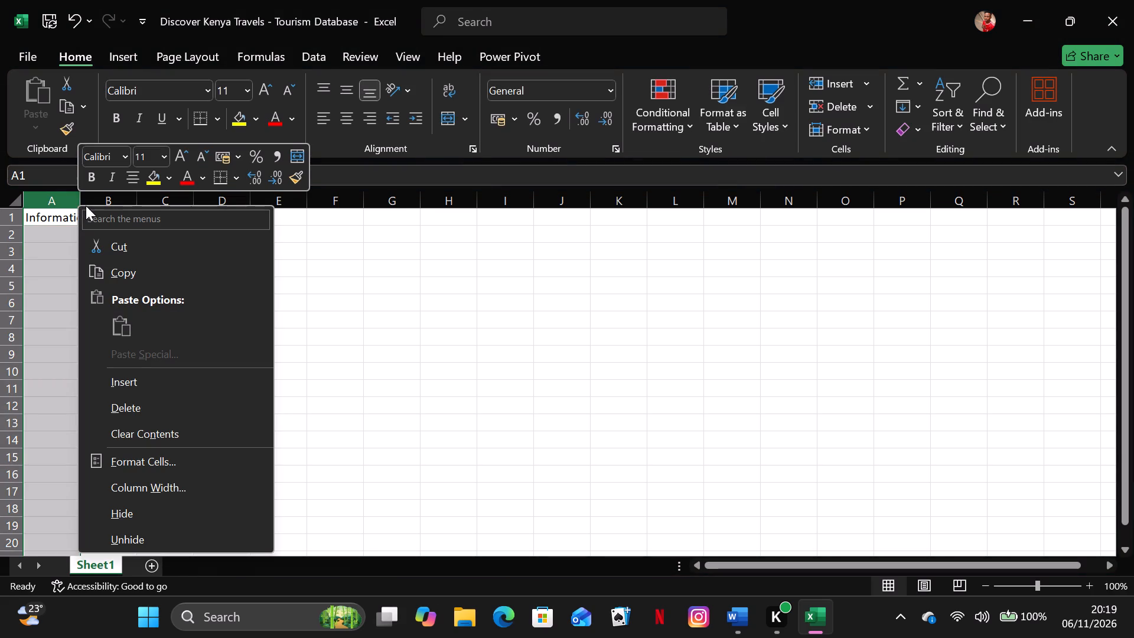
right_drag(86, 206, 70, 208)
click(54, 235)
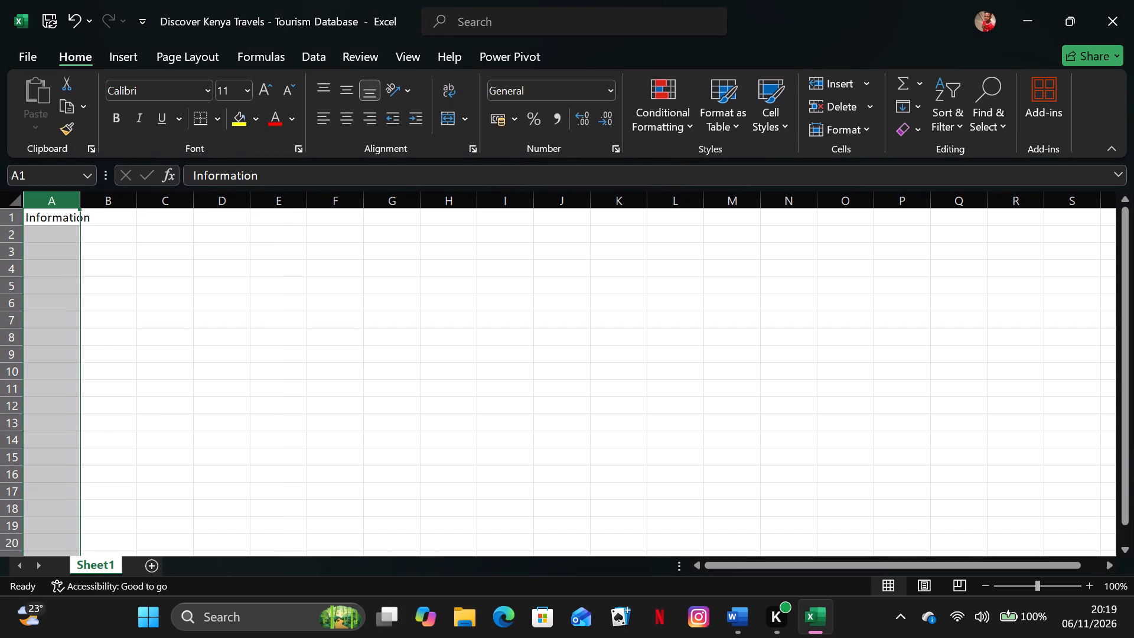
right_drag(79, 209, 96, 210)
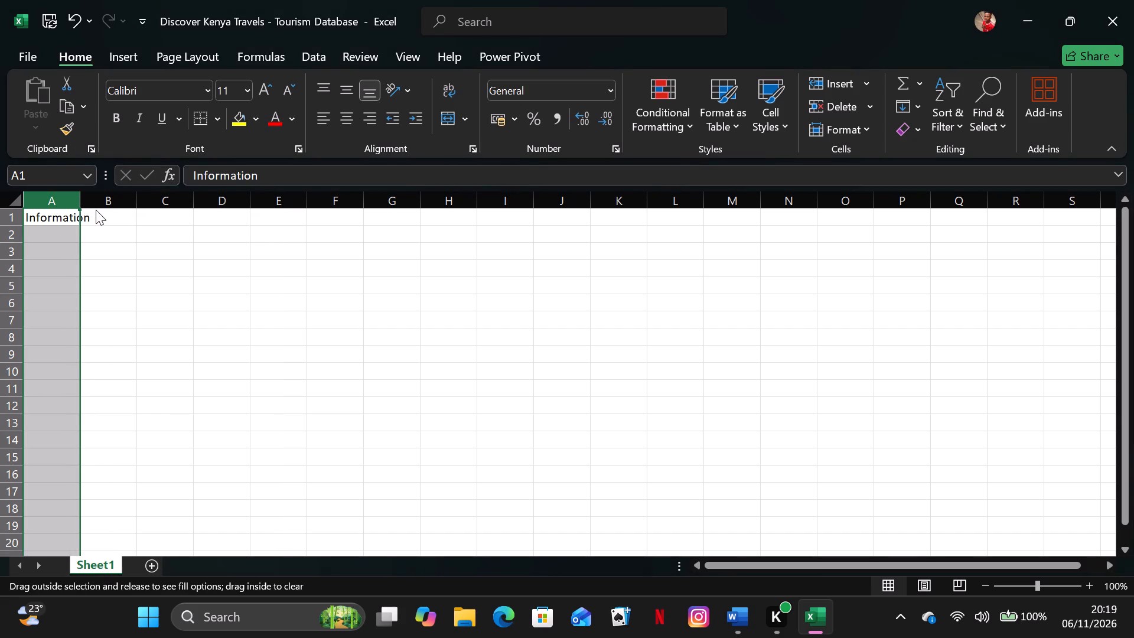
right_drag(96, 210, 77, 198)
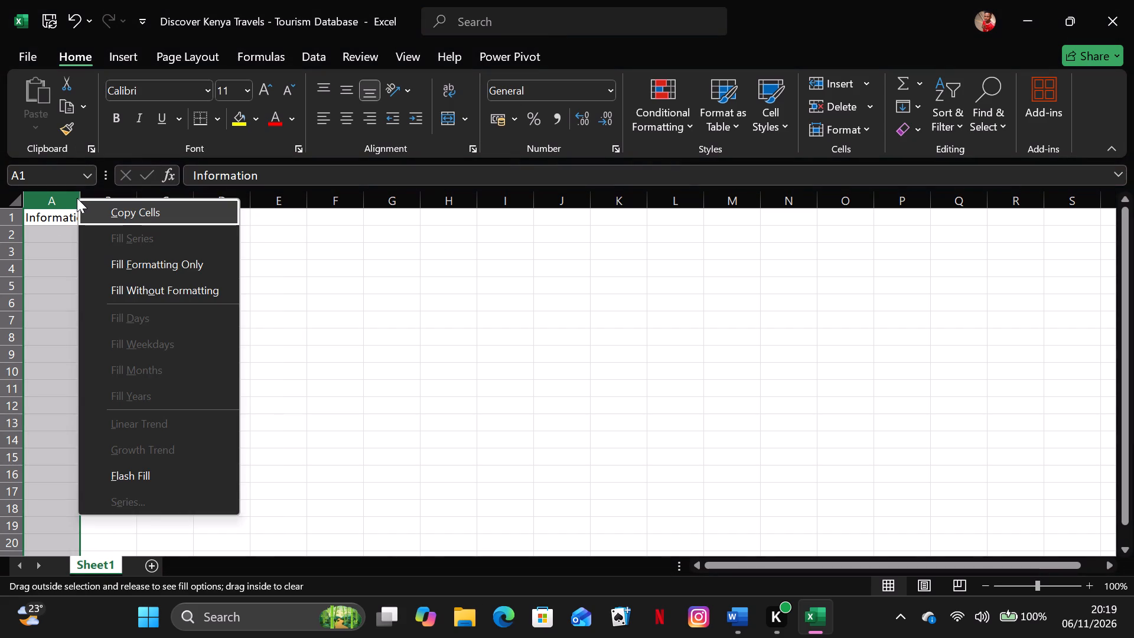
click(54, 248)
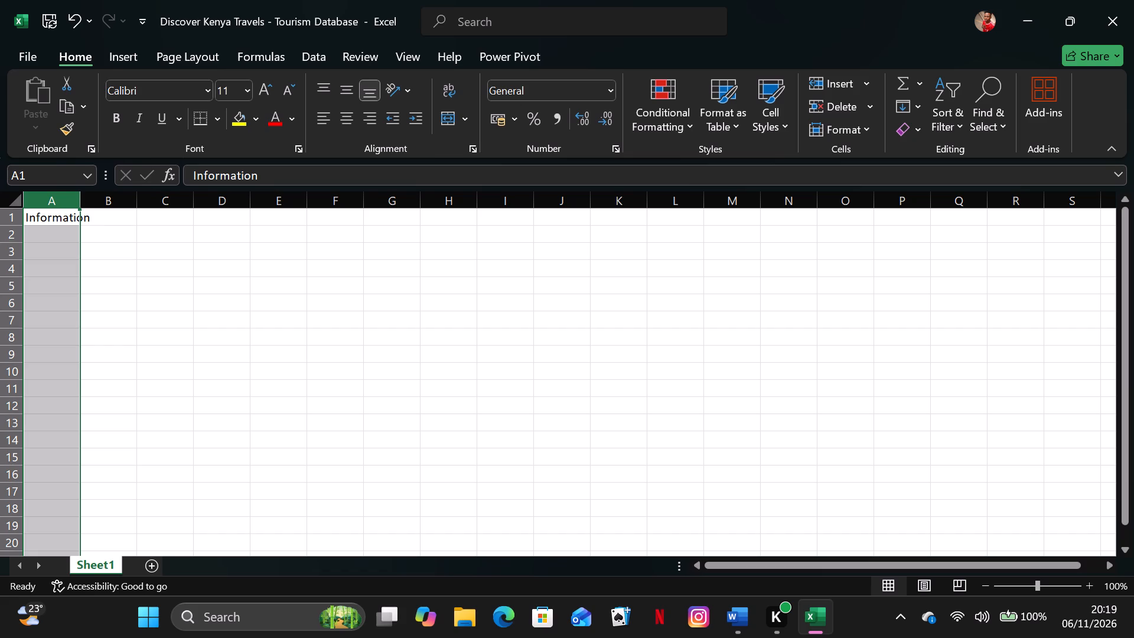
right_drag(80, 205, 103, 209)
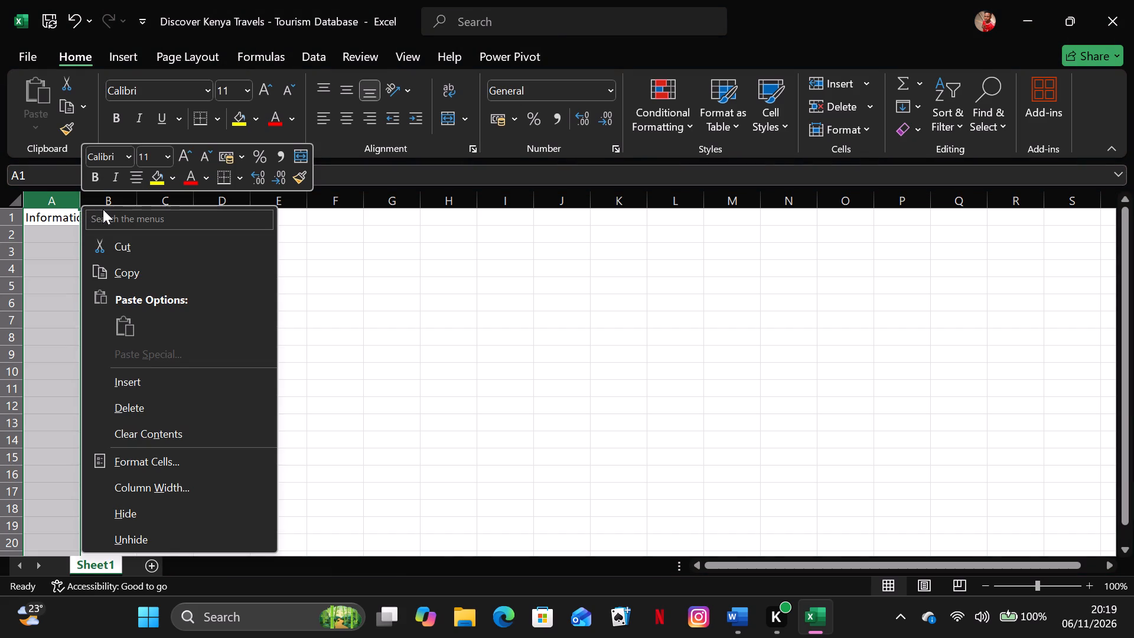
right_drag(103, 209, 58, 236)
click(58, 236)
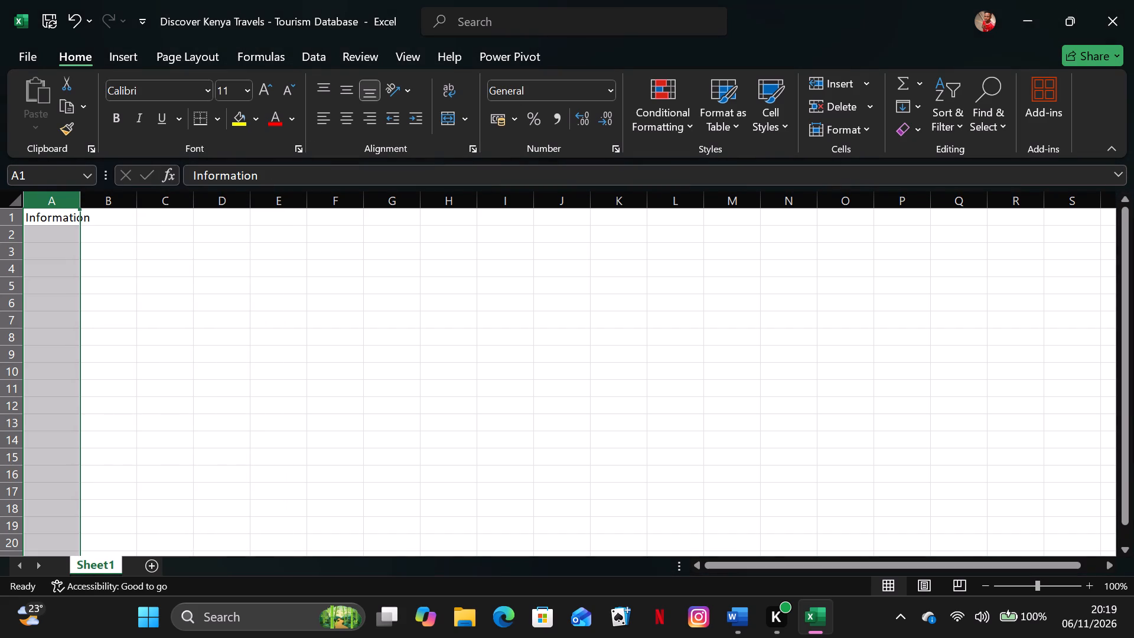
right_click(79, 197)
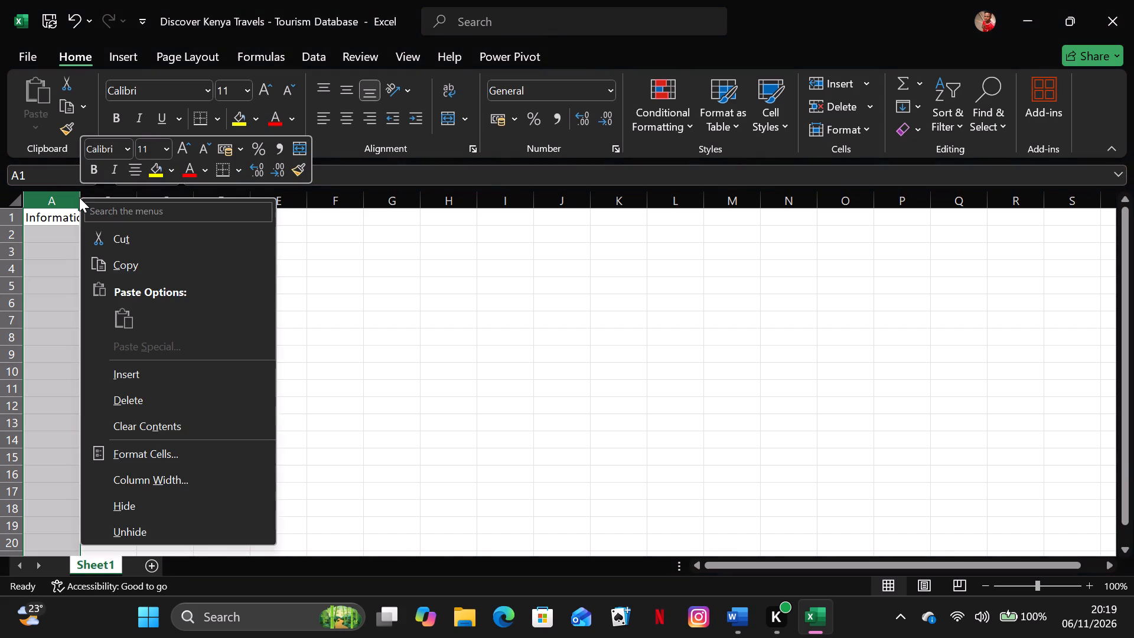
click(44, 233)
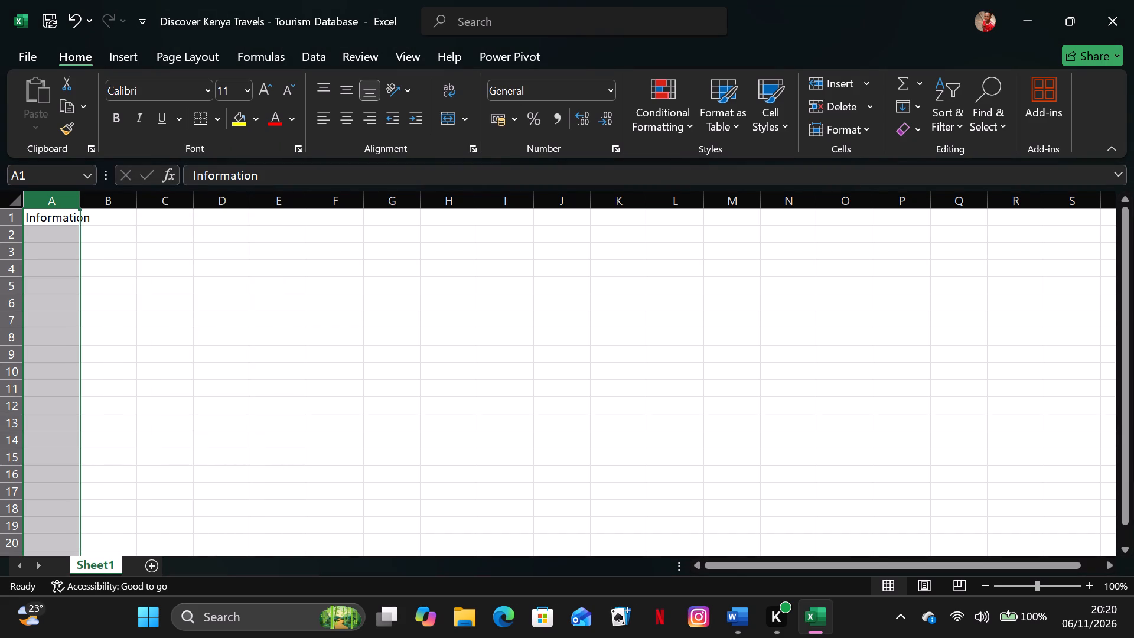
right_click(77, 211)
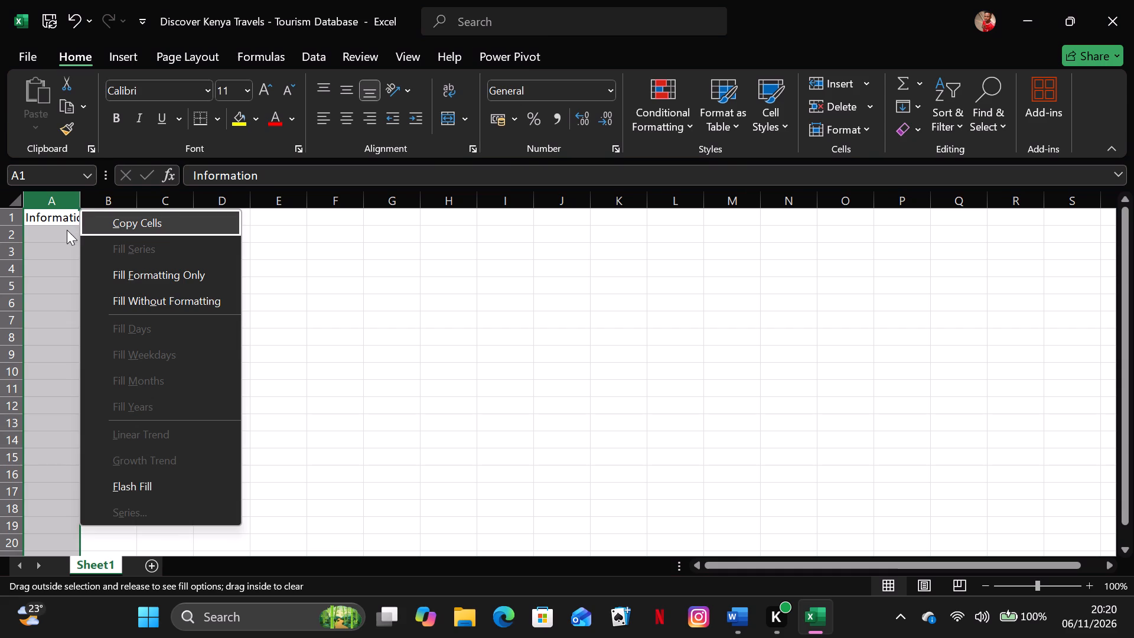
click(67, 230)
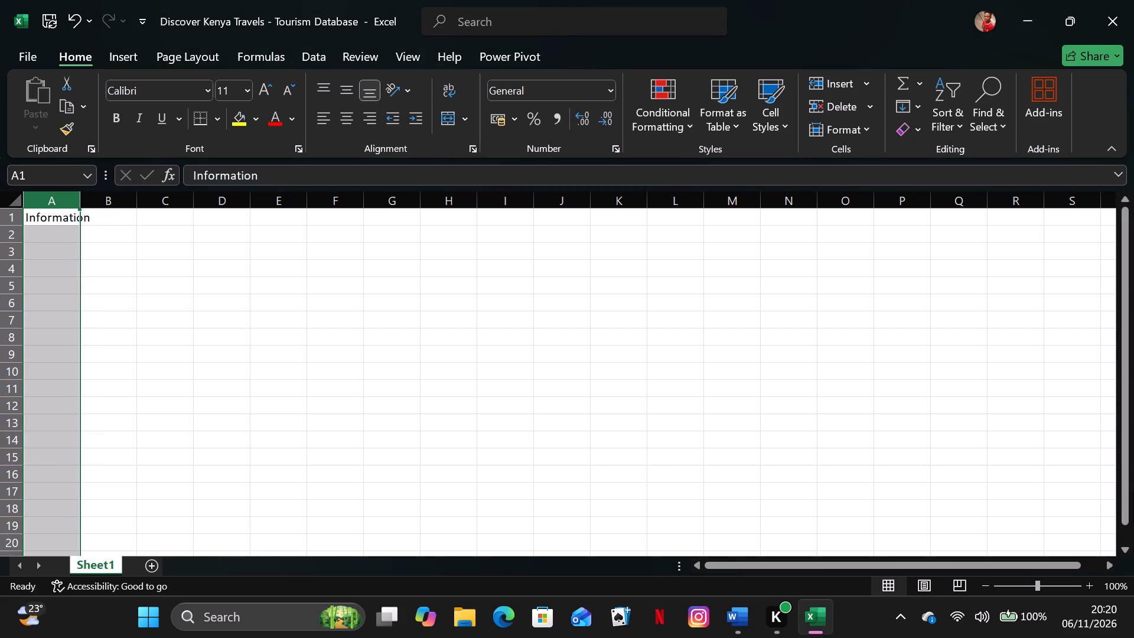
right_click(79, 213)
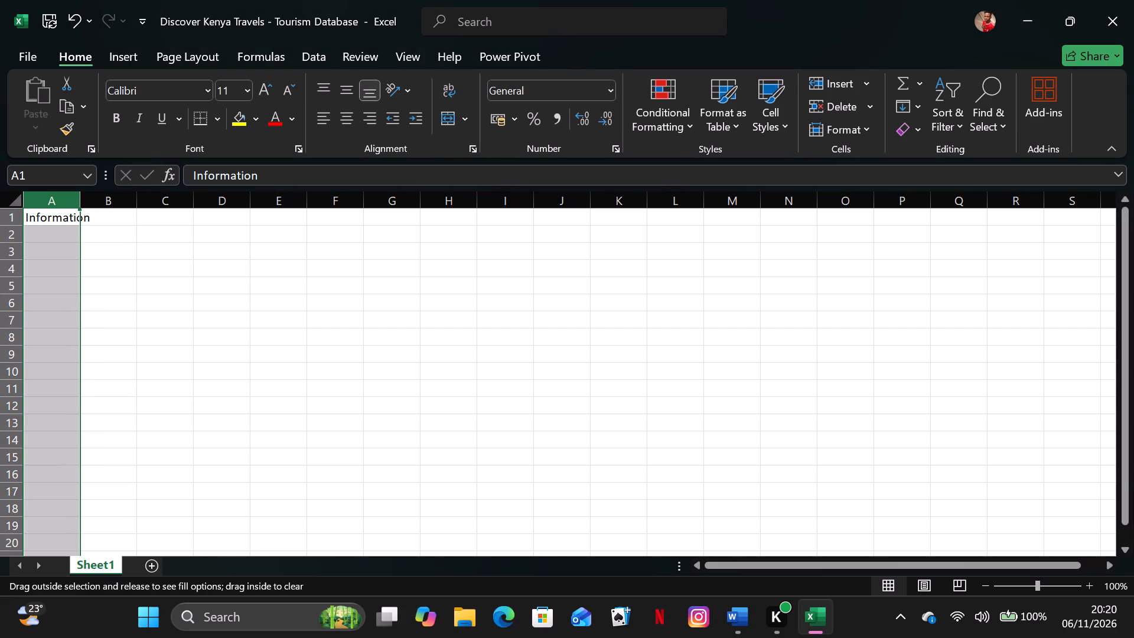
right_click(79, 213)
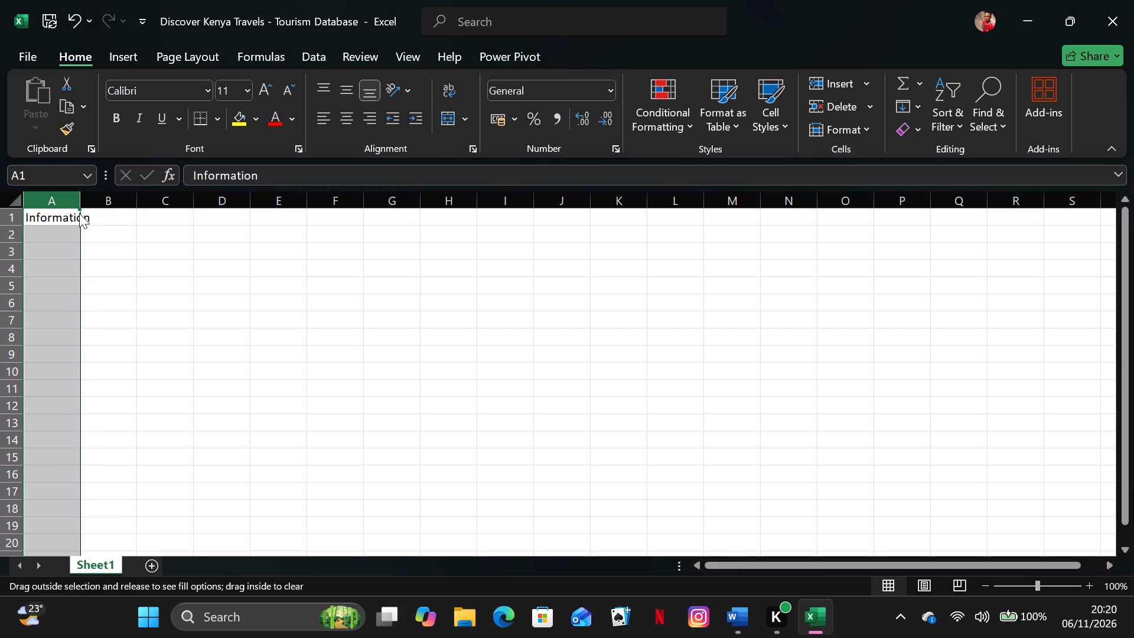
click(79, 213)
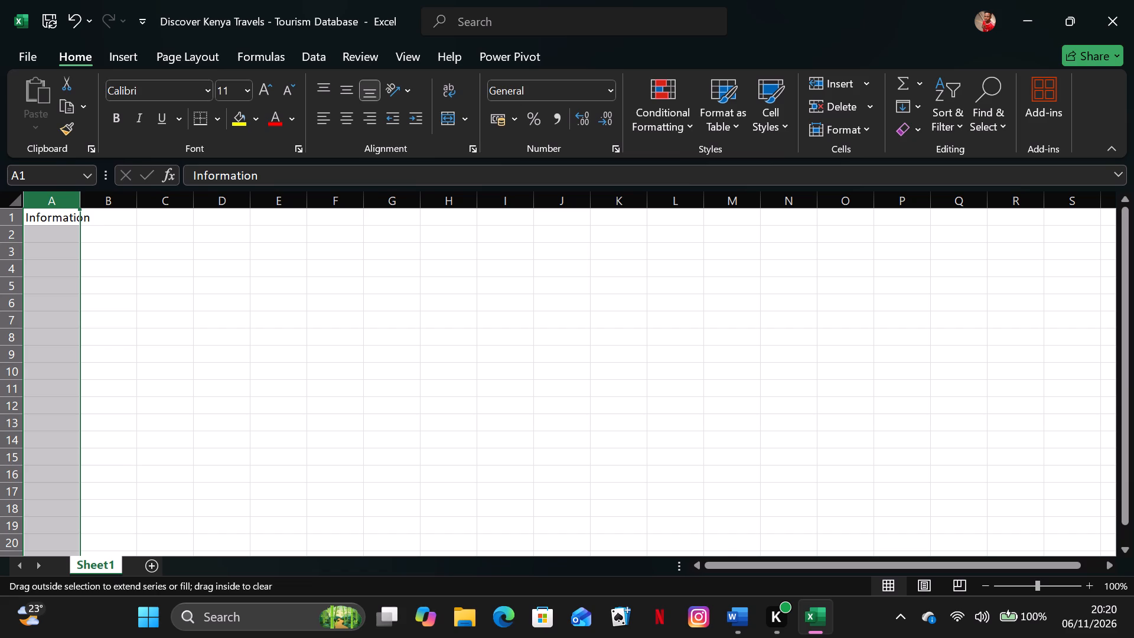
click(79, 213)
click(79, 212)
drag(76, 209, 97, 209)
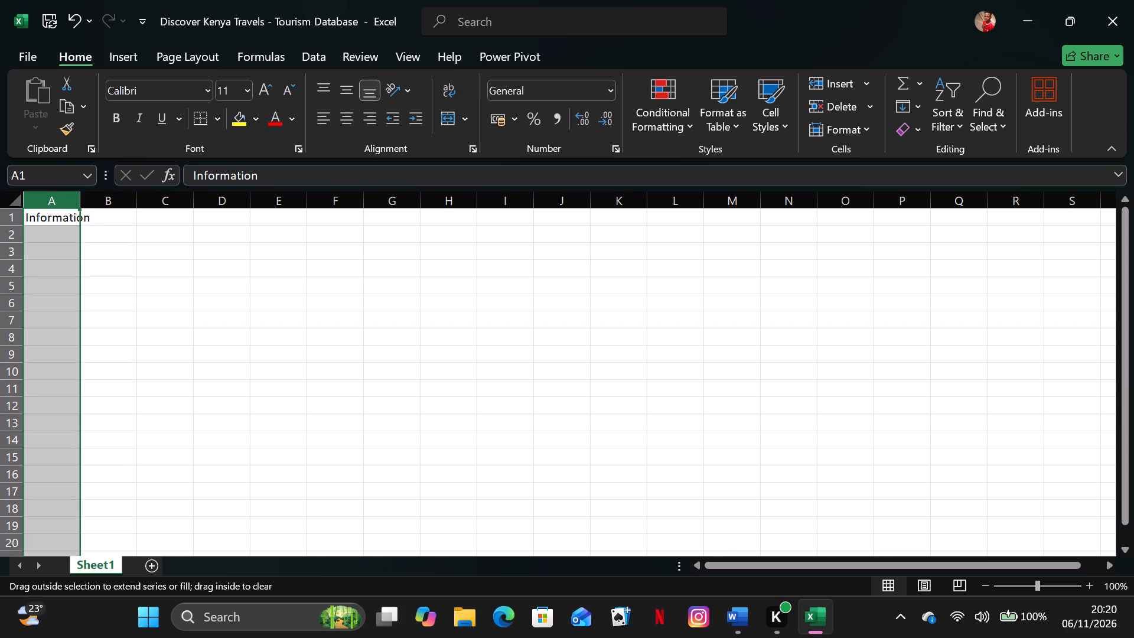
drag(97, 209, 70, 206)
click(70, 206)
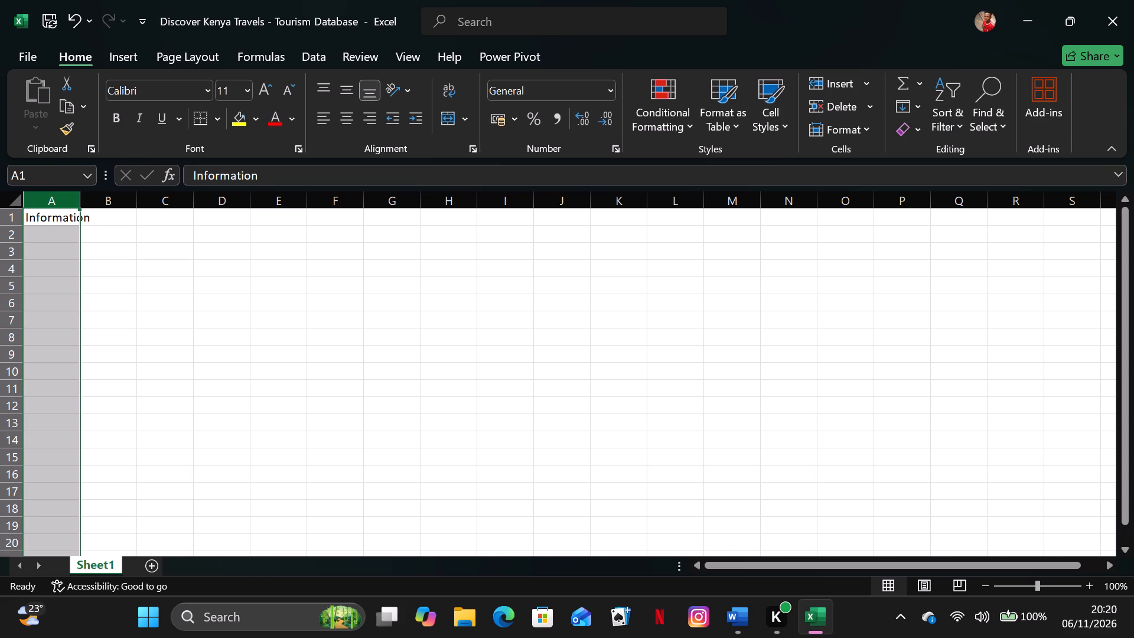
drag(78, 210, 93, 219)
Enter the column headings County in cell B1 and Main Activity in cell C1.
click(93, 219)
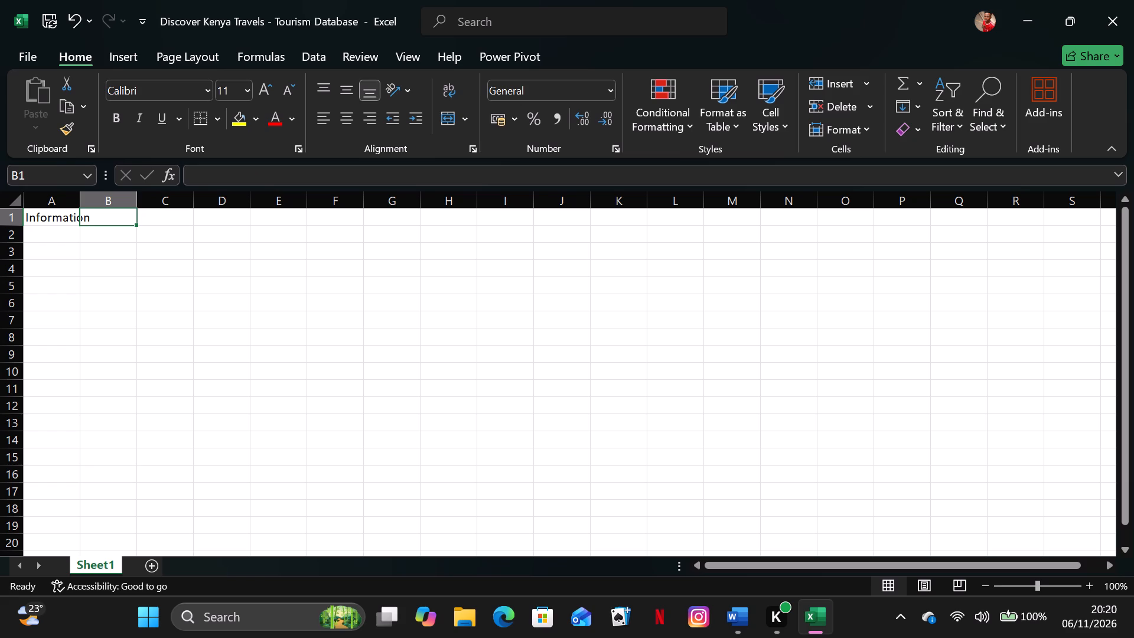
key(shift+c)
text(ounty)
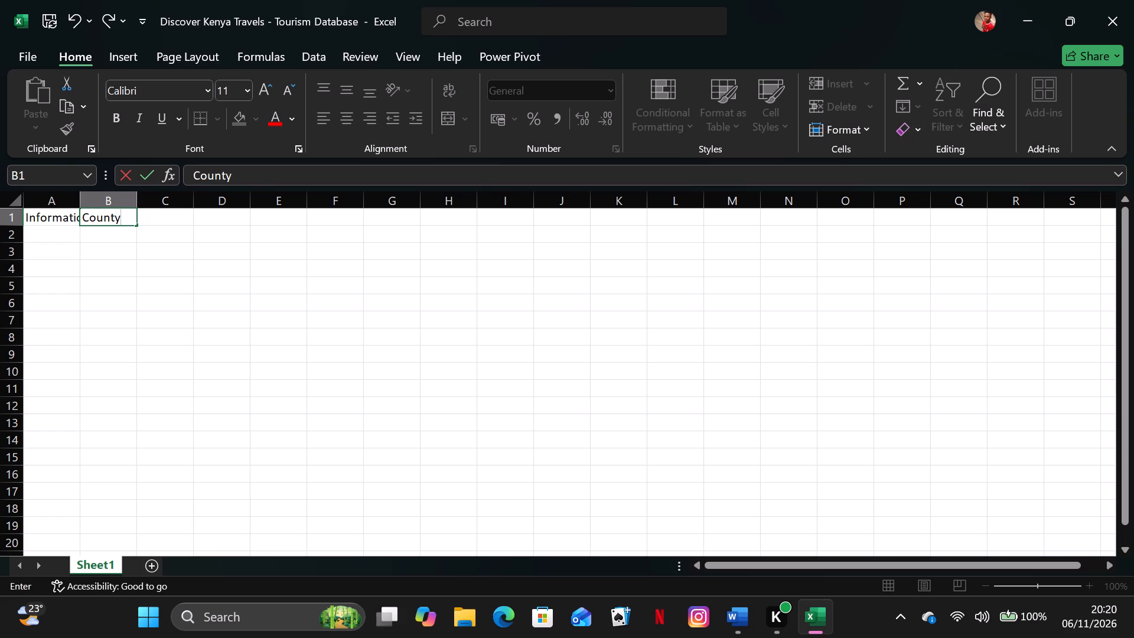
click(164, 222)
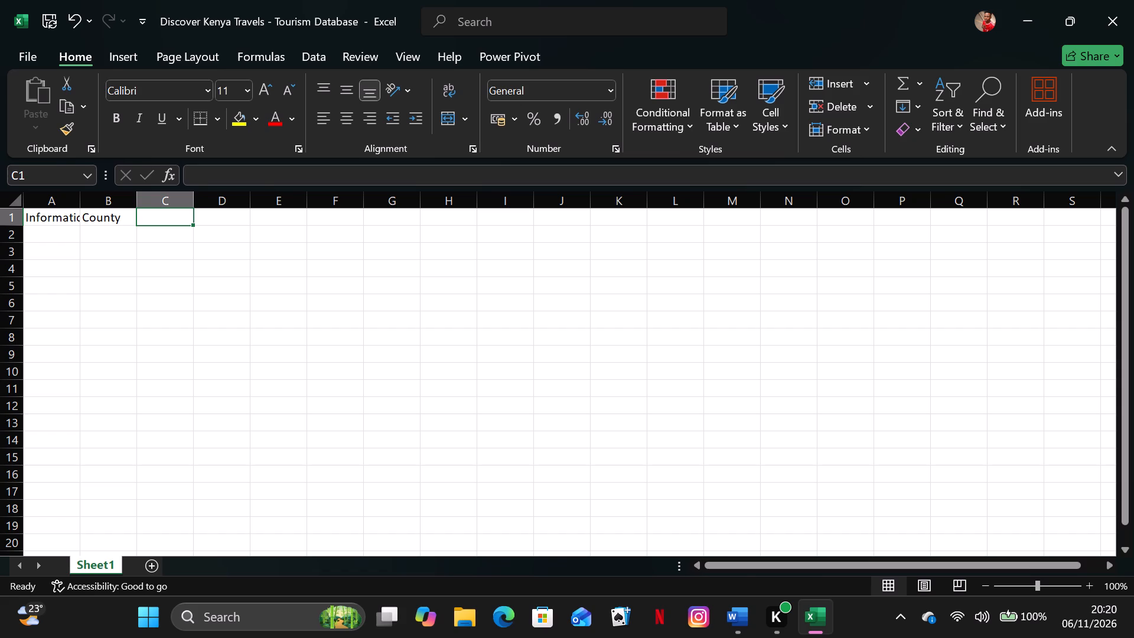
key(shift+m)
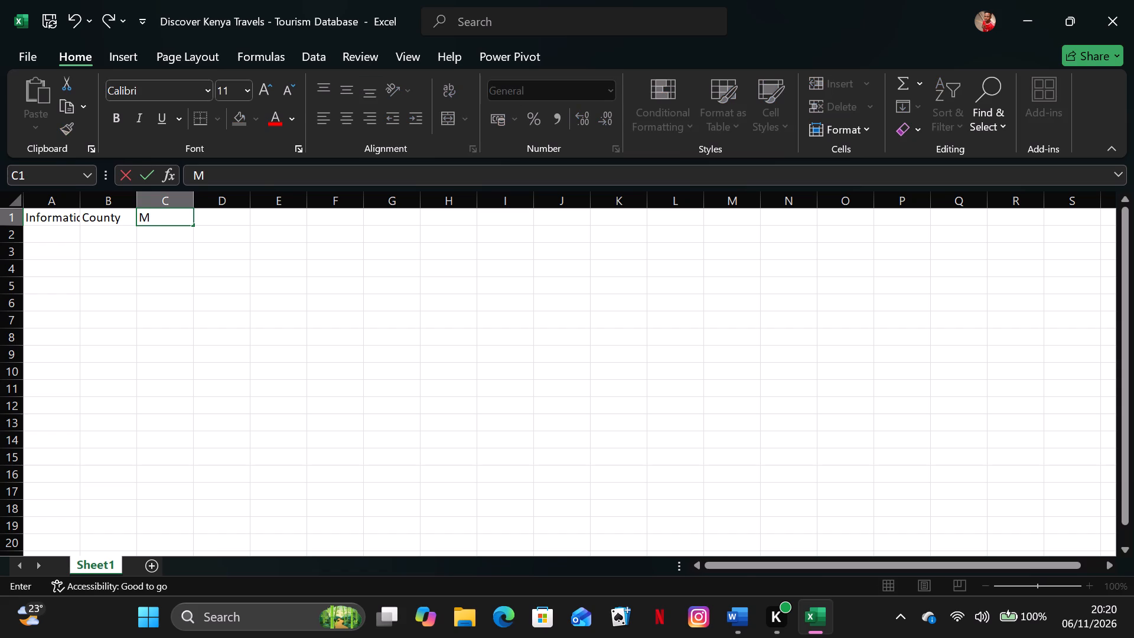
text(ain)
key(space)
key(shift+a)
text(ct)
text(ivity)
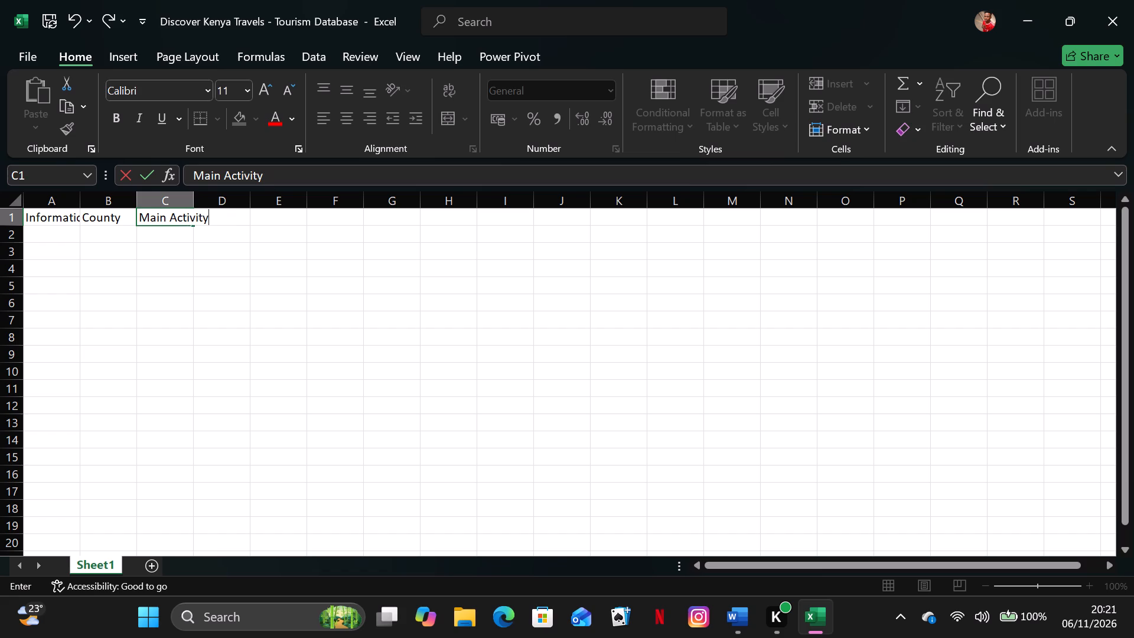
Enter the column heading Estimated Cost(ksh) in cell D1.
click(219, 222)
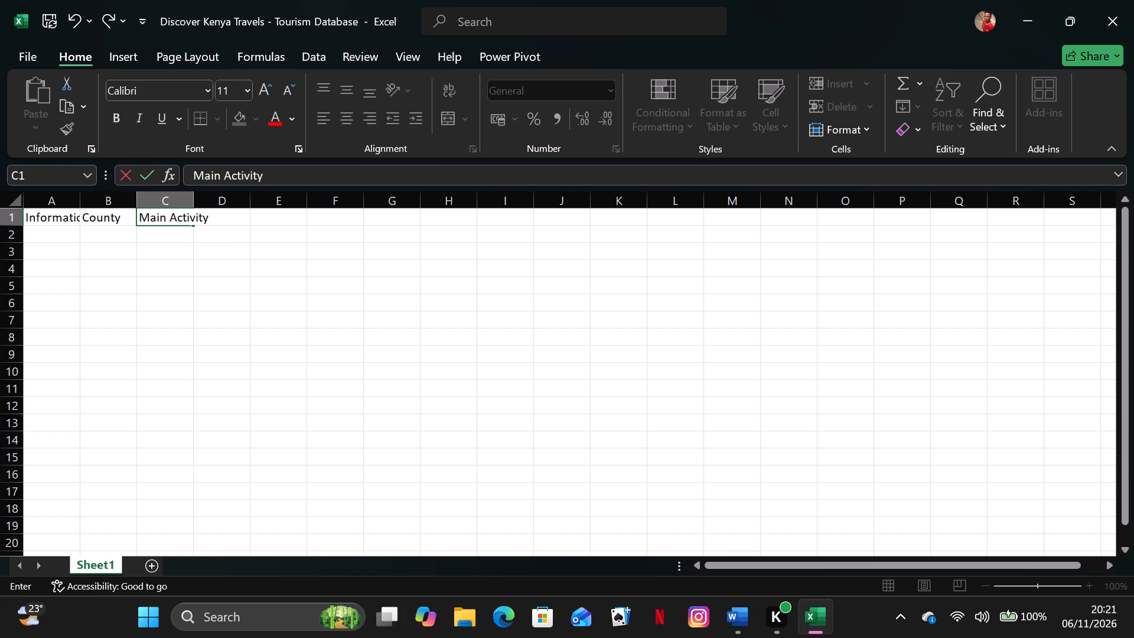
click(220, 214)
click(224, 202)
click(225, 216)
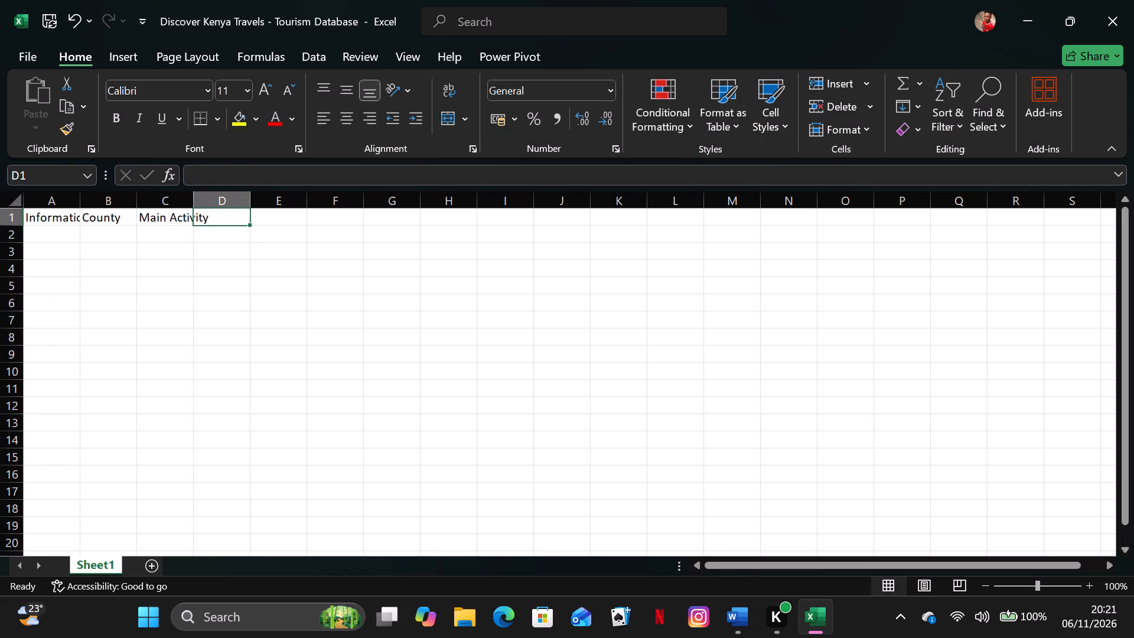
text(Estimated)
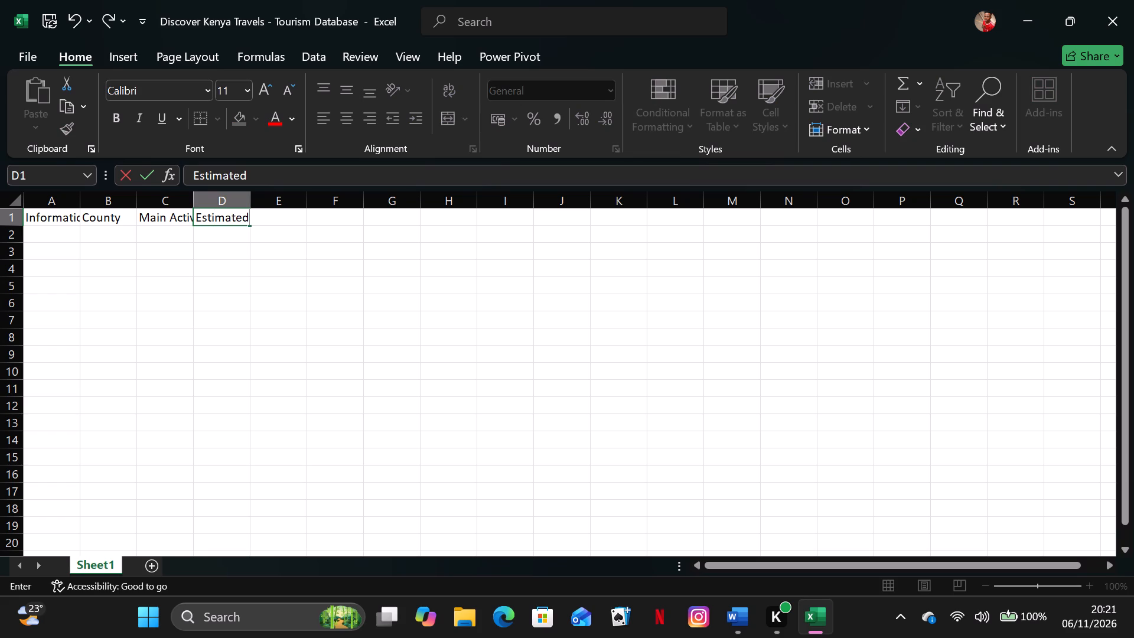
key(space)
key(shift+c)
text(ost)
key(shift+parenleft)
key(k)
text(sh)
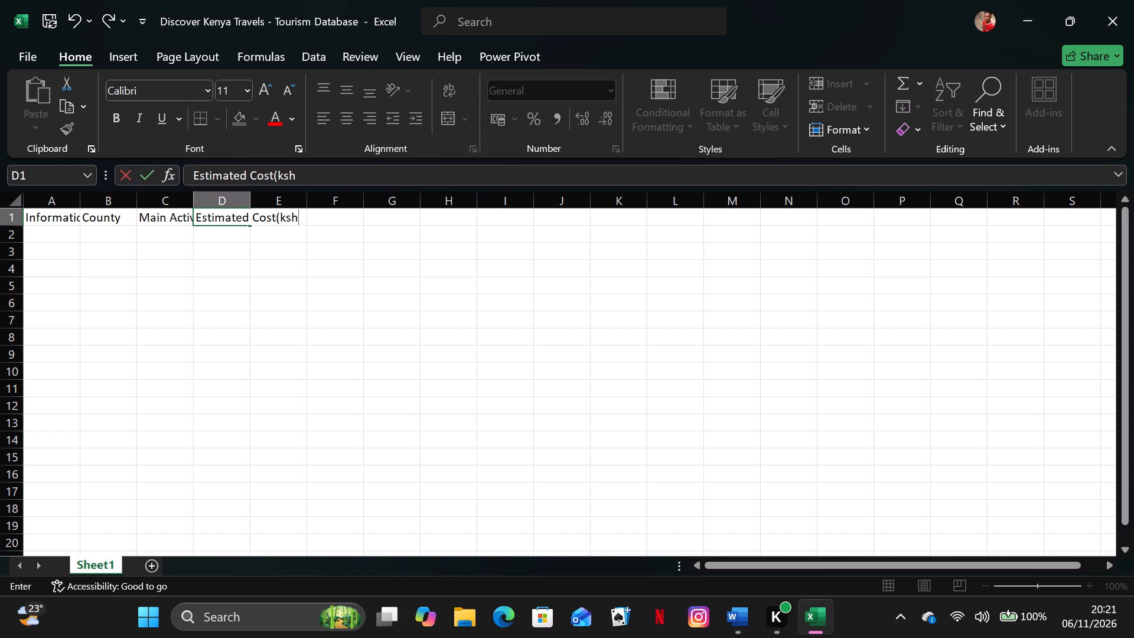
key(shift+parenright)
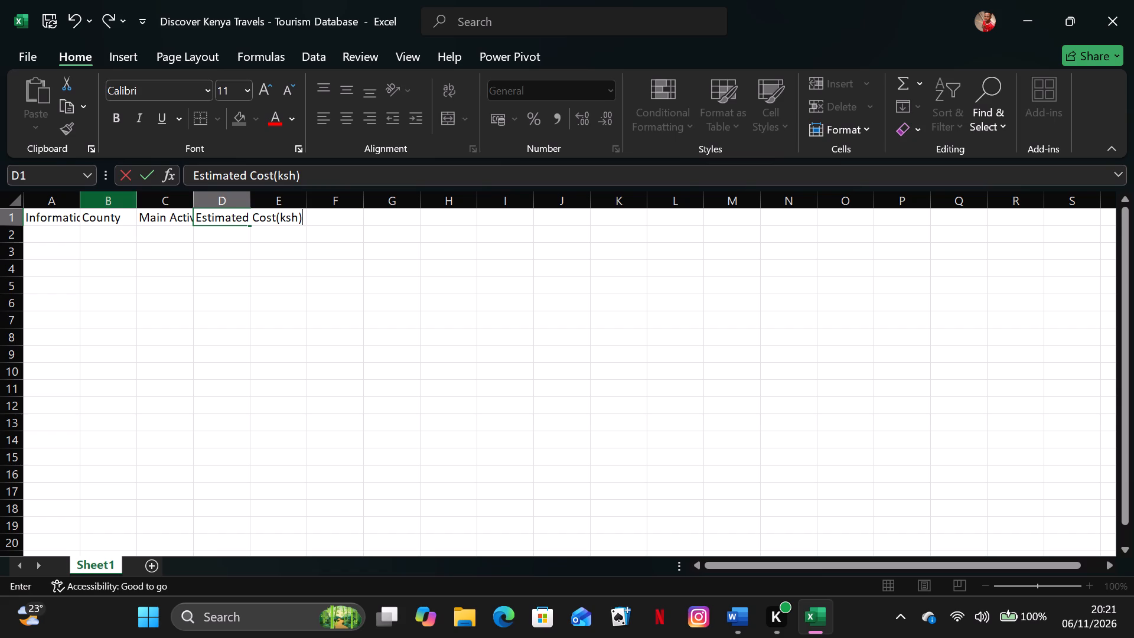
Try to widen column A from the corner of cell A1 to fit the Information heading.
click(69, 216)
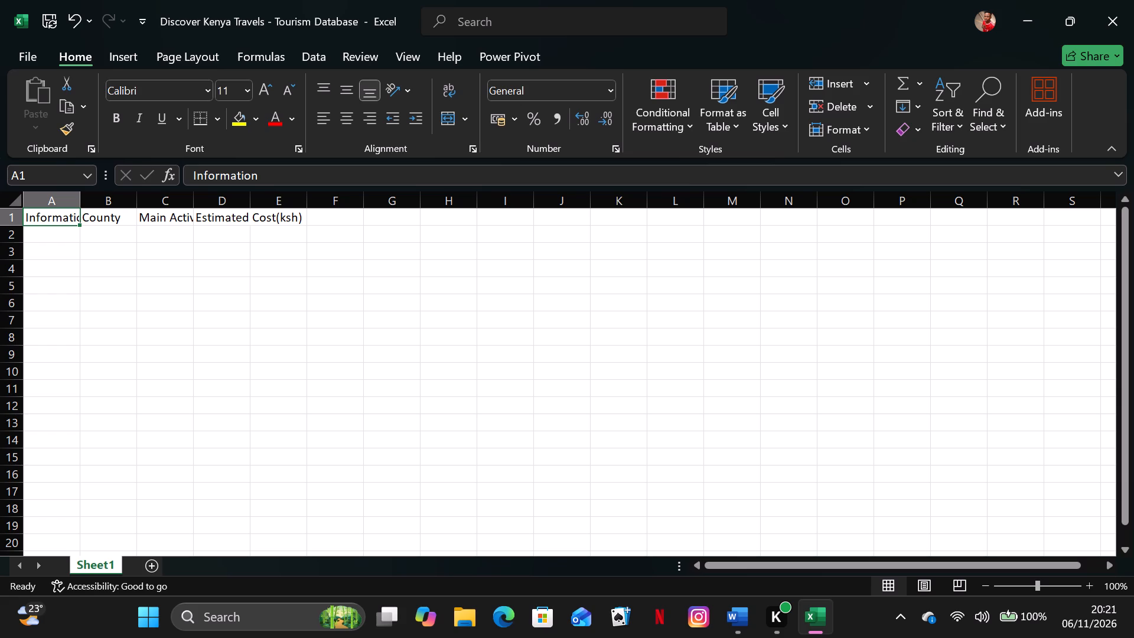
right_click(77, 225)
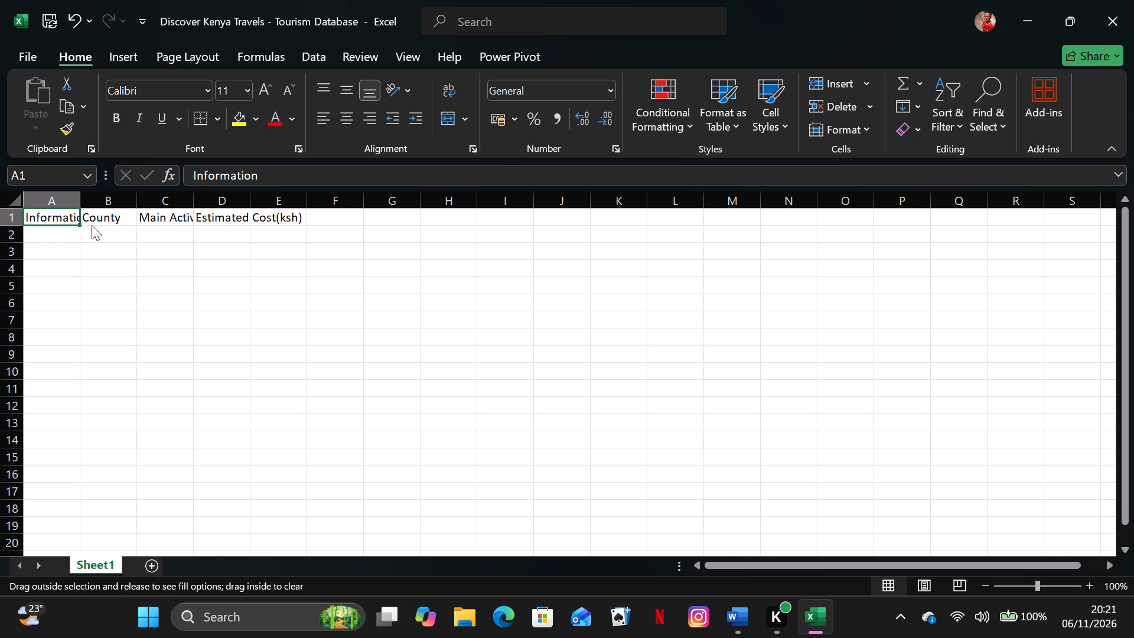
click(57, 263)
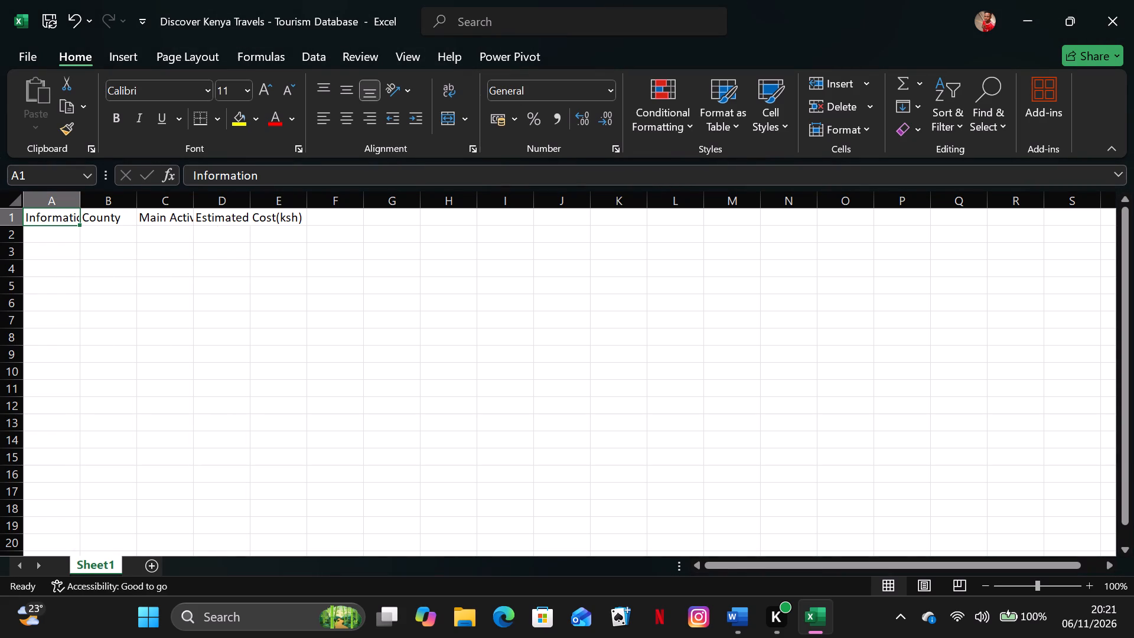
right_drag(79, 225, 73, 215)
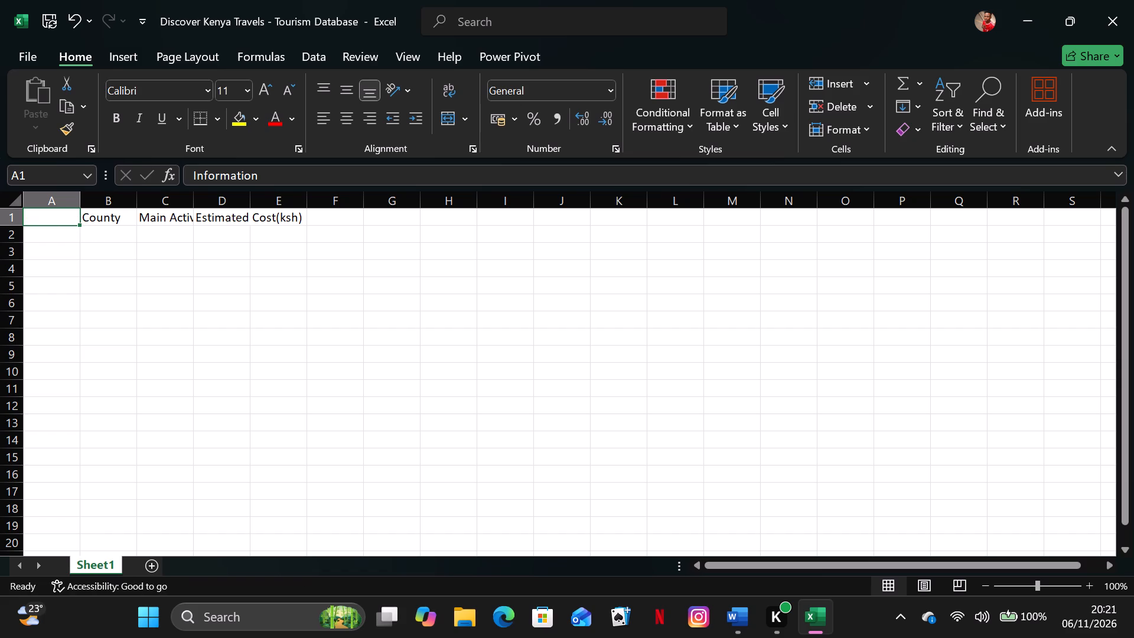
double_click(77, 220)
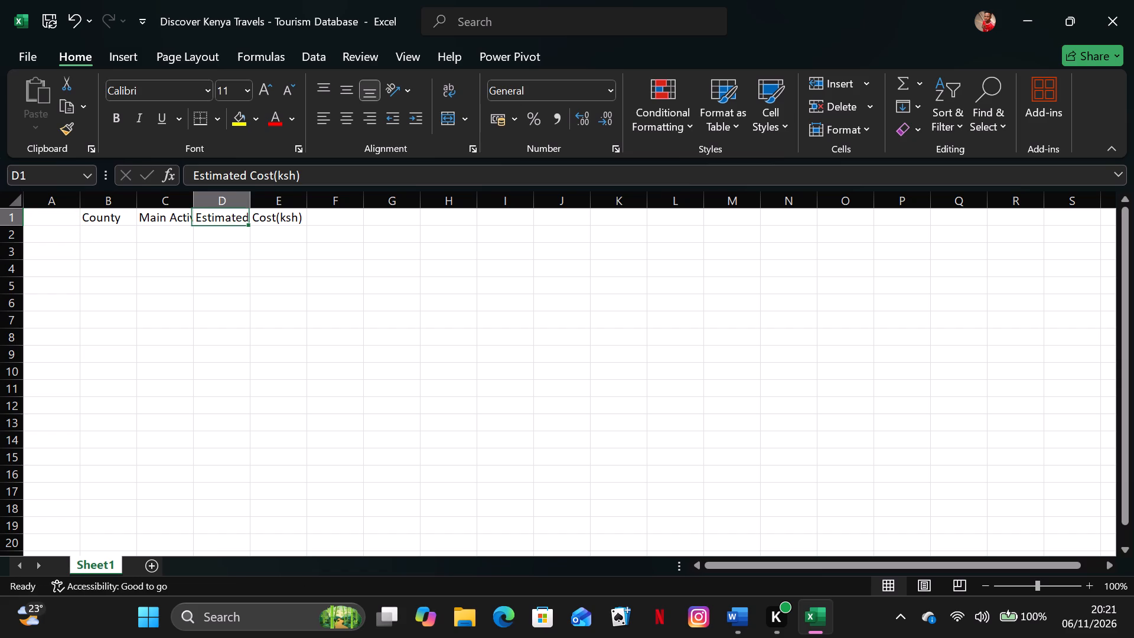
Re-enter the heading Information in the emptied cell A1.
click(77, 224)
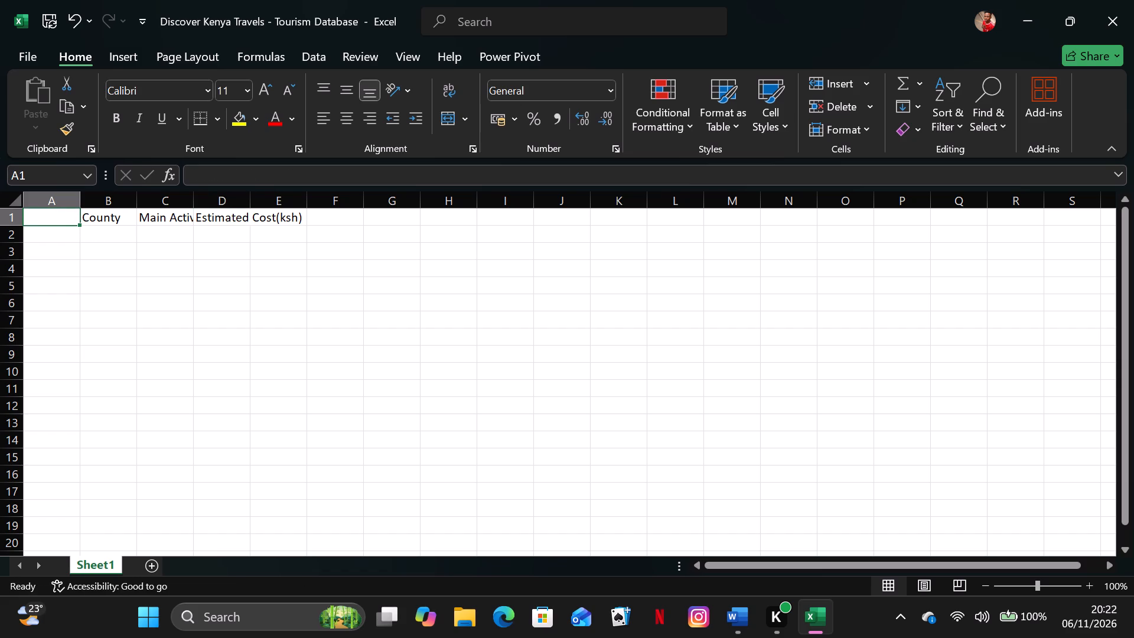
click(54, 220)
double_click(54, 220)
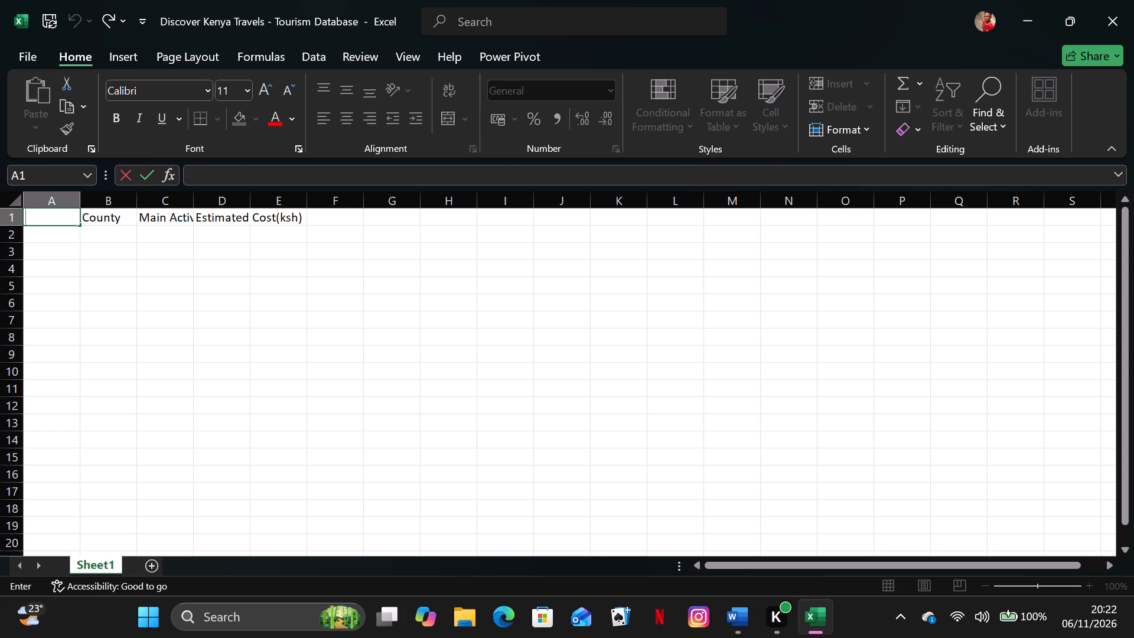
key(shift+i)
text(nfi)
key(BackSpace)
text(orma)
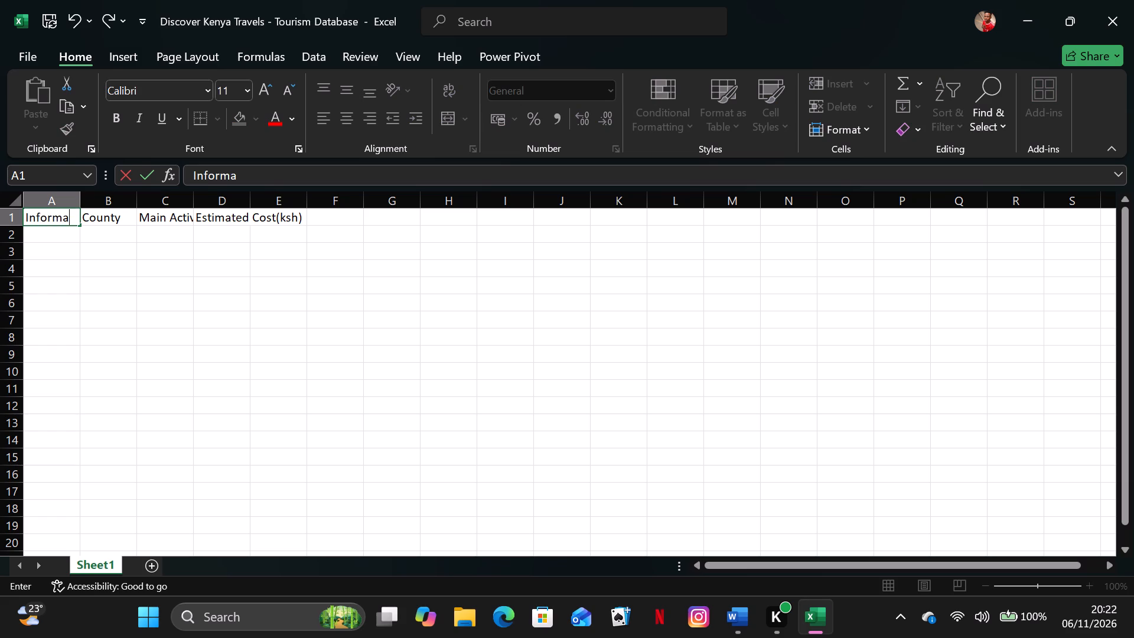
text(tion)
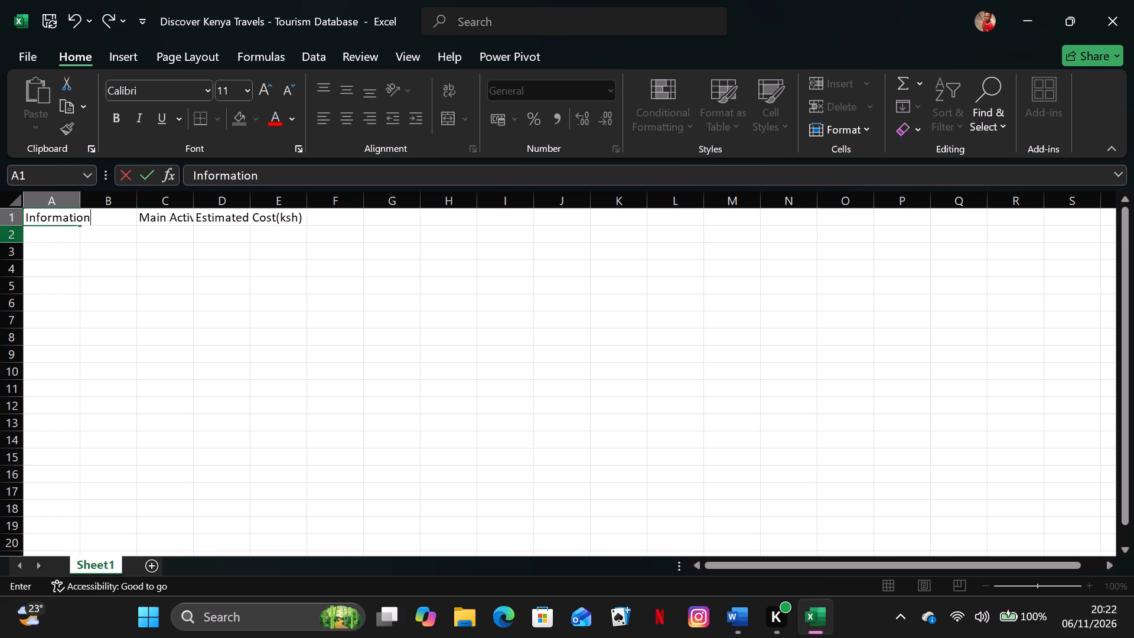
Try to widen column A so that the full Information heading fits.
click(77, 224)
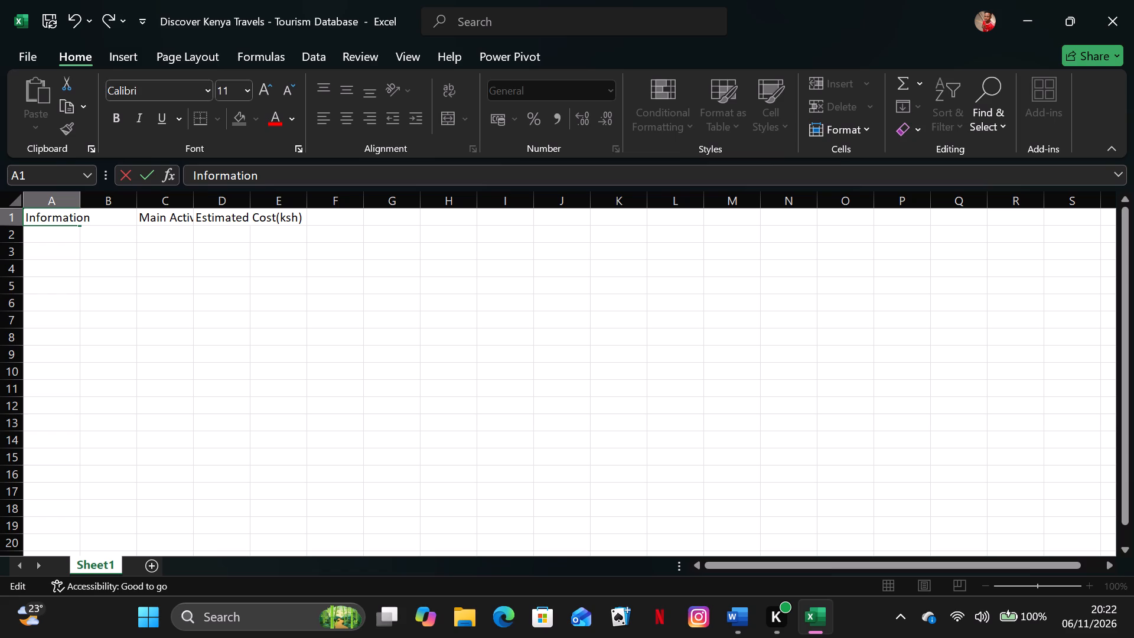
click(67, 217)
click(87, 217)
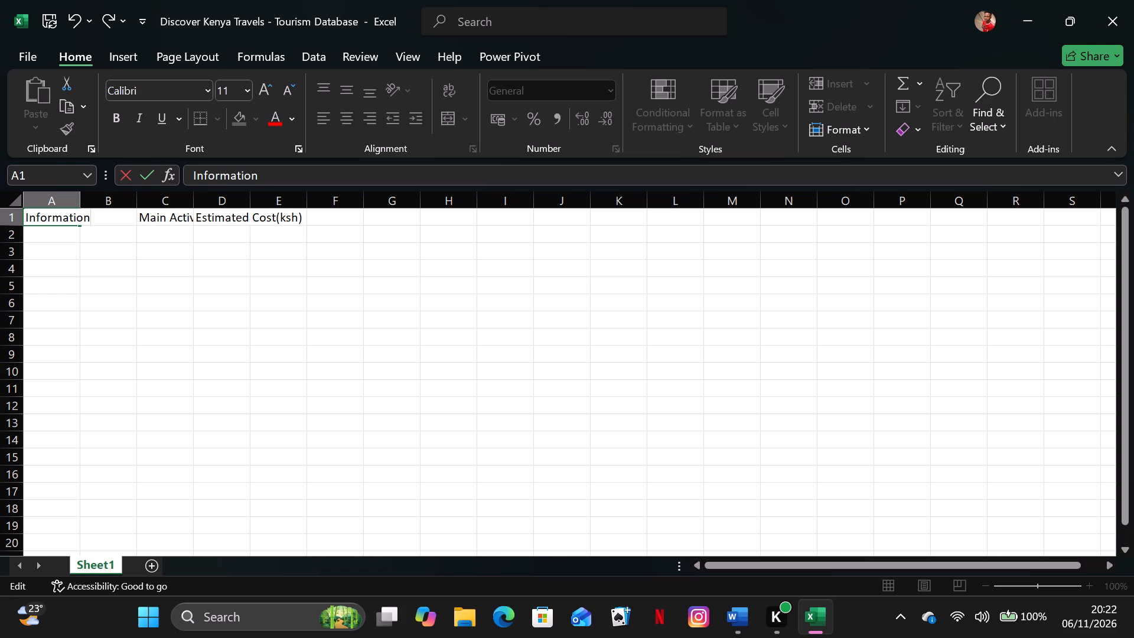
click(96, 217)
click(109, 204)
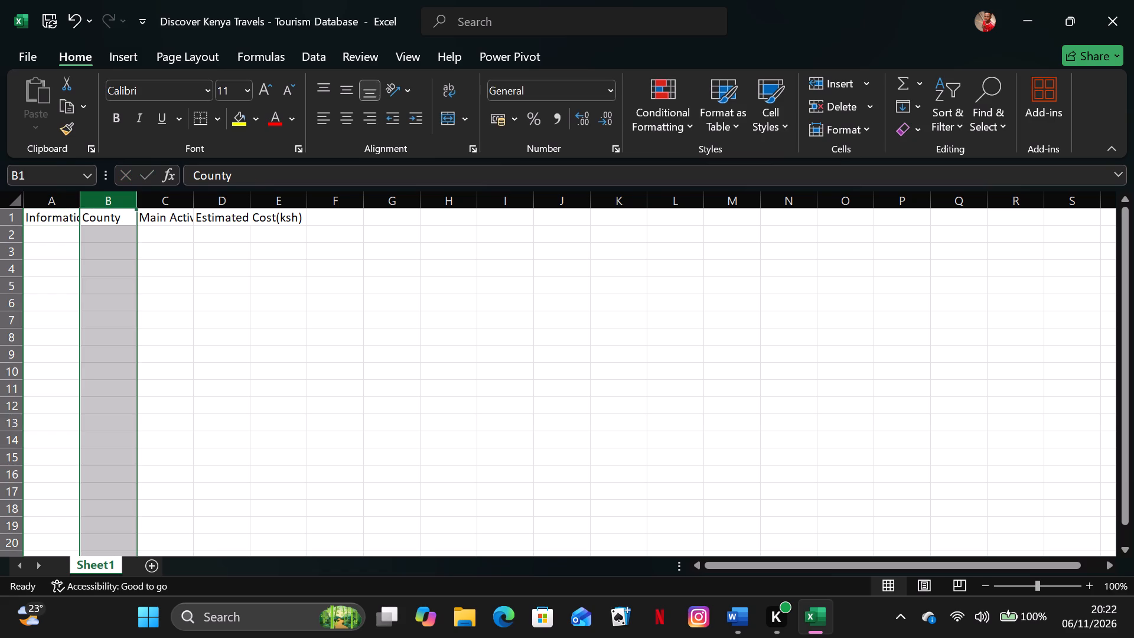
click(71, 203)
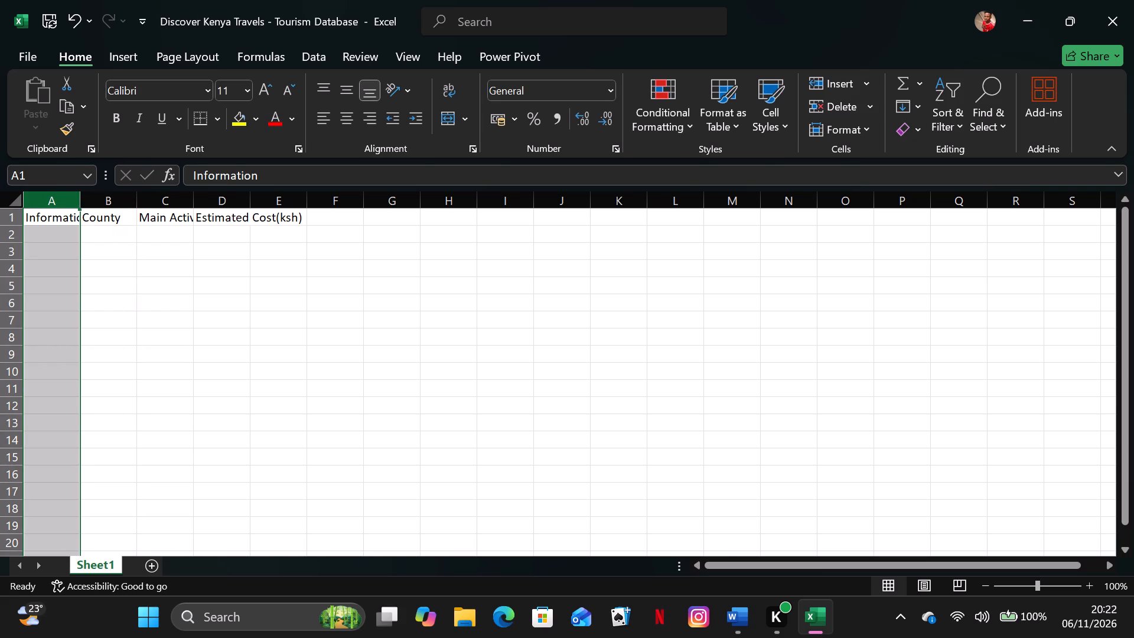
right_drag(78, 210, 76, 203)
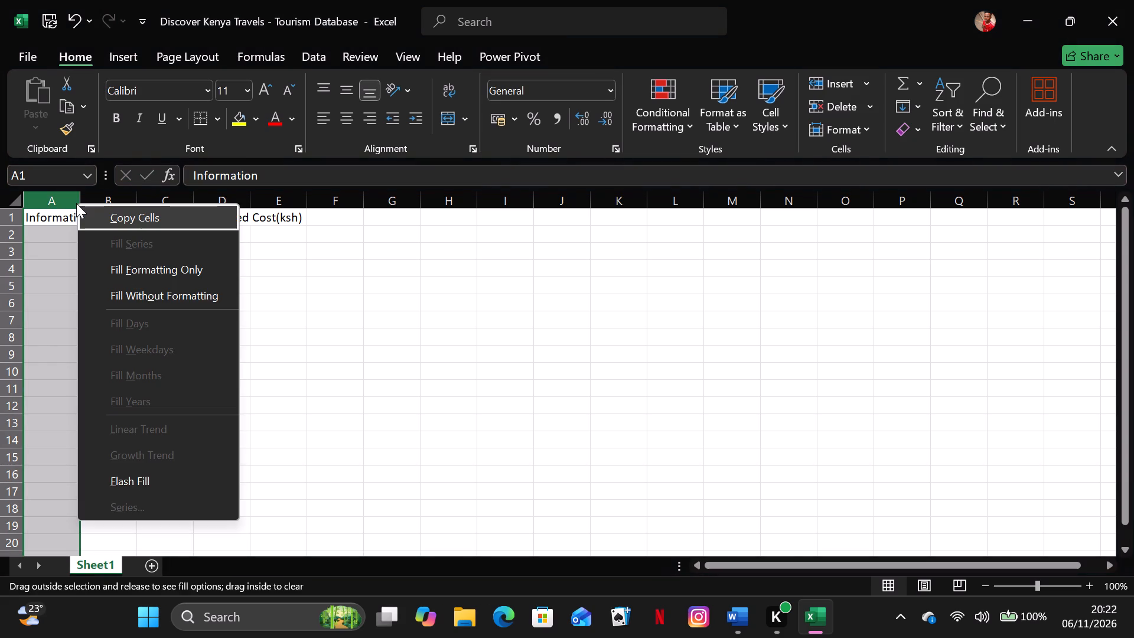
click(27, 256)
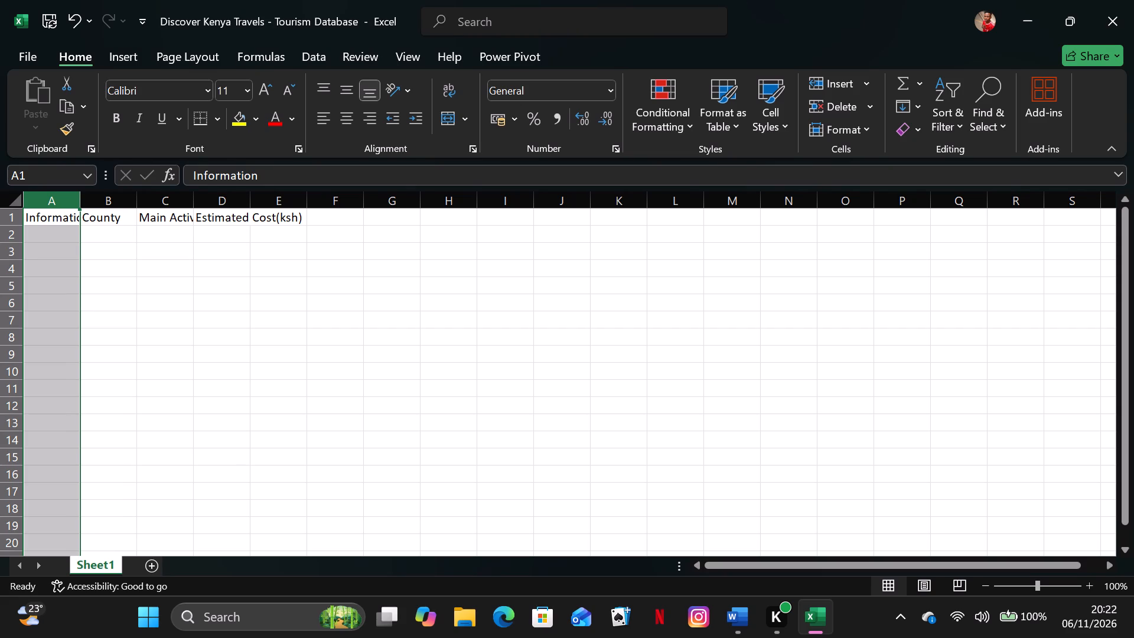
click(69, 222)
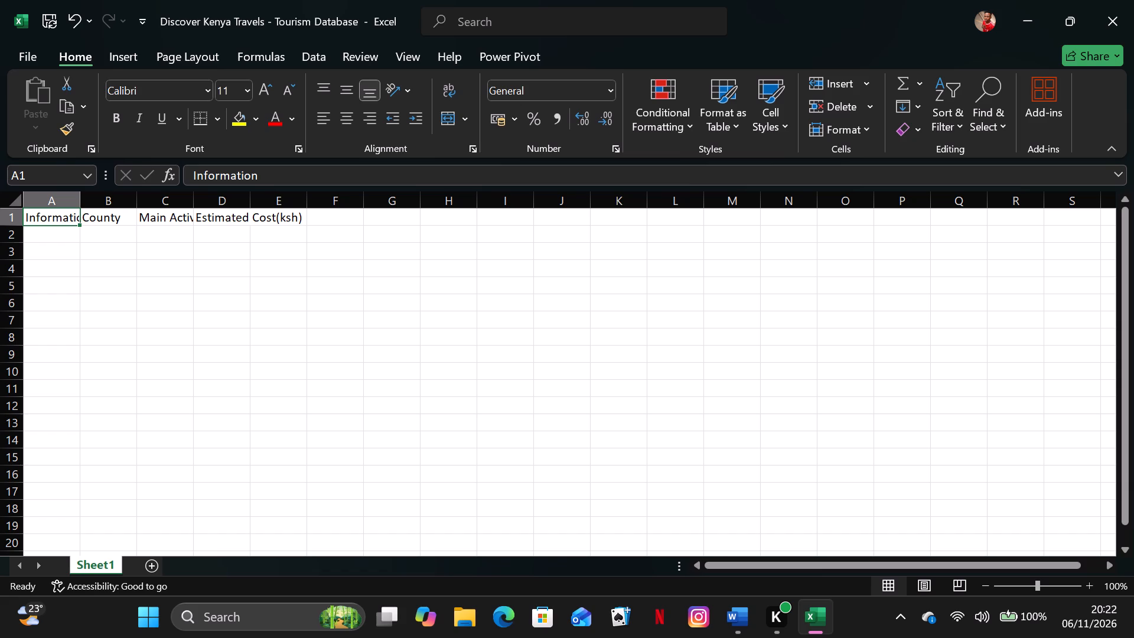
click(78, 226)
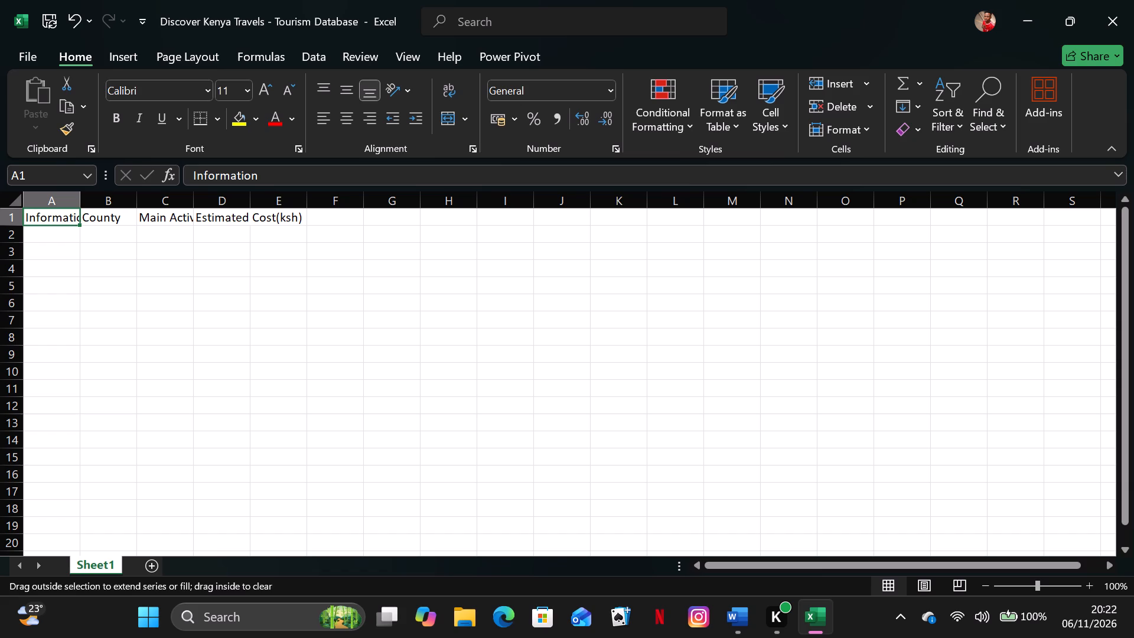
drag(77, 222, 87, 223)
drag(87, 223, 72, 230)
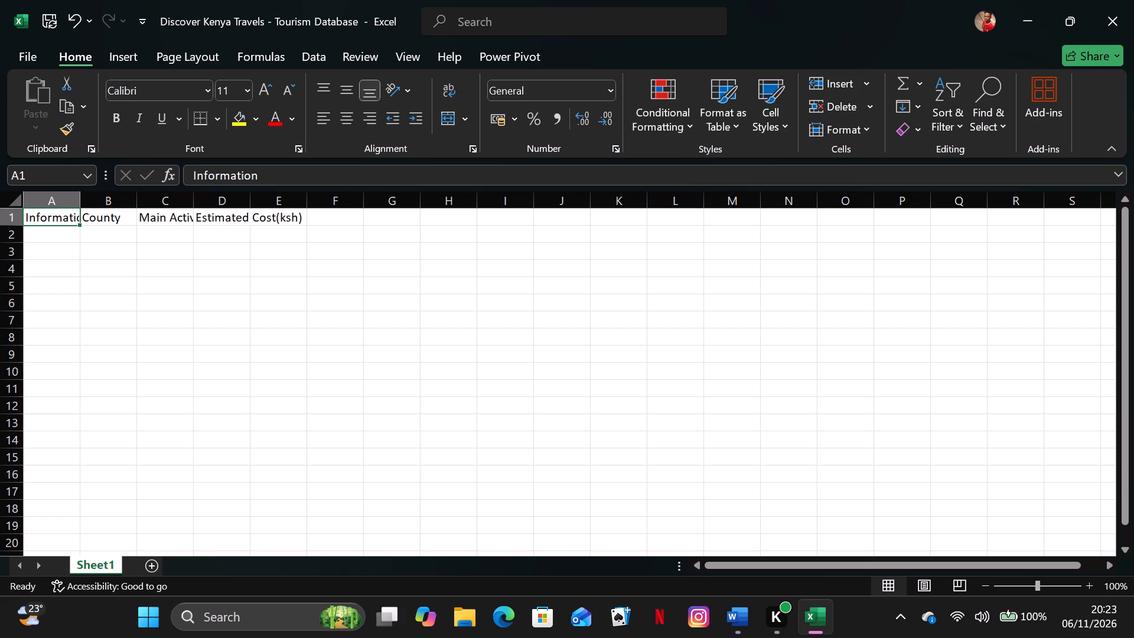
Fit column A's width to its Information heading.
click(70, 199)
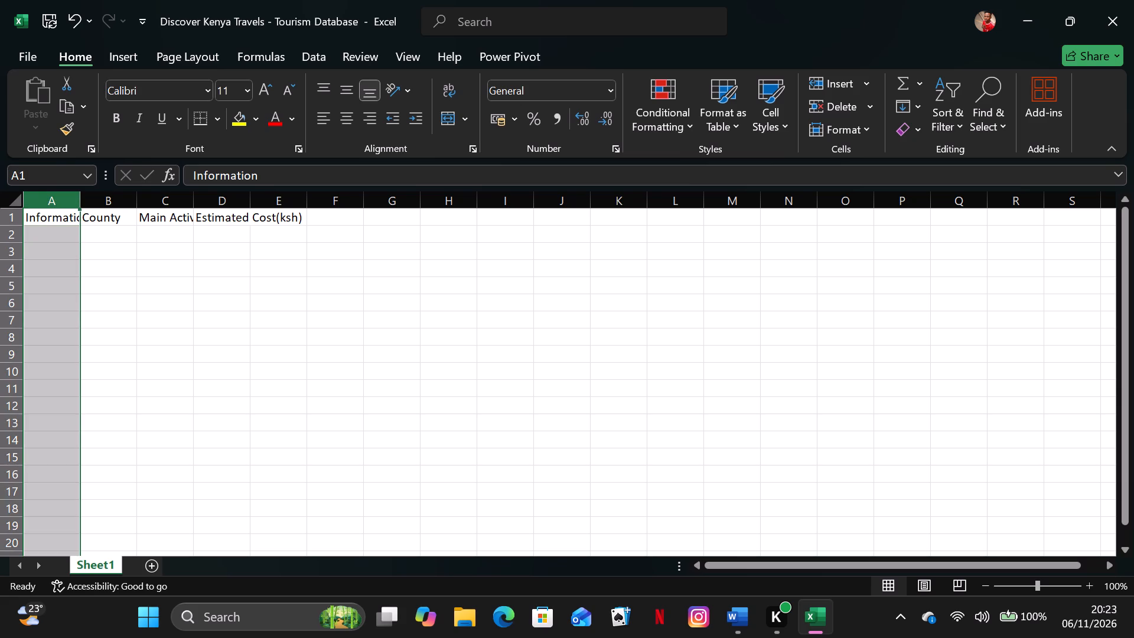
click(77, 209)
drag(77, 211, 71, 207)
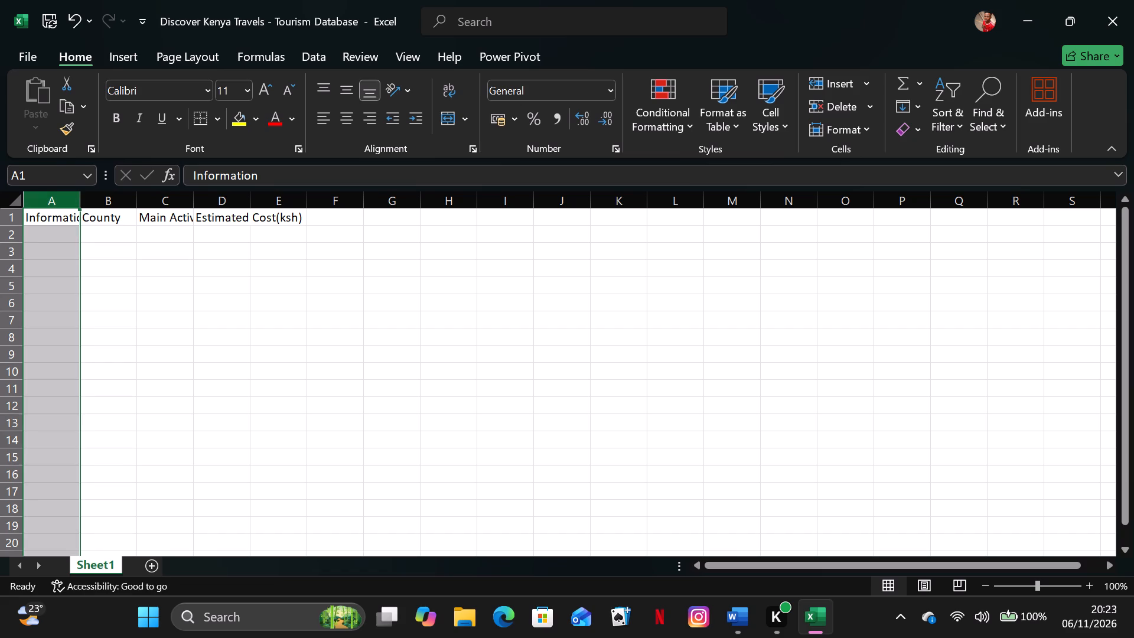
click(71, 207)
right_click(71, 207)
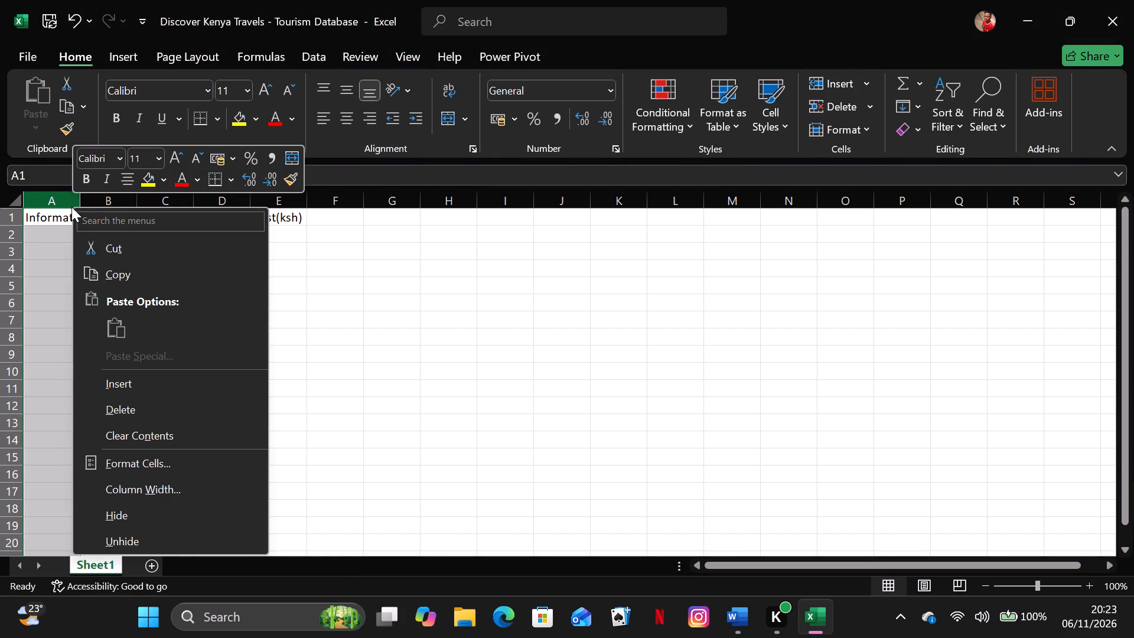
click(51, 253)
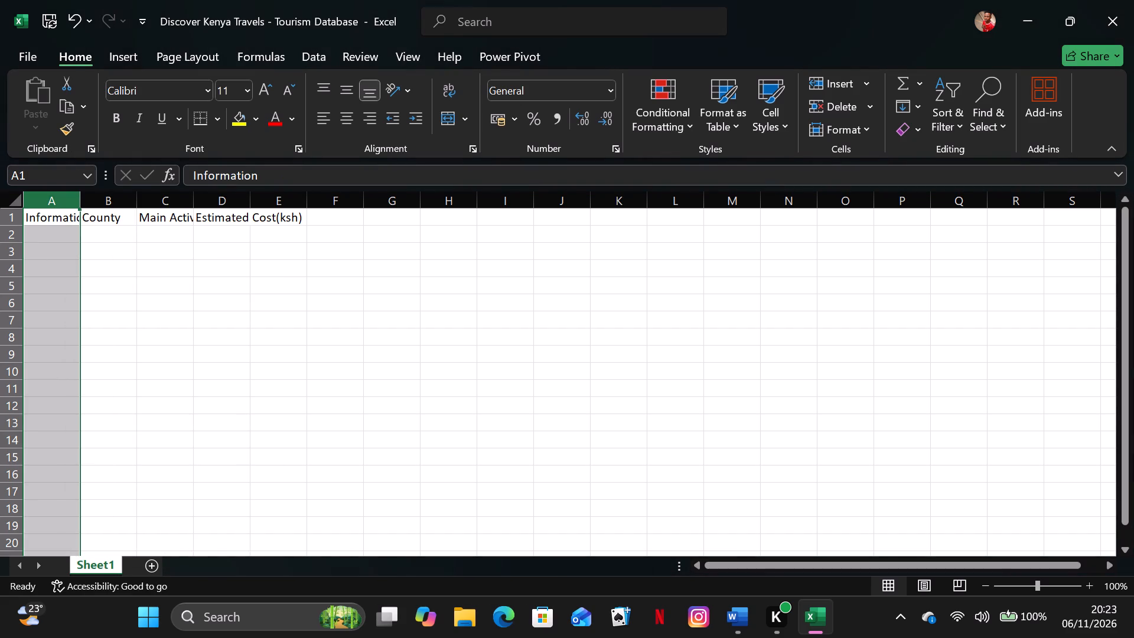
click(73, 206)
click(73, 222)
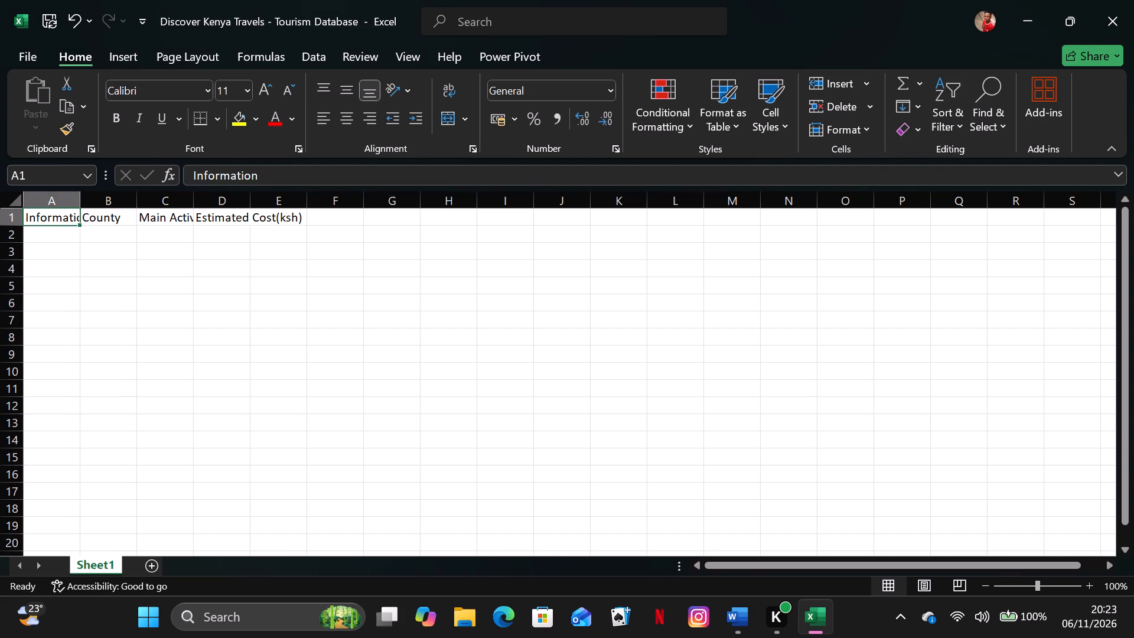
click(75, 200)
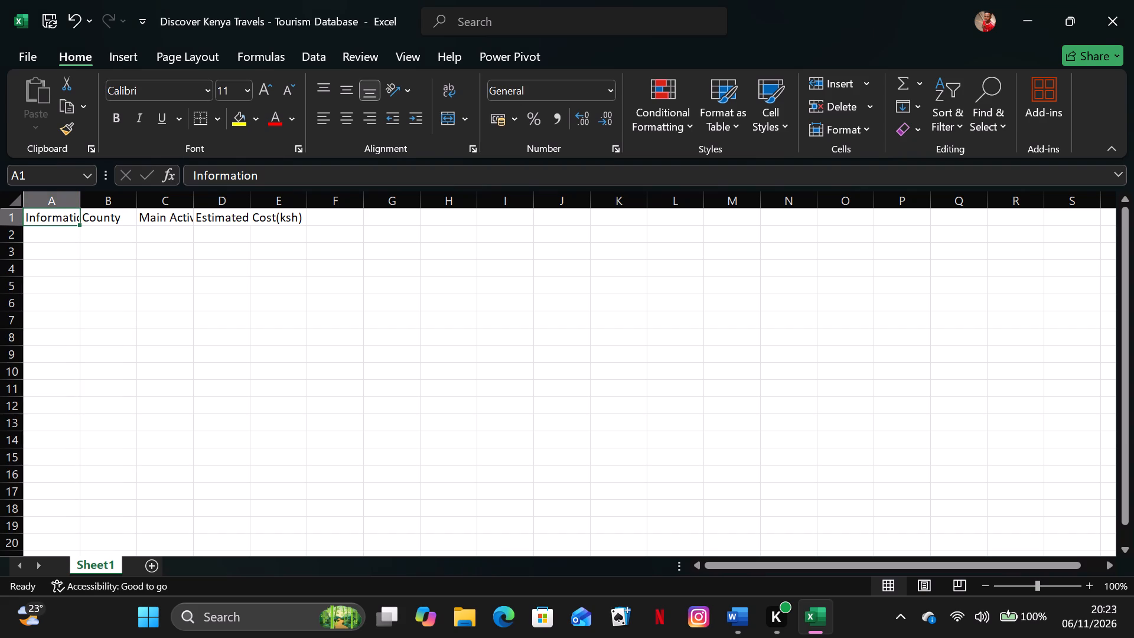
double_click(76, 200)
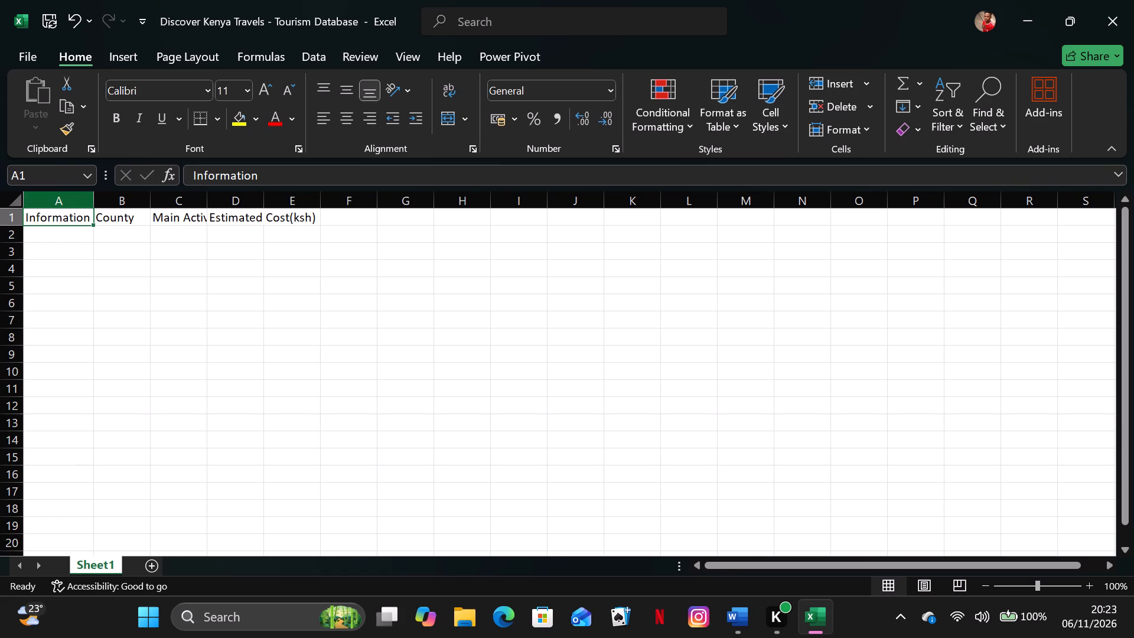
Widen column A, with the Information heading, to nearly four times the width of column B.
click(83, 201)
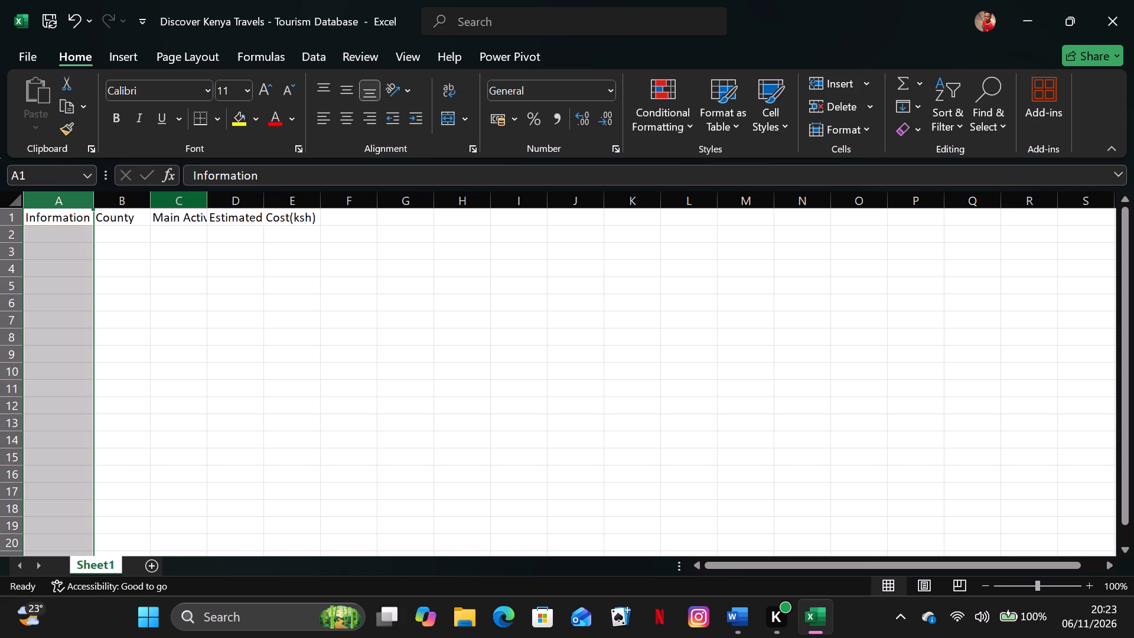
double_click(195, 206)
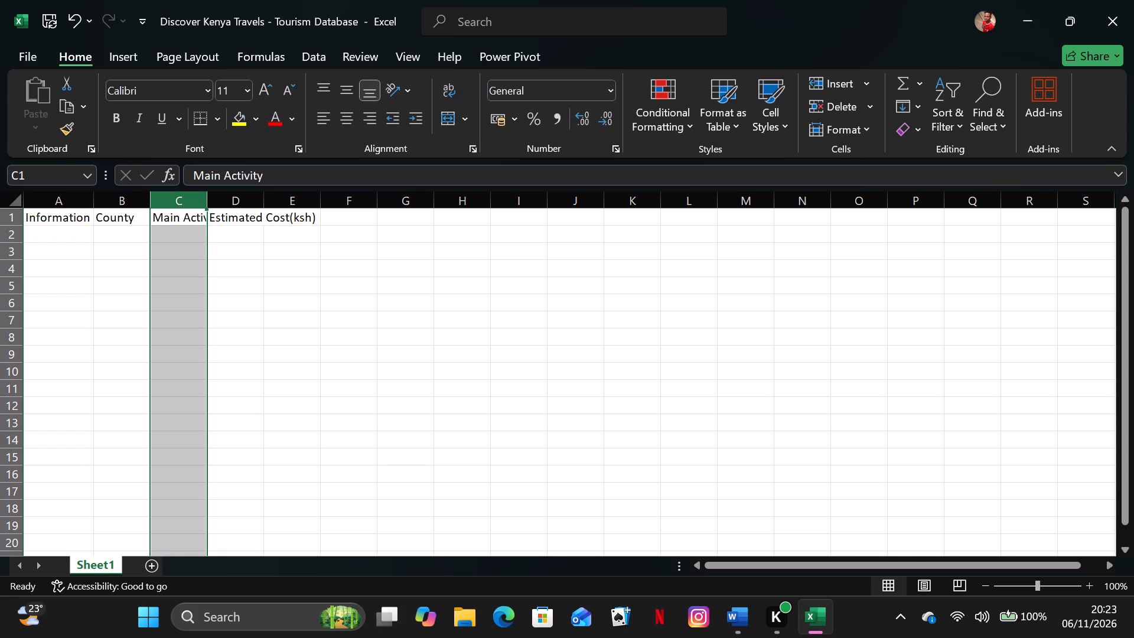
drag(93, 199, 149, 206)
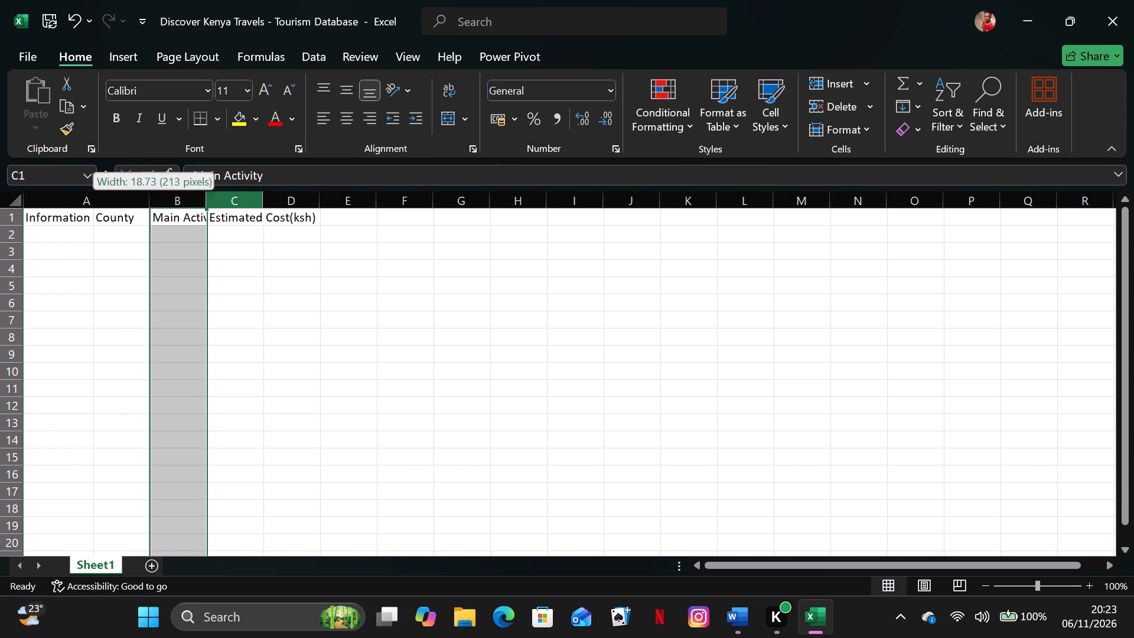
drag(149, 206, 160, 206)
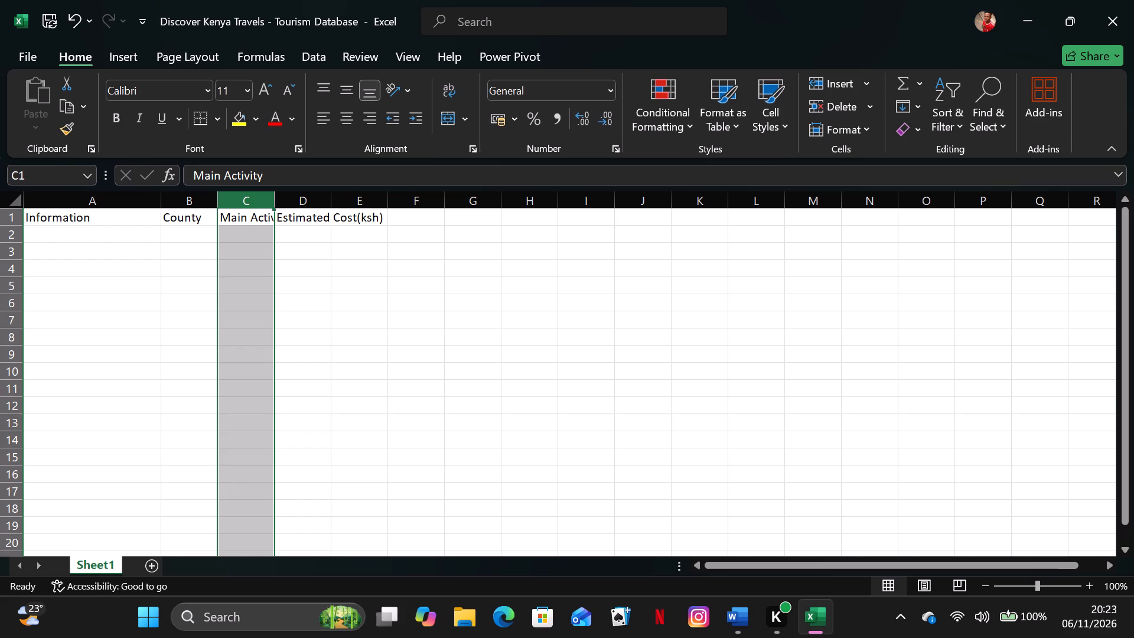
drag(162, 202, 186, 211)
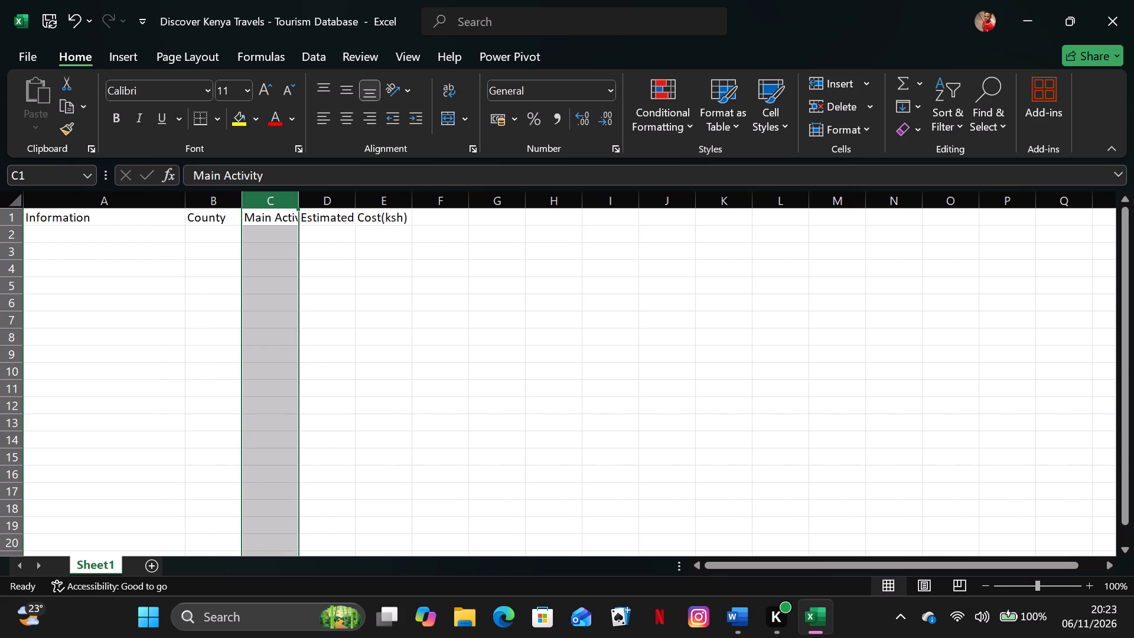
drag(184, 208, 239, 218)
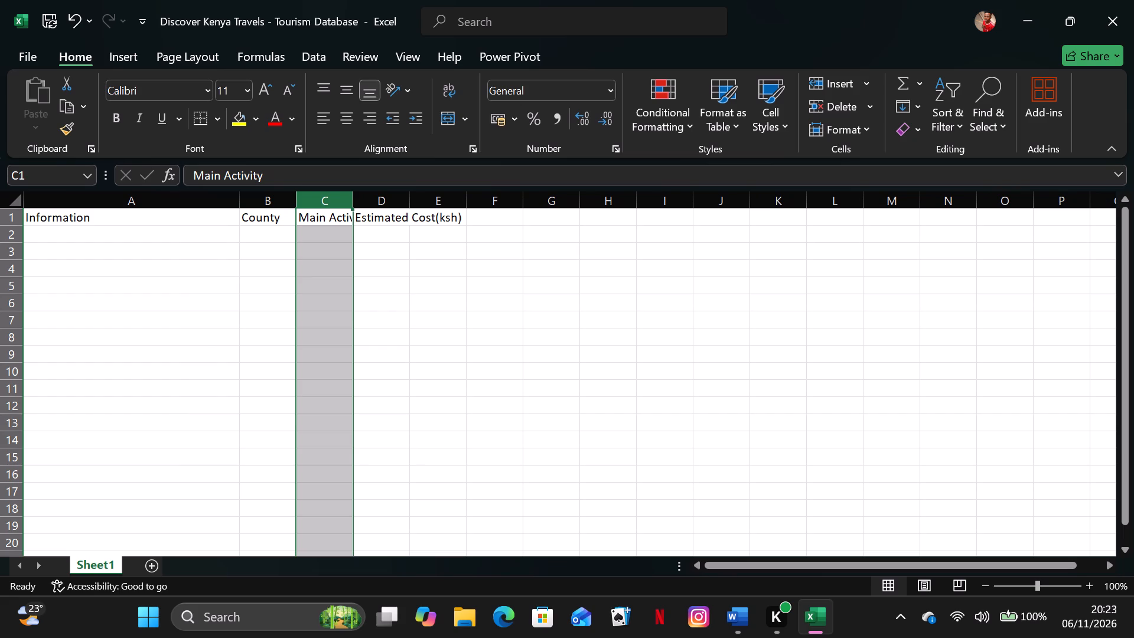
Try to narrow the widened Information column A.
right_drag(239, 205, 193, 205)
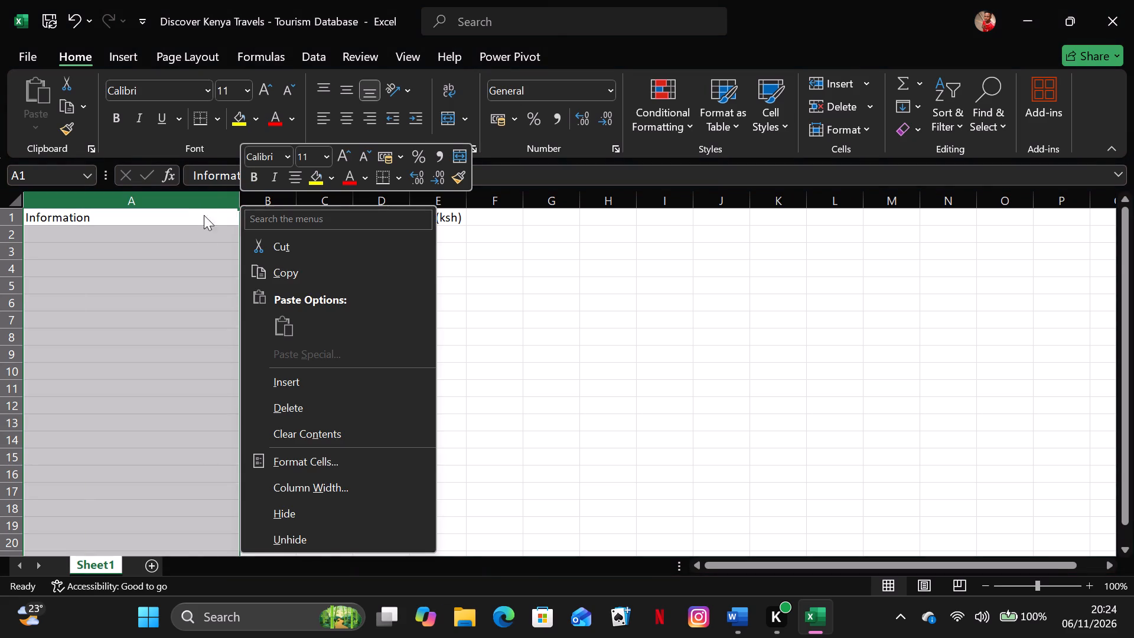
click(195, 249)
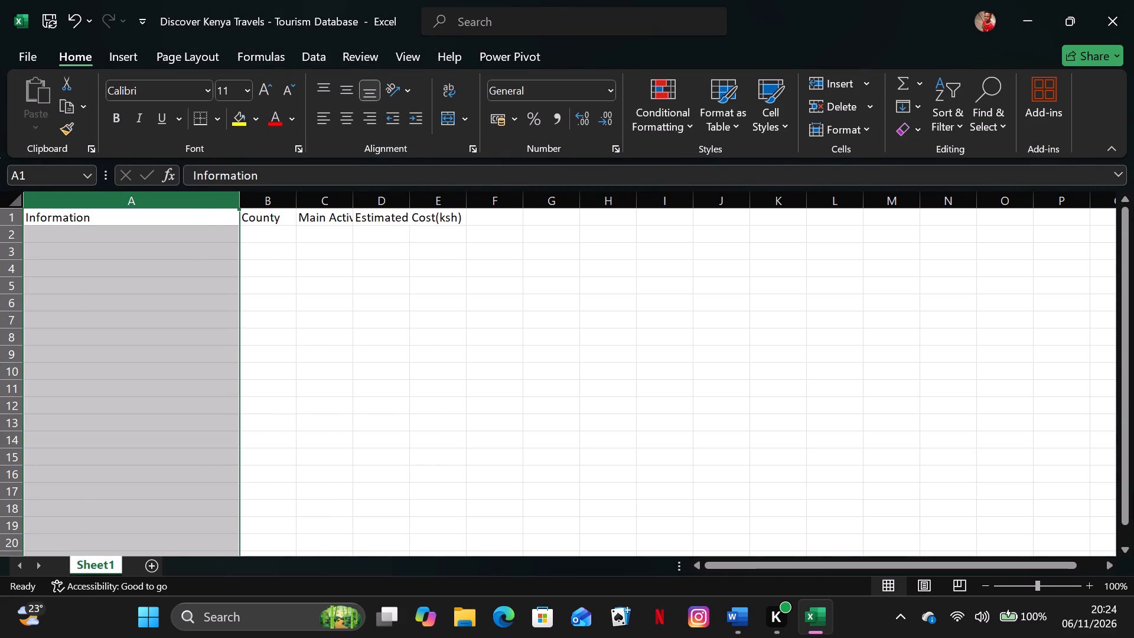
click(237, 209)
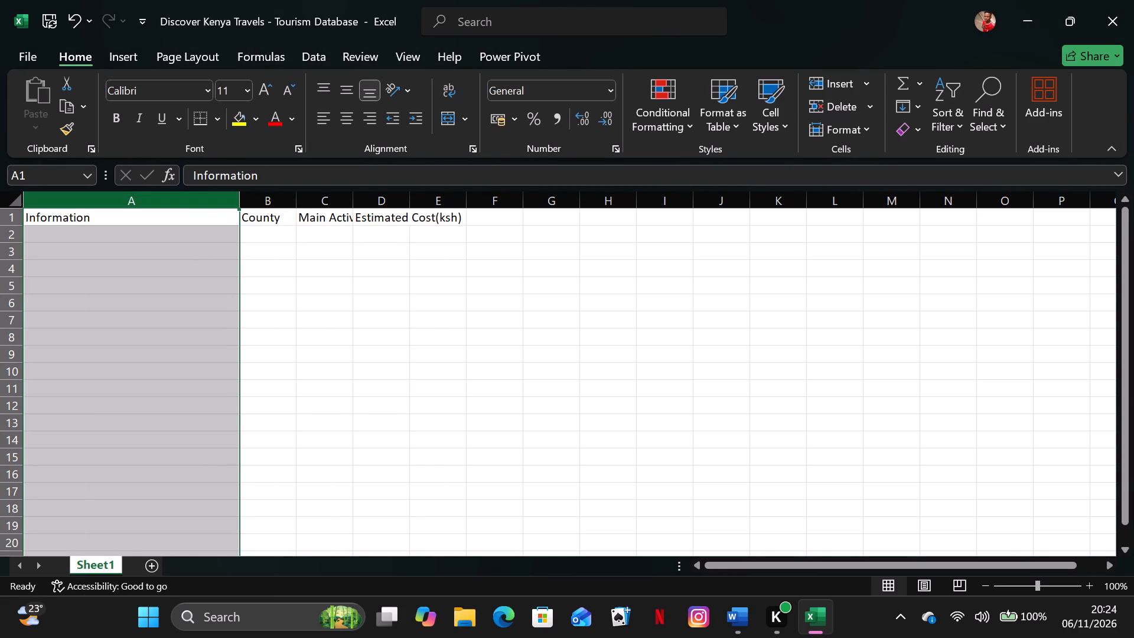
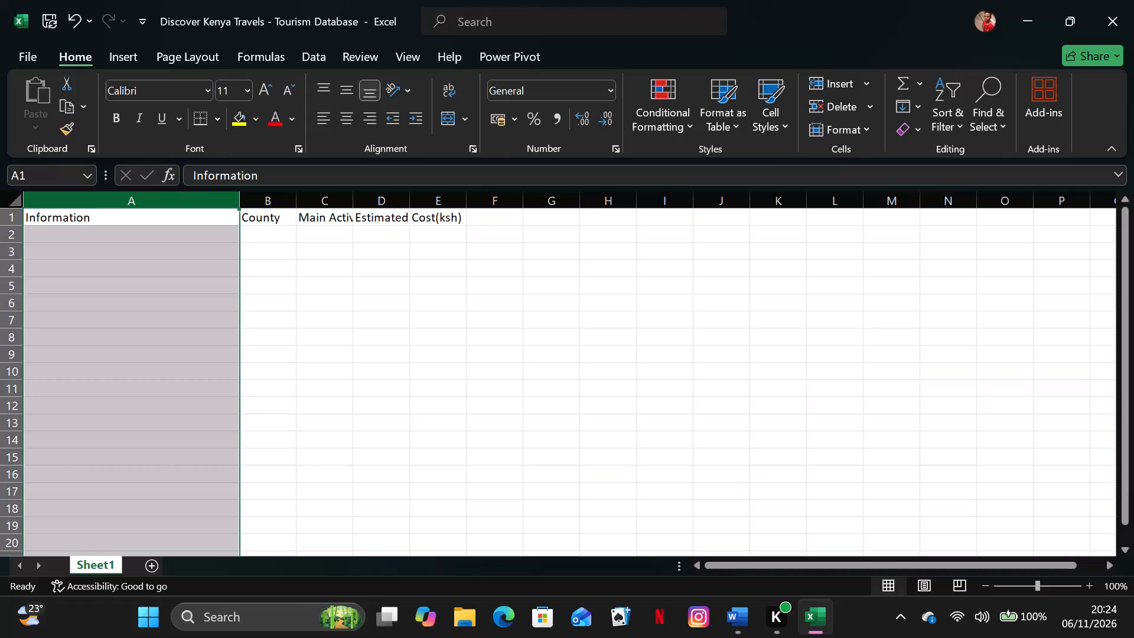
Narrow the overly wide column A so that it just fits its Information heading.
click(239, 210)
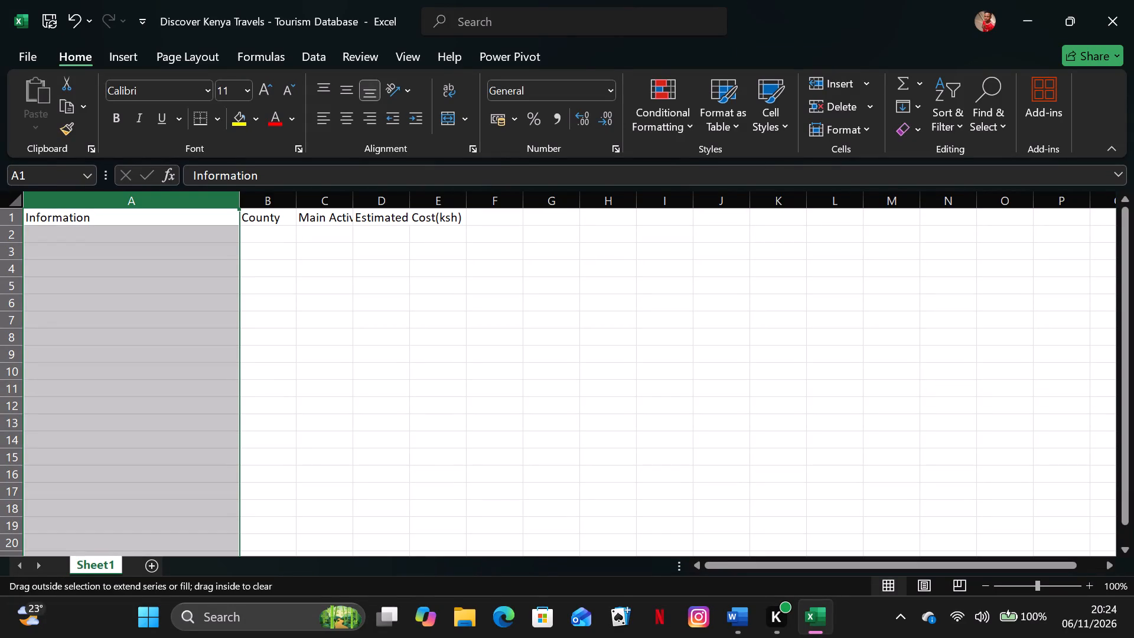
click(234, 208)
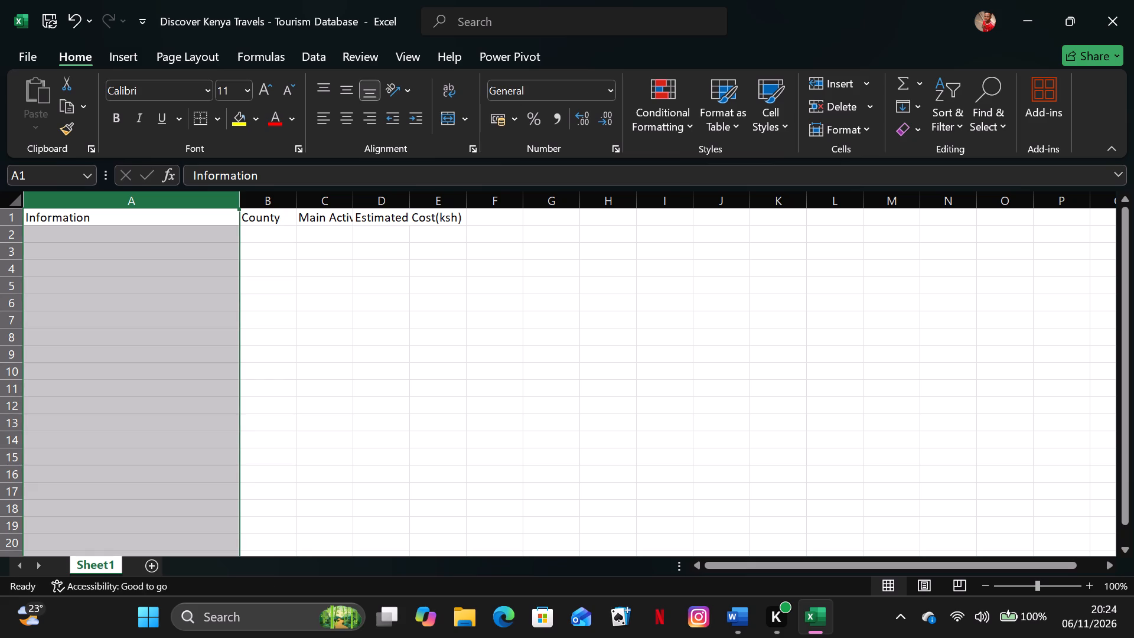
drag(234, 208, 146, 207)
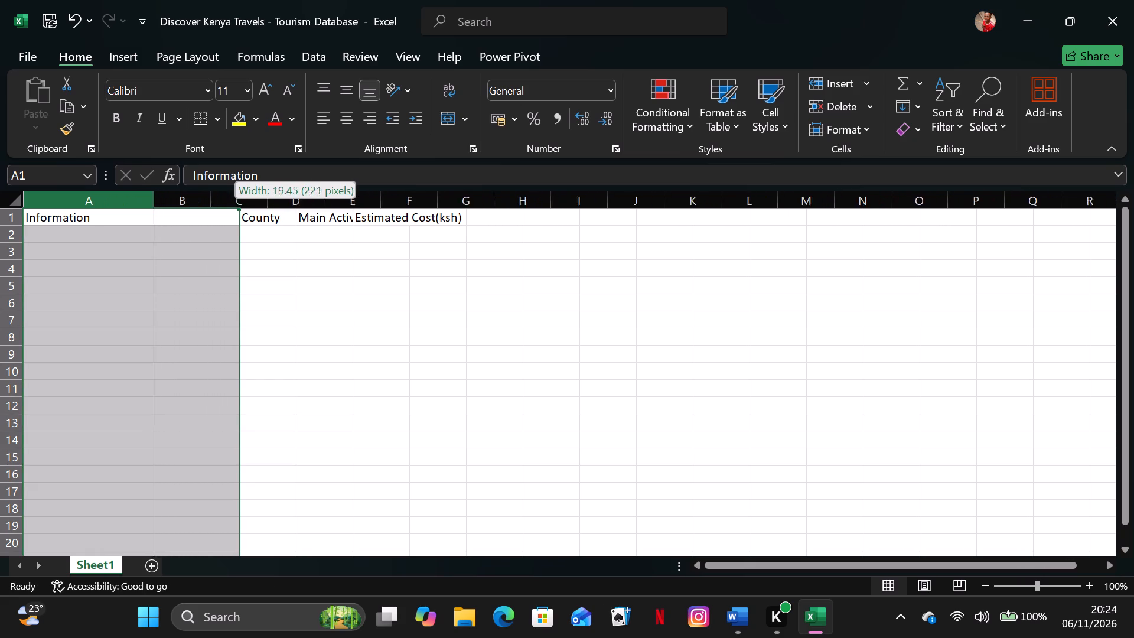
drag(146, 207, 94, 207)
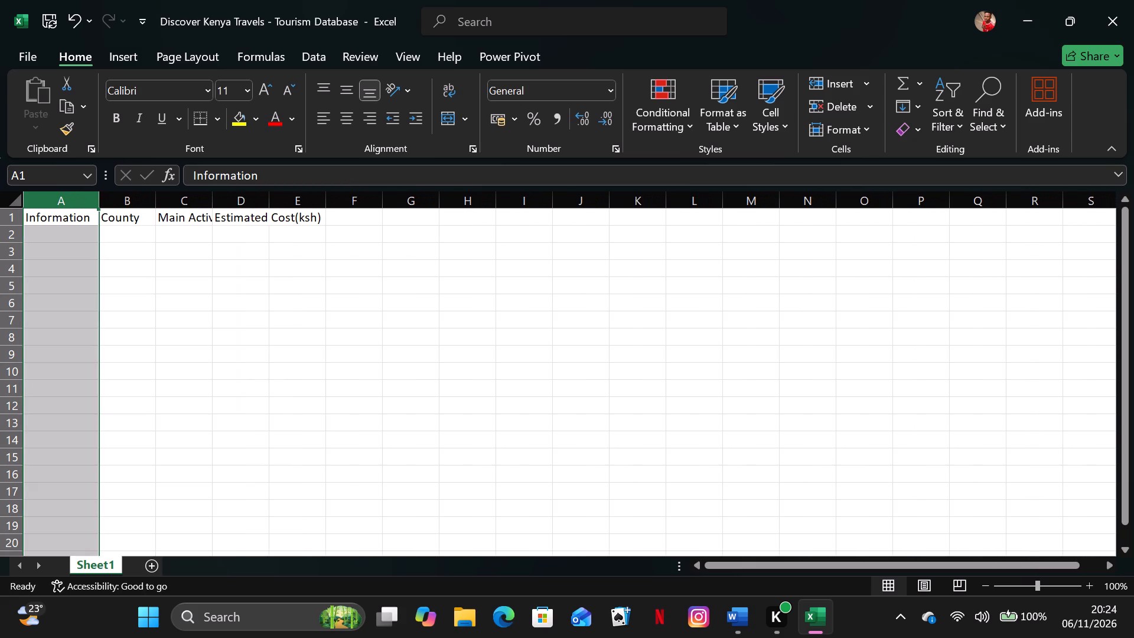
Fit column C's width to its full Main Activity heading.
click(193, 215)
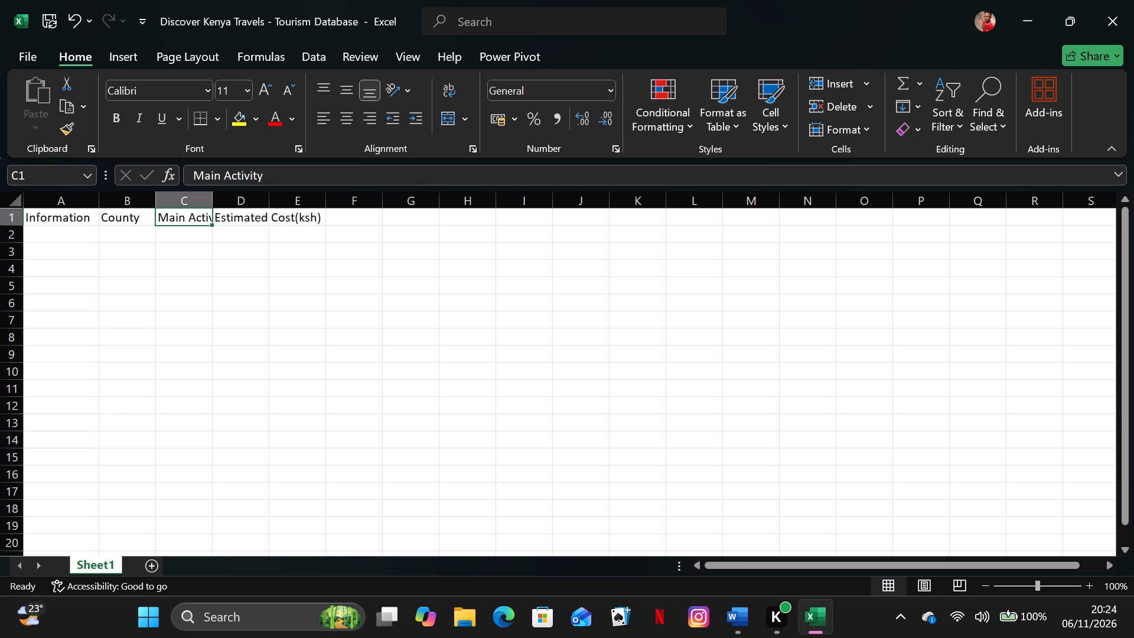
click(208, 203)
click(135, 213)
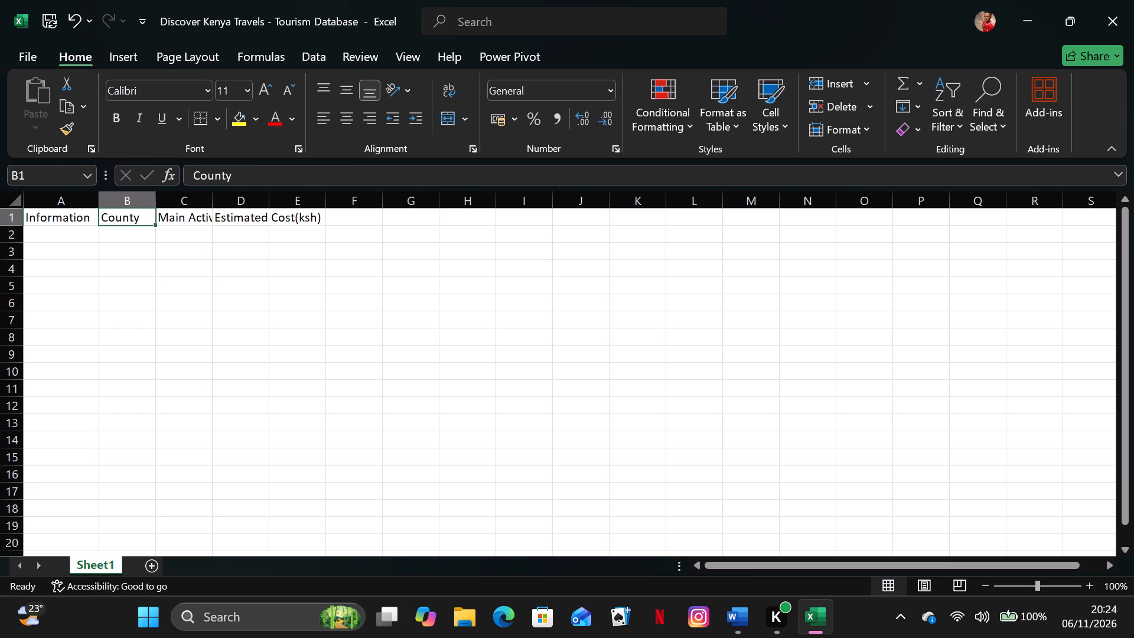
double_click(211, 204)
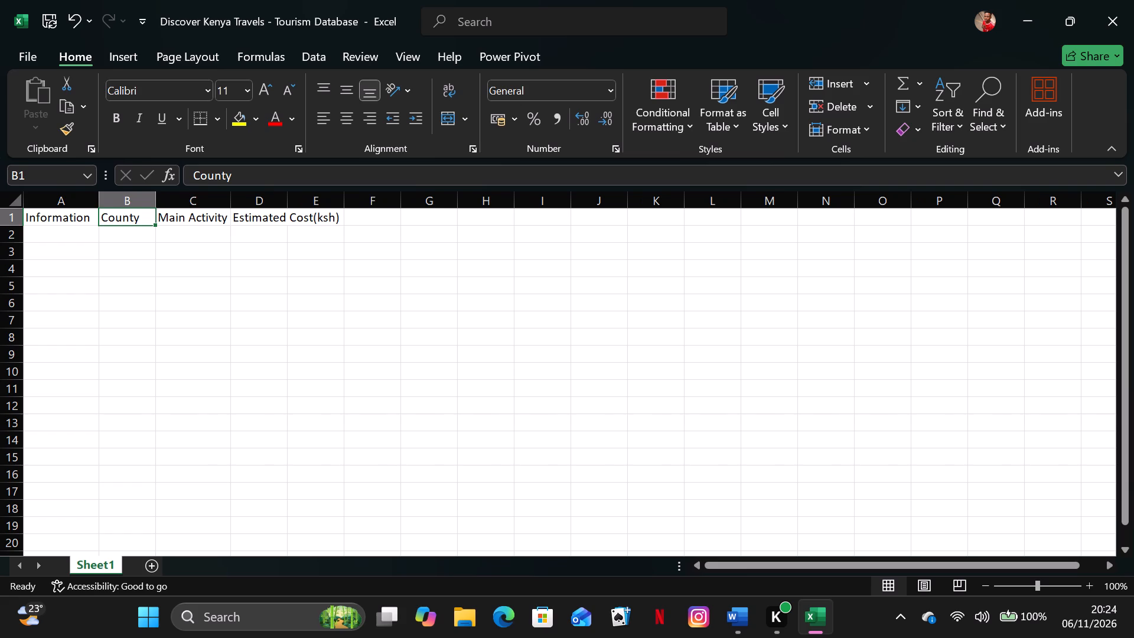
Widen column D until the whole Estimated Cost(ksh) heading fits inside it.
click(286, 201)
click(286, 201)
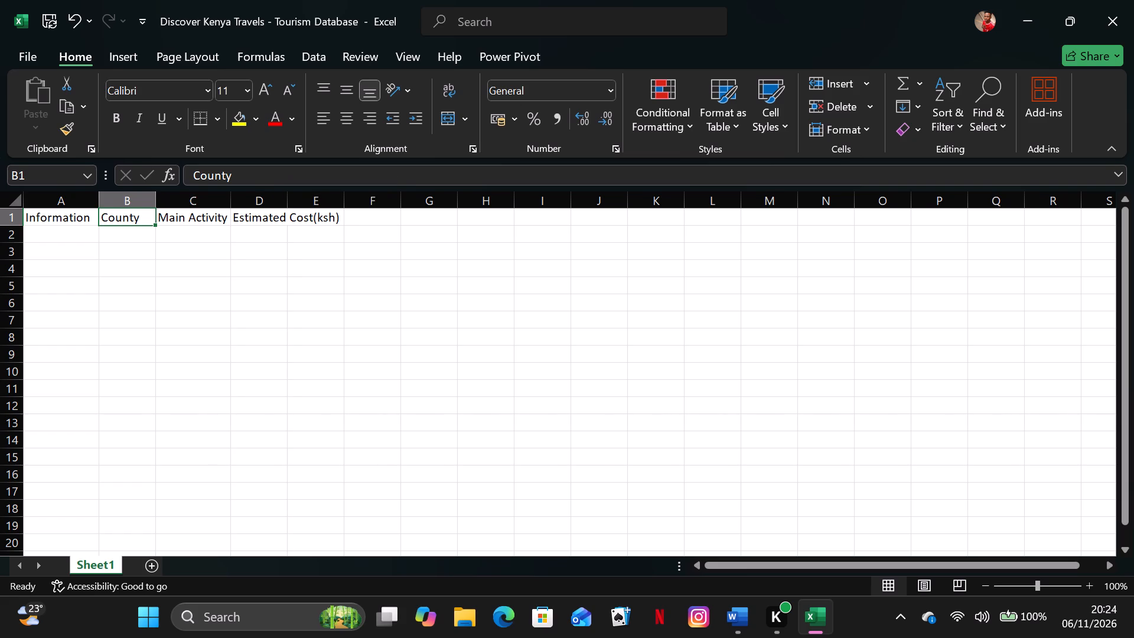
click(283, 201)
drag(283, 201, 307, 202)
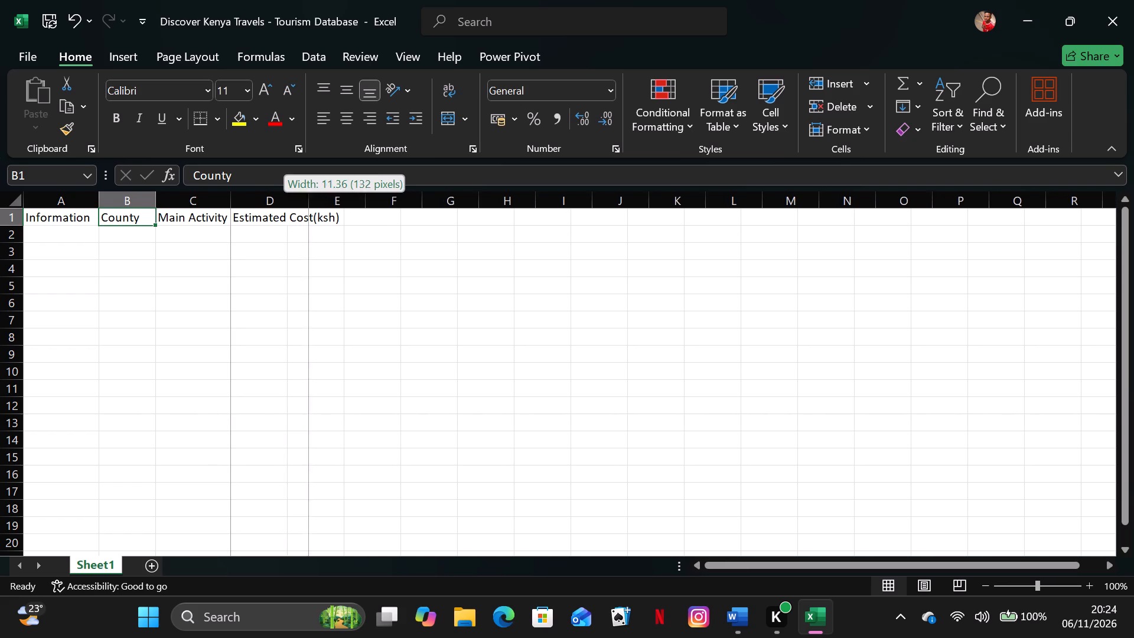
drag(307, 202, 337, 202)
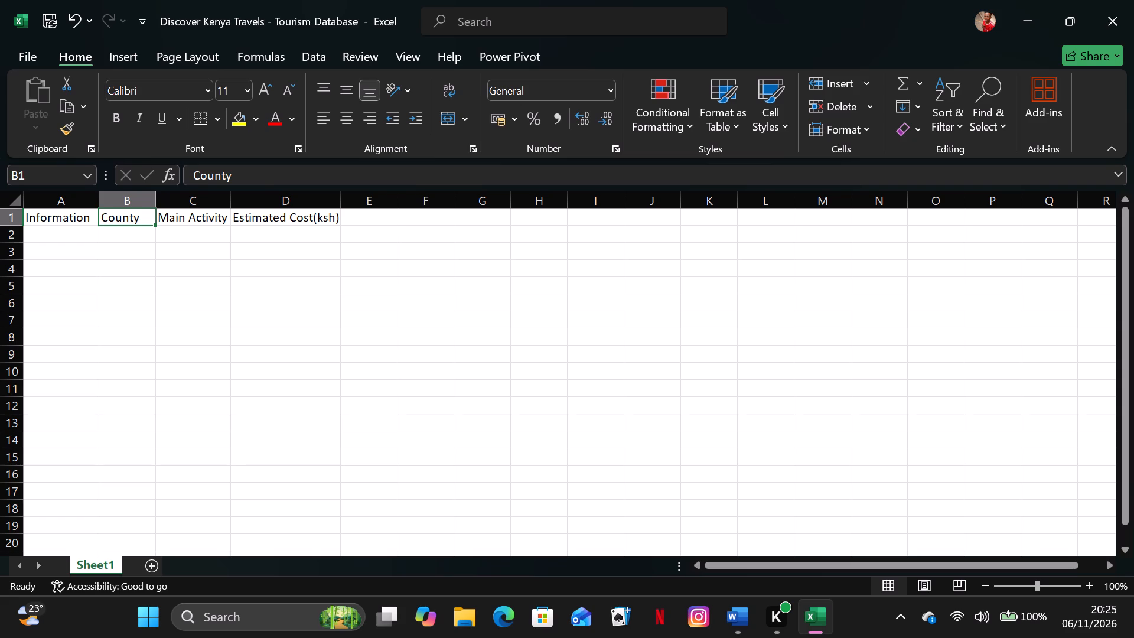
Replace the heading in cell A1 with Destination.
click(83, 225)
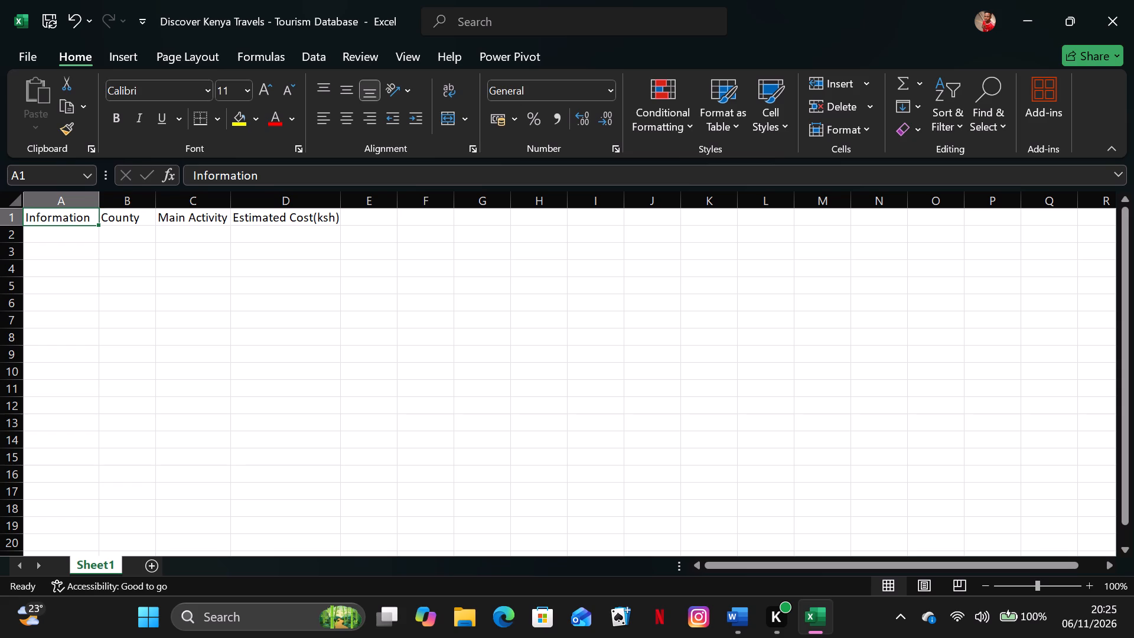
click(83, 210)
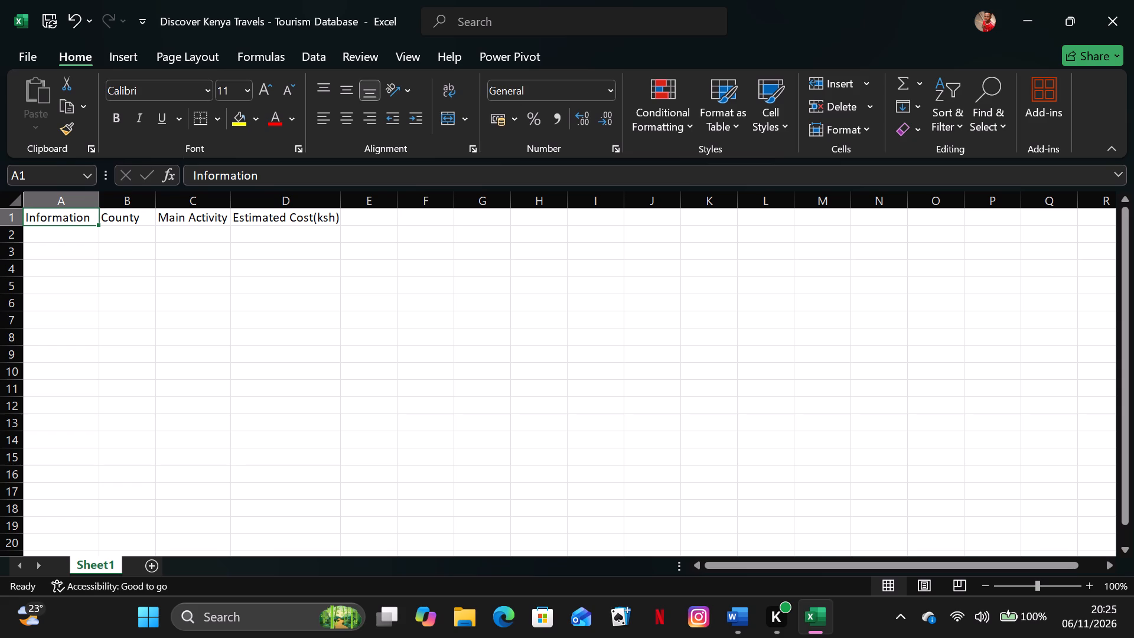
double_click(81, 222)
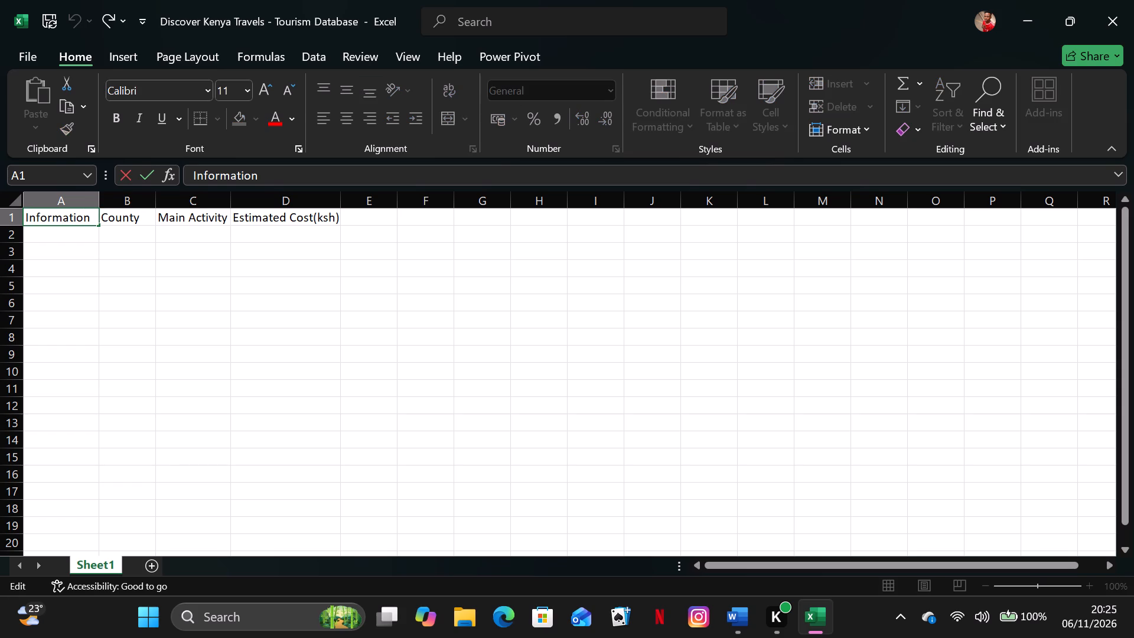
click(90, 217)
click(90, 217)
click(253, 177)
click(262, 175)
key(BackSpace)
key(BackSpace)
key(BackSpace)
key(BackSpace)
key(BackSpace)
key(BackSpace)
key(BackSpace)
key(BackSpace)
key(BackSpace)
key(BackSpace)
key(BackSpace)
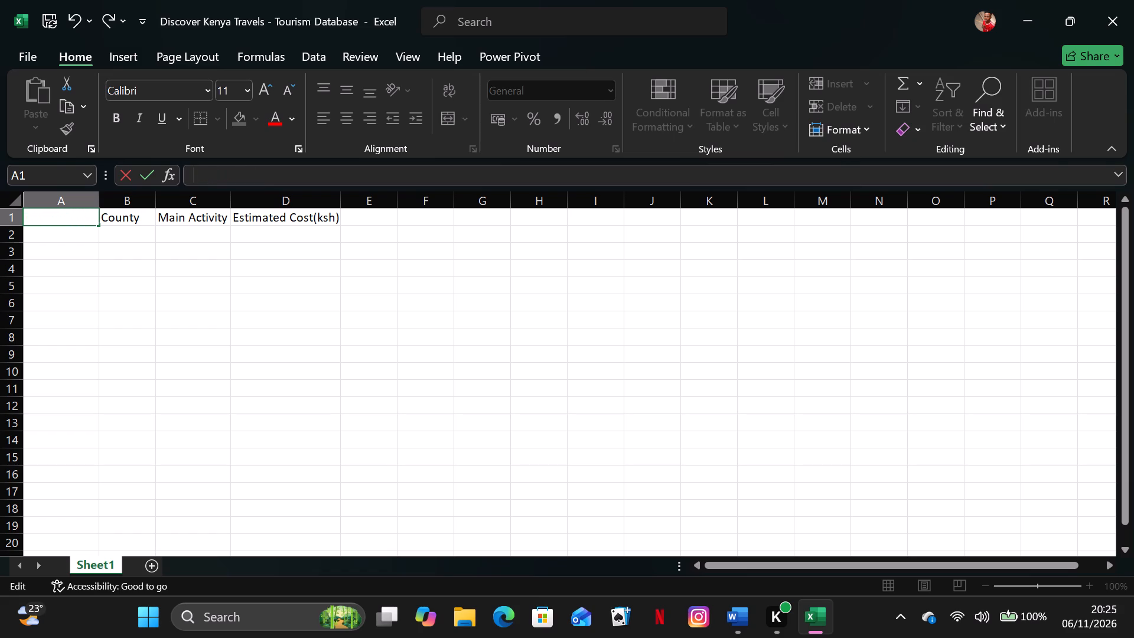
text(des)
key(BackSpace)
key(BackSpace)
key(BackSpace)
key(shift+d)
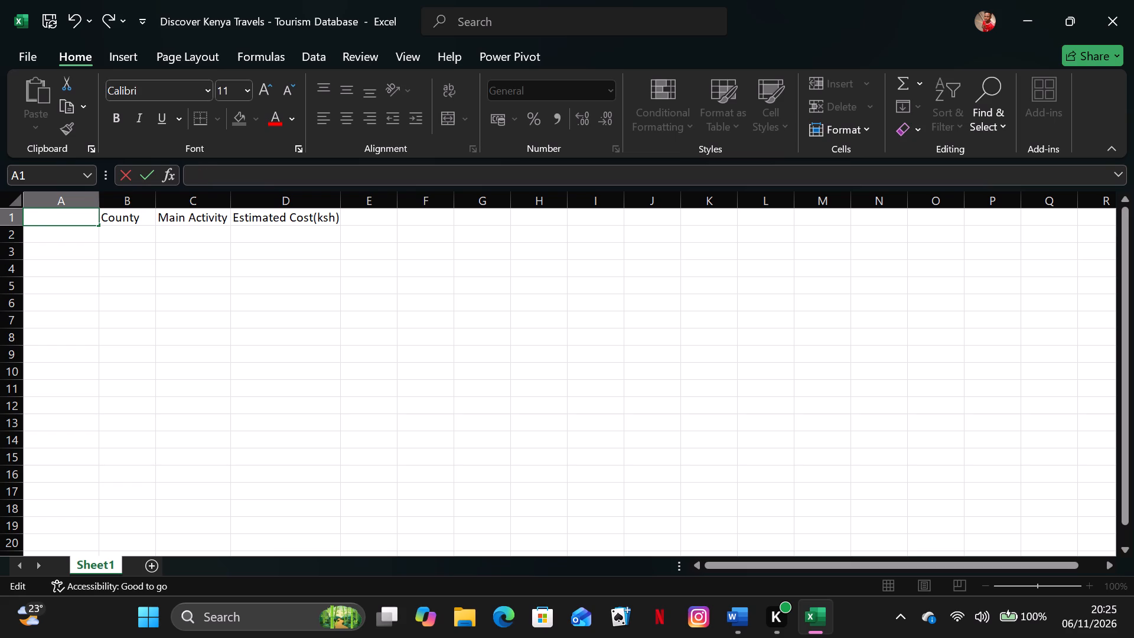
text(est)
key(i)
text(nation)
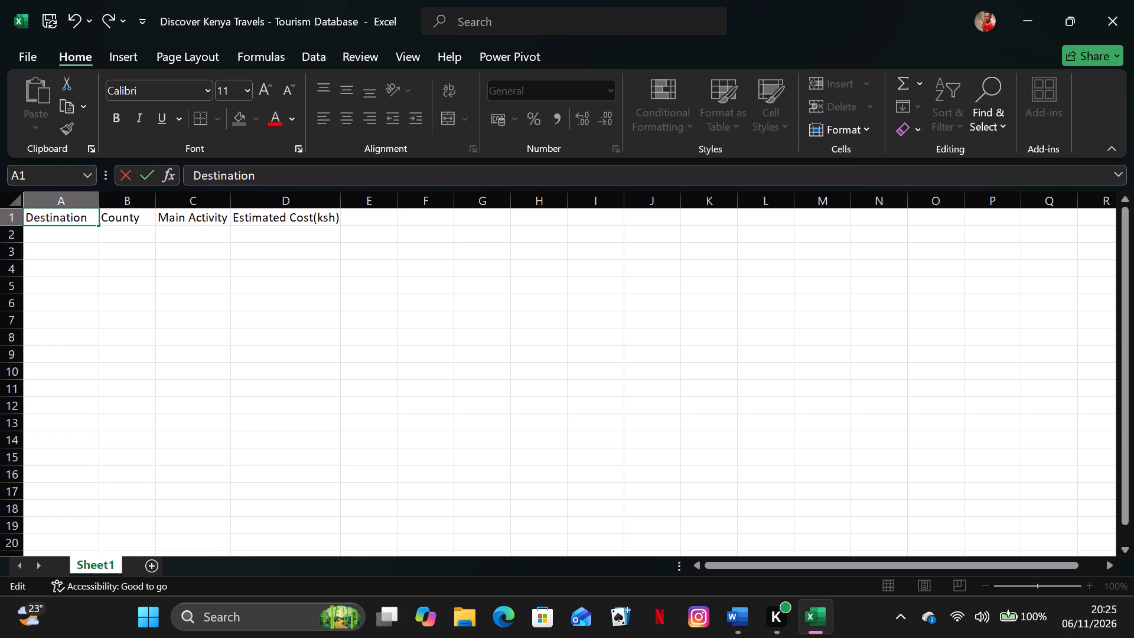
Enter Maasai Mara in A2 and Amboseli in A3 as the first destinations under the Destination heading.
click(64, 242)
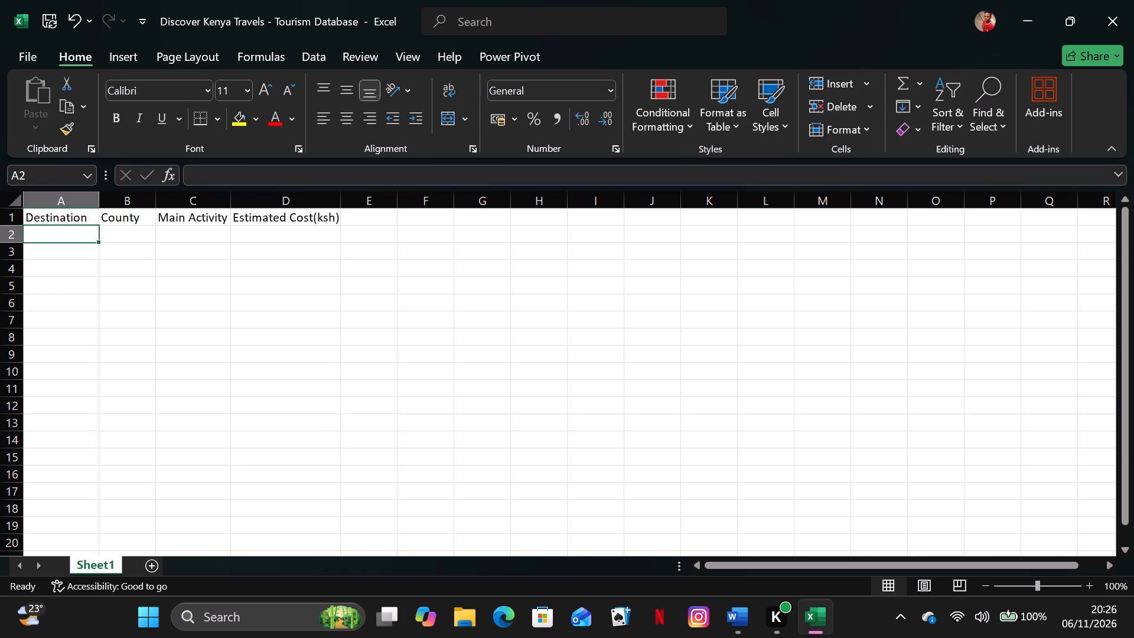
text(Maasa)
text(i)
key(space)
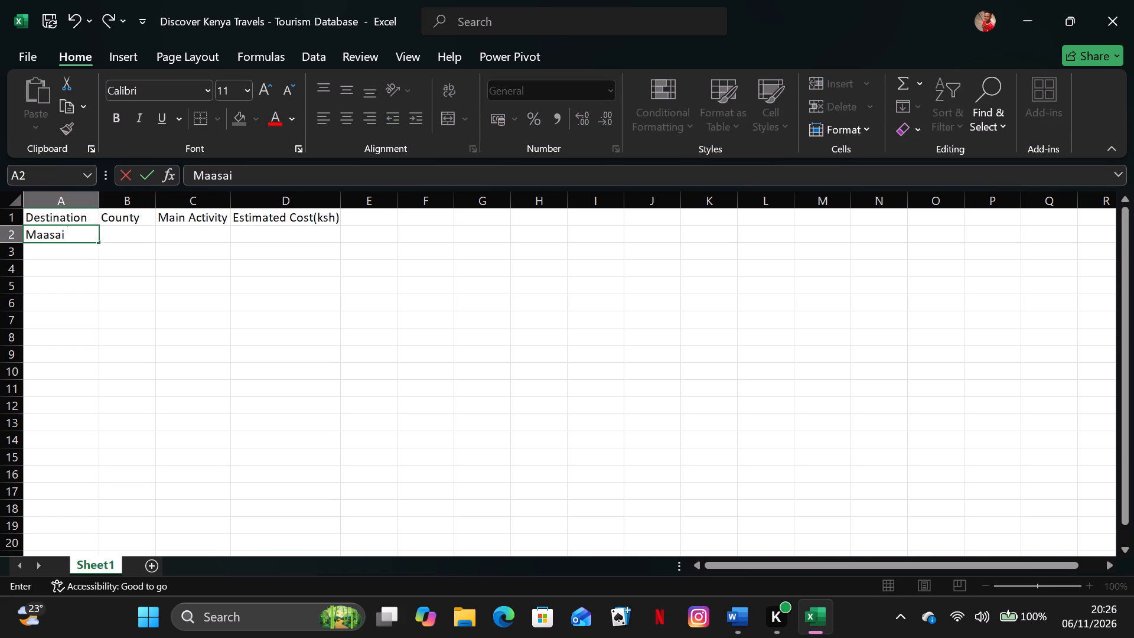
text(Mara)
key(Return)
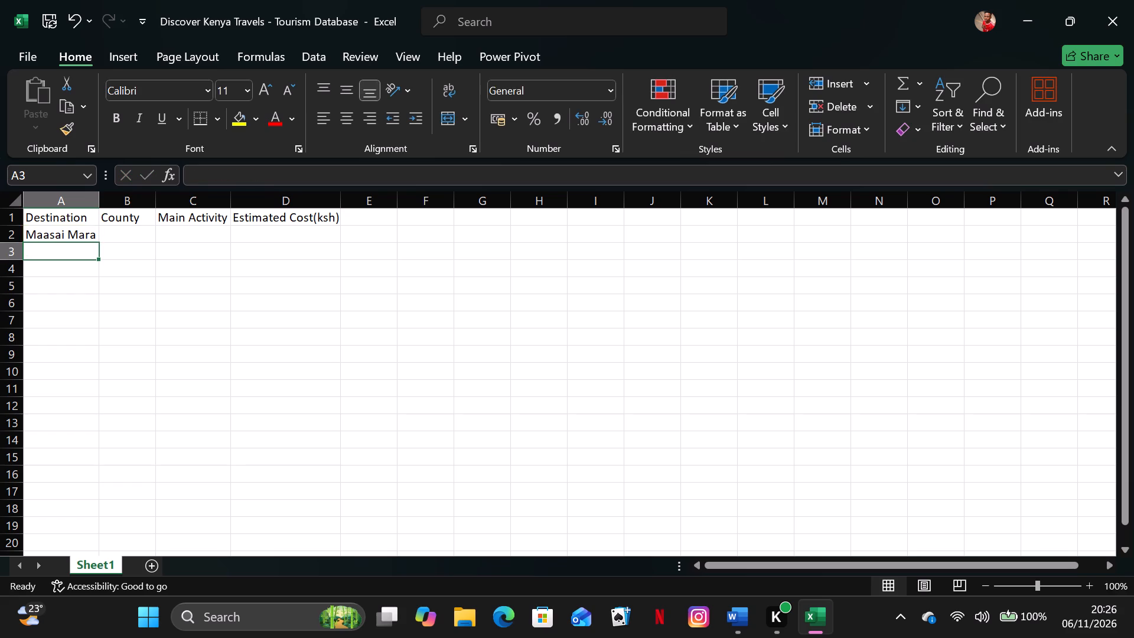
key(shift+a)
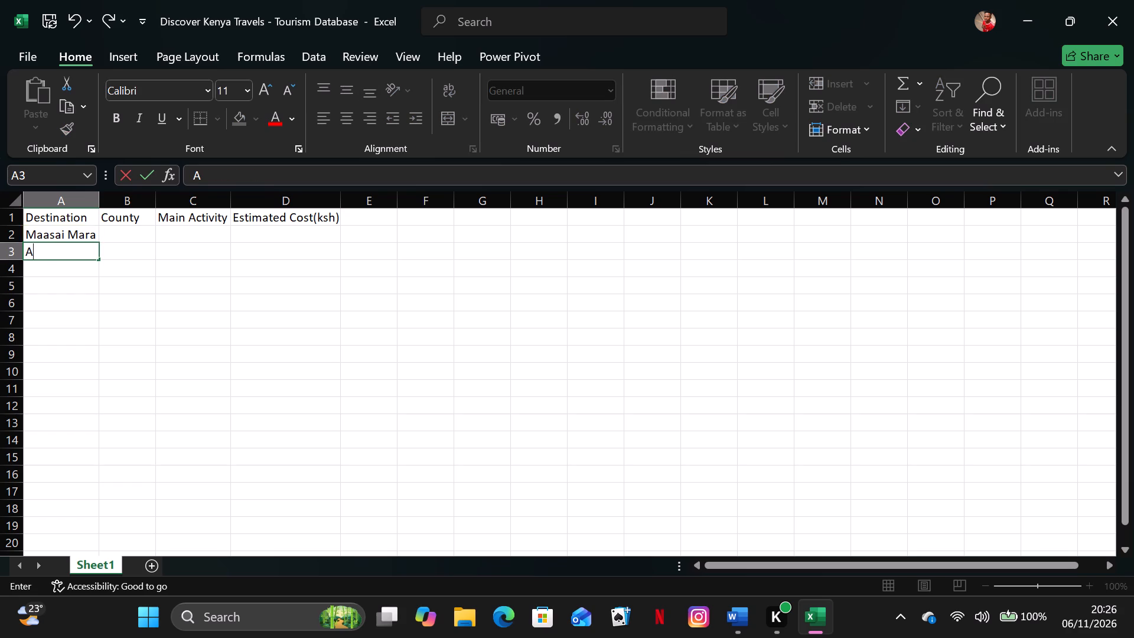
text(mbosr)
key(BackSpace)
key(e)
key(l)
key(i)
key(Return)
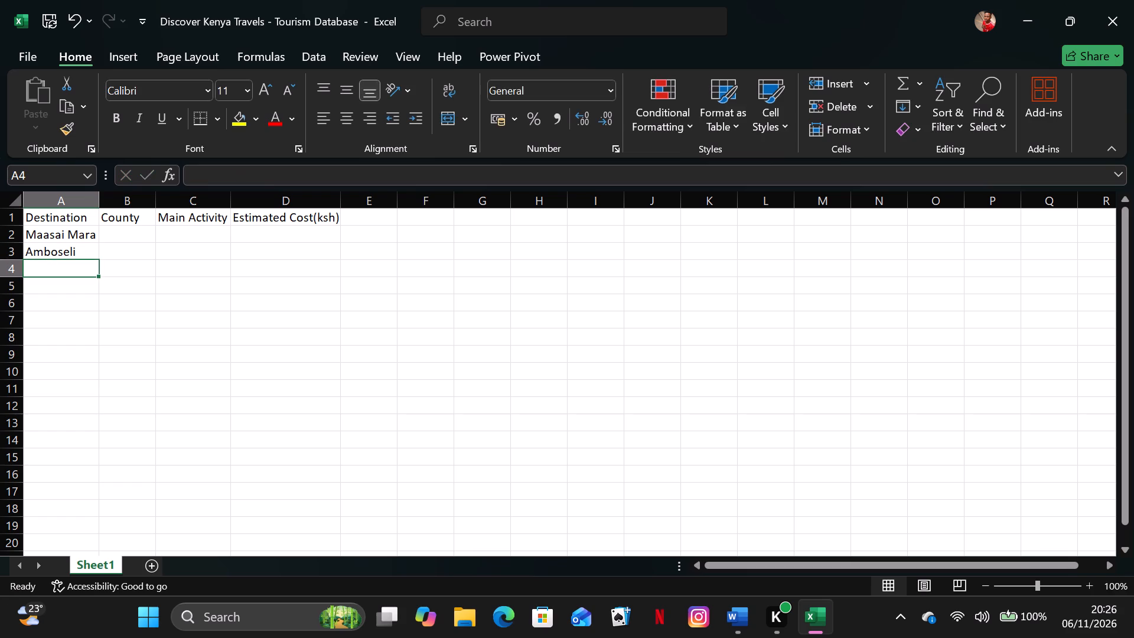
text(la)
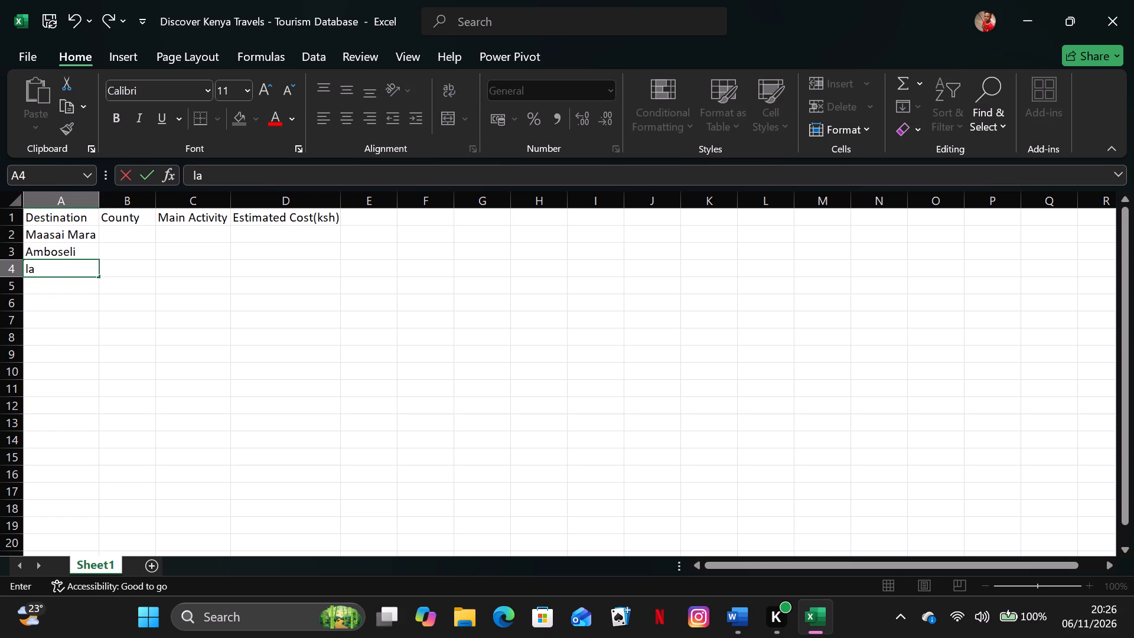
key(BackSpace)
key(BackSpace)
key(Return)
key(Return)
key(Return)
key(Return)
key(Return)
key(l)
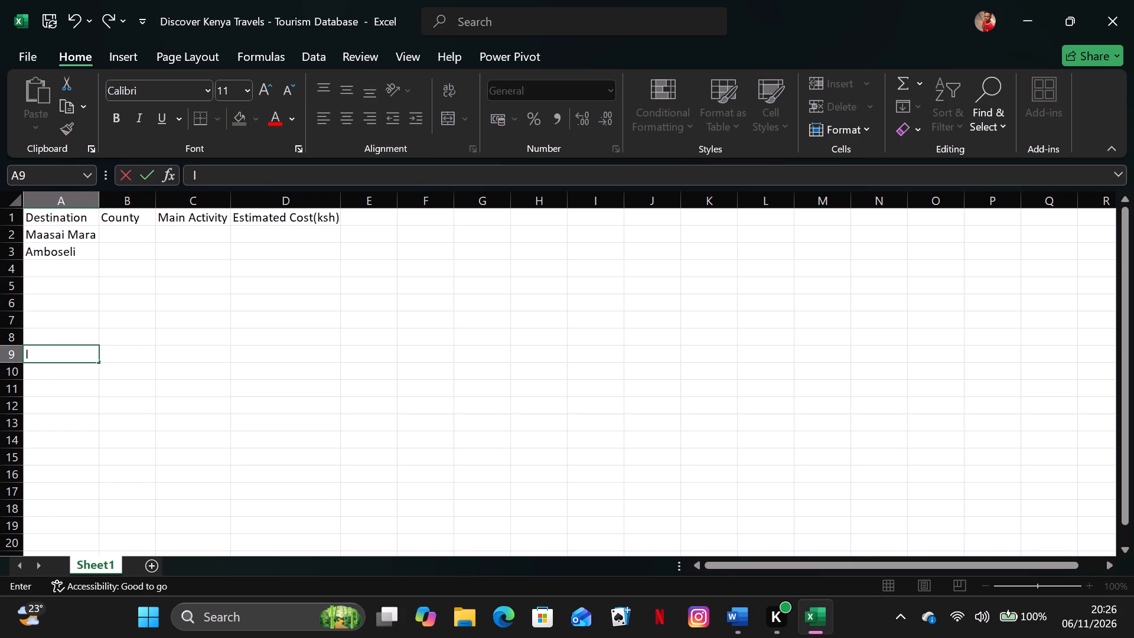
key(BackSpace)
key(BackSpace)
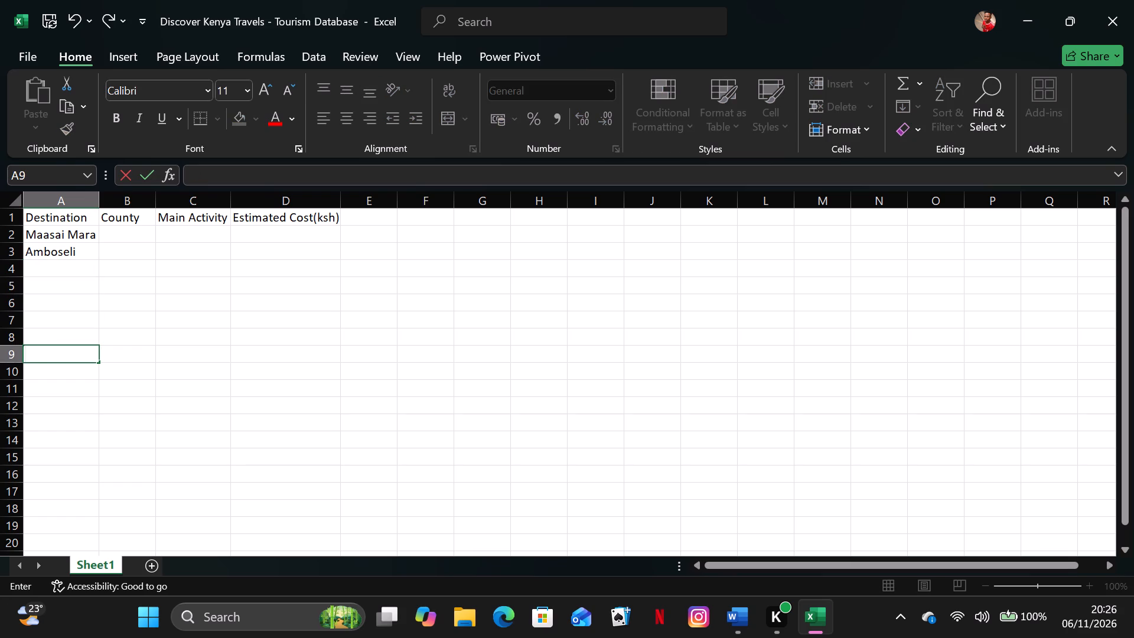
Enter Lake Nakuru in A4 and Diani Beach in A5 under the Destination heading.
click(50, 268)
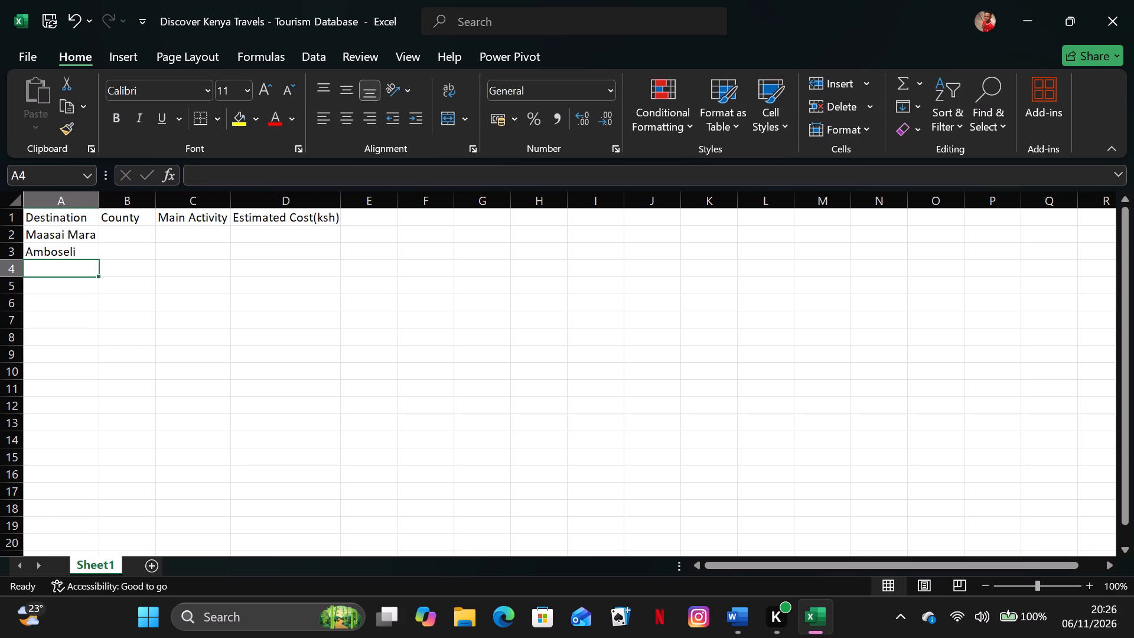
text(Lake)
key(space)
text(Naku)
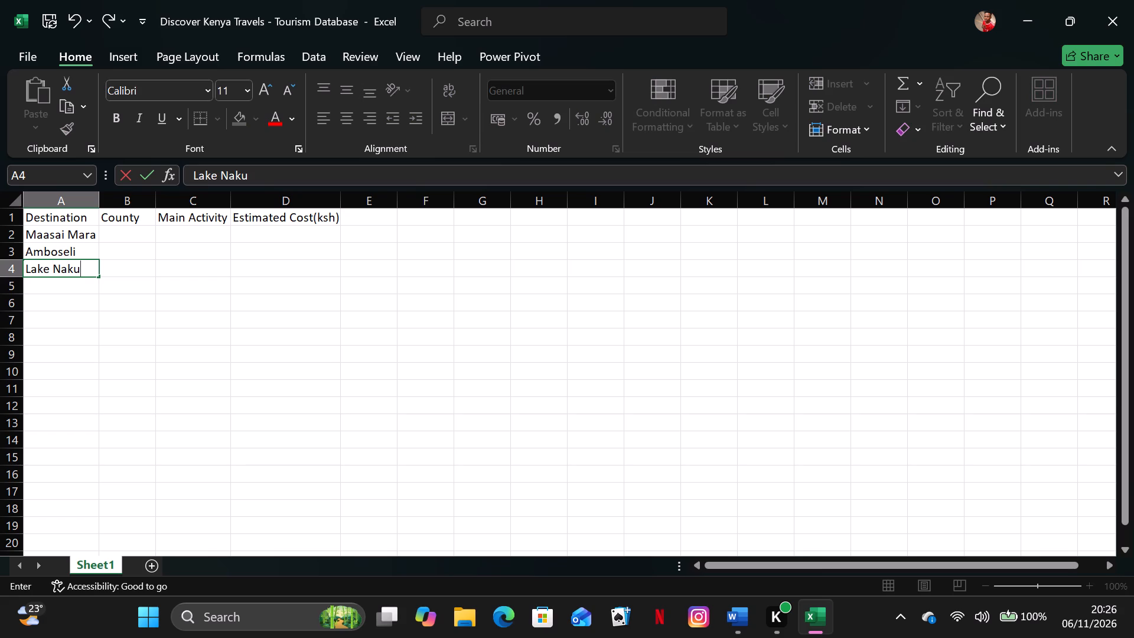
text(ru)
key(Return)
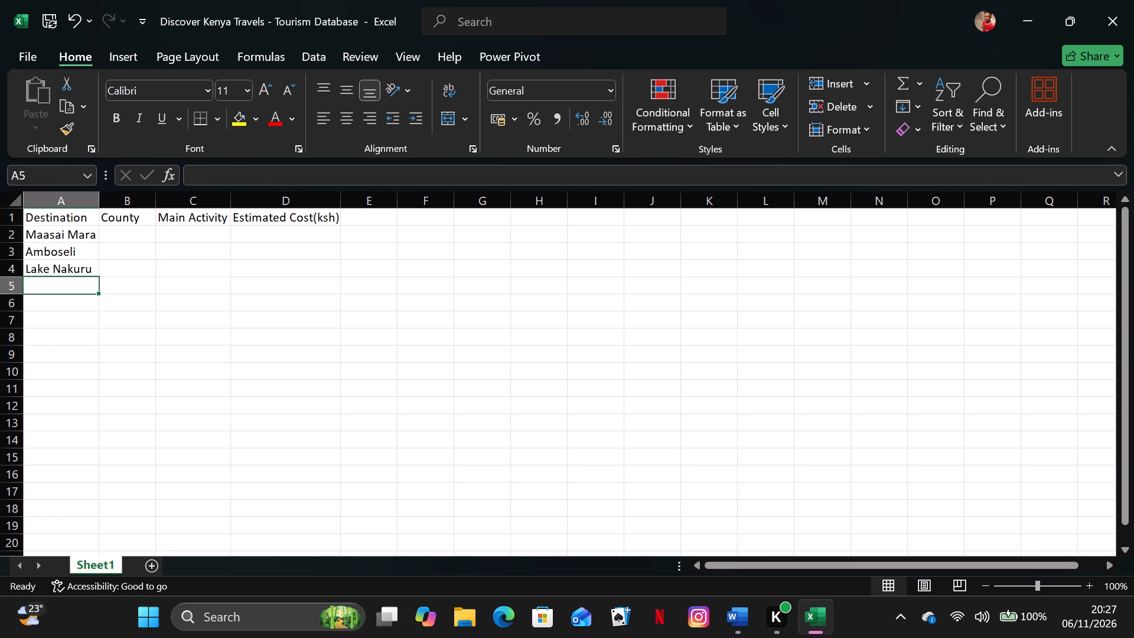
key(shift+d)
text(ia)
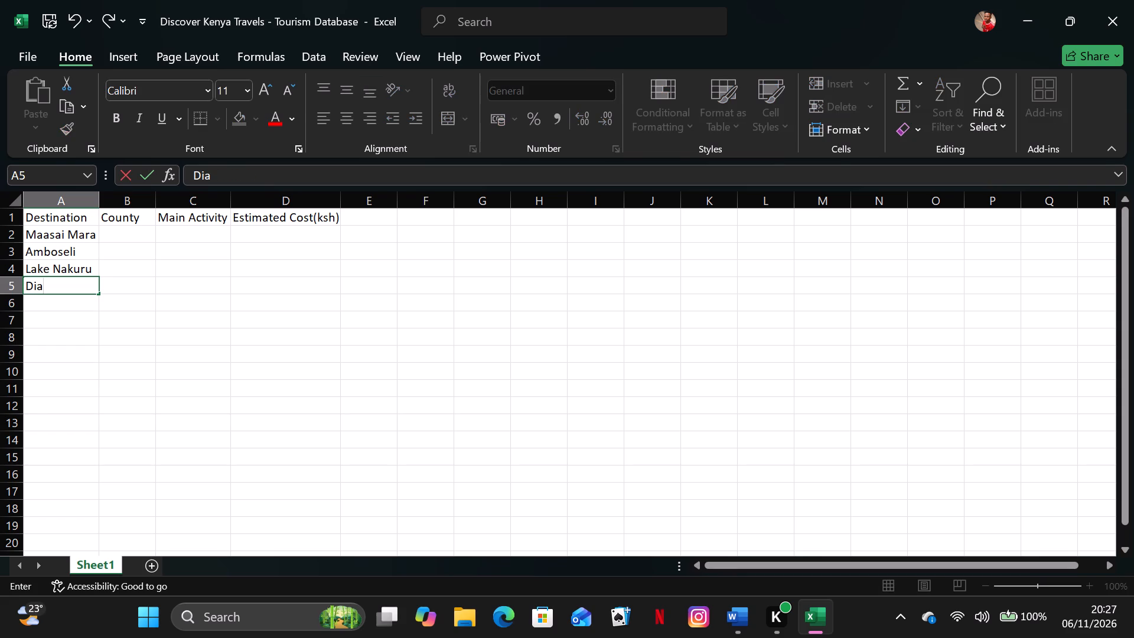
text(ni)
key(space)
key(shift+b)
text(each)
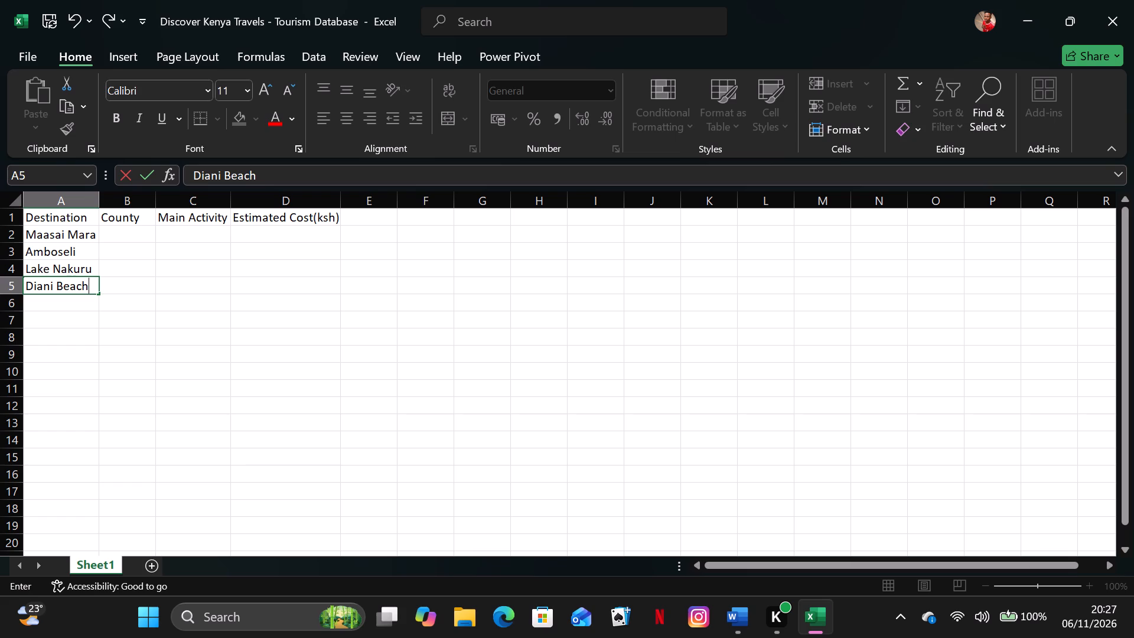
key(Return)
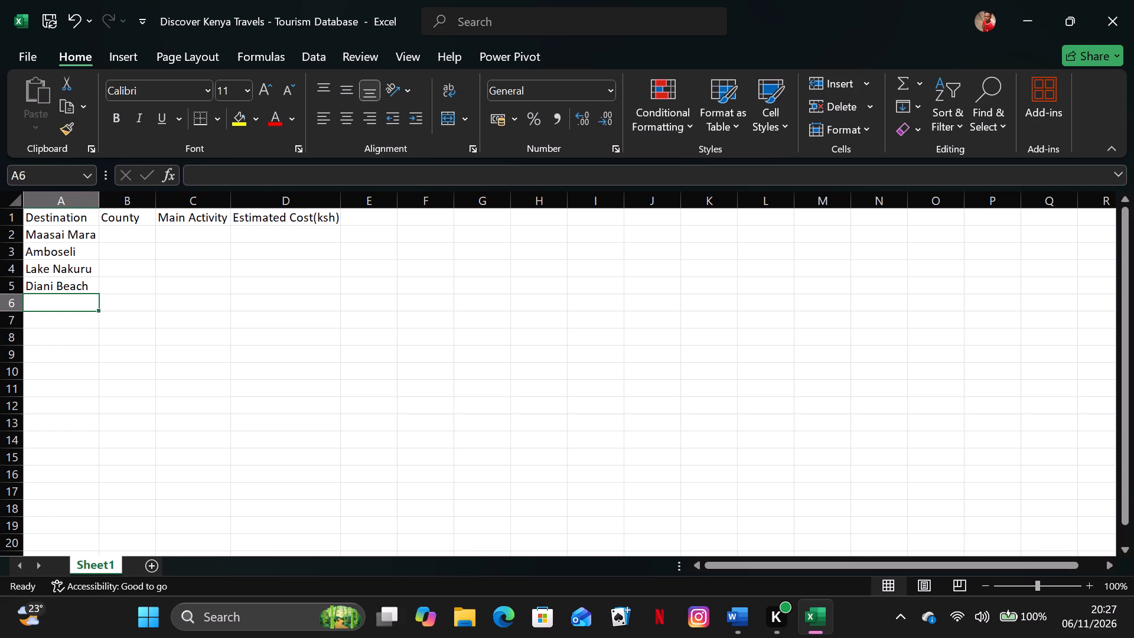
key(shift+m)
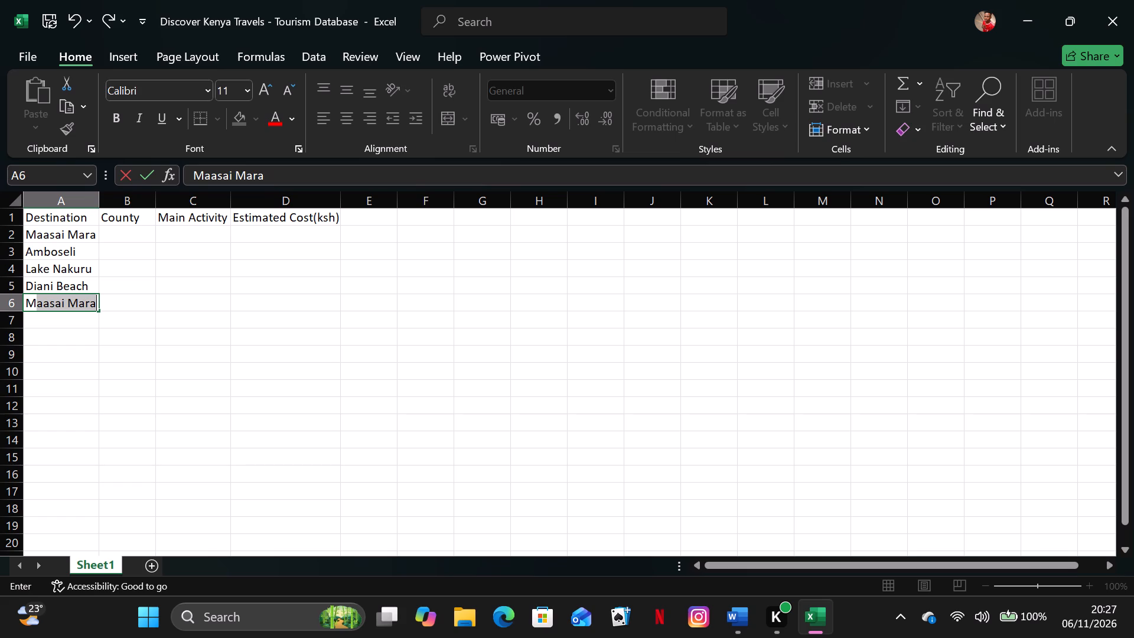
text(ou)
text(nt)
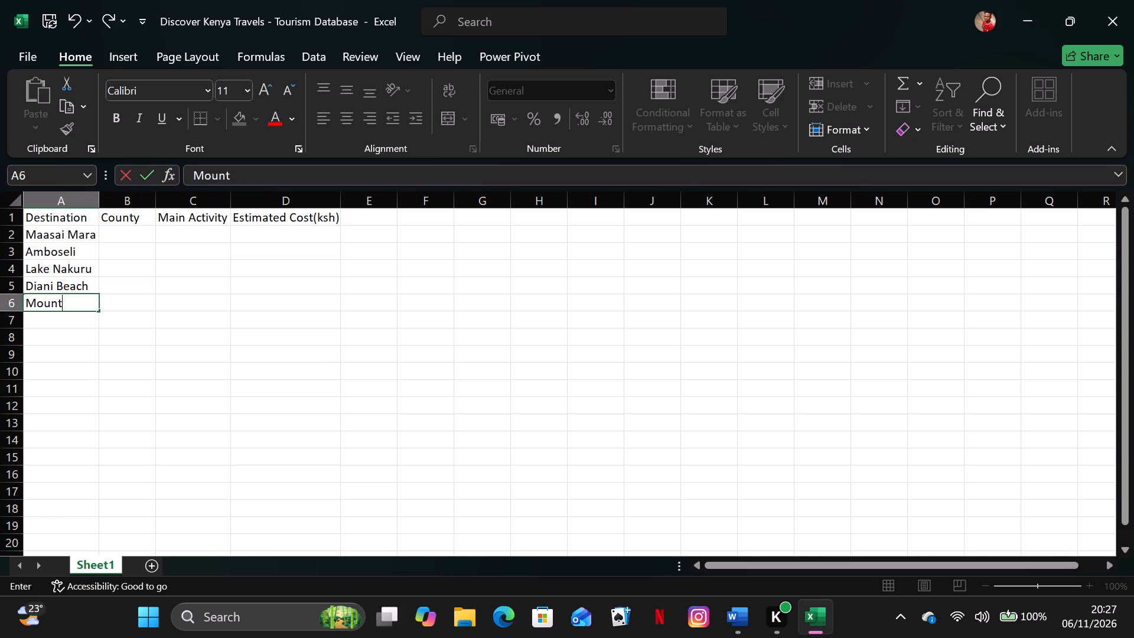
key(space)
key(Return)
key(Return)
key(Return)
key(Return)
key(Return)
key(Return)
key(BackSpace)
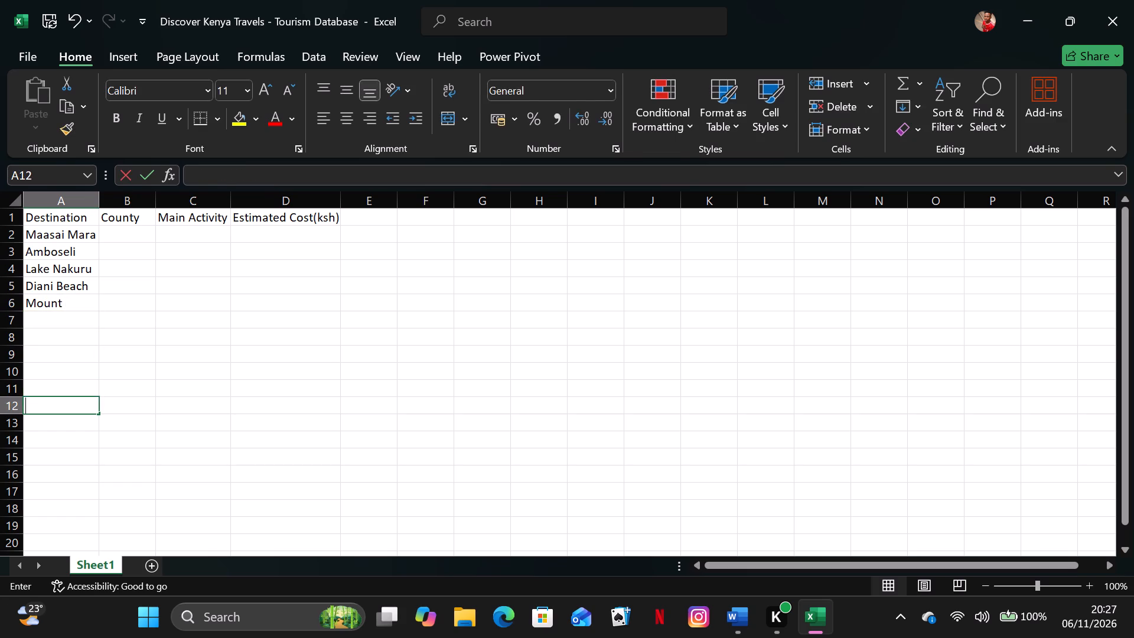
Replace the incomplete destination in cell A6 with Mount Kenya.
click(86, 302)
click(86, 302)
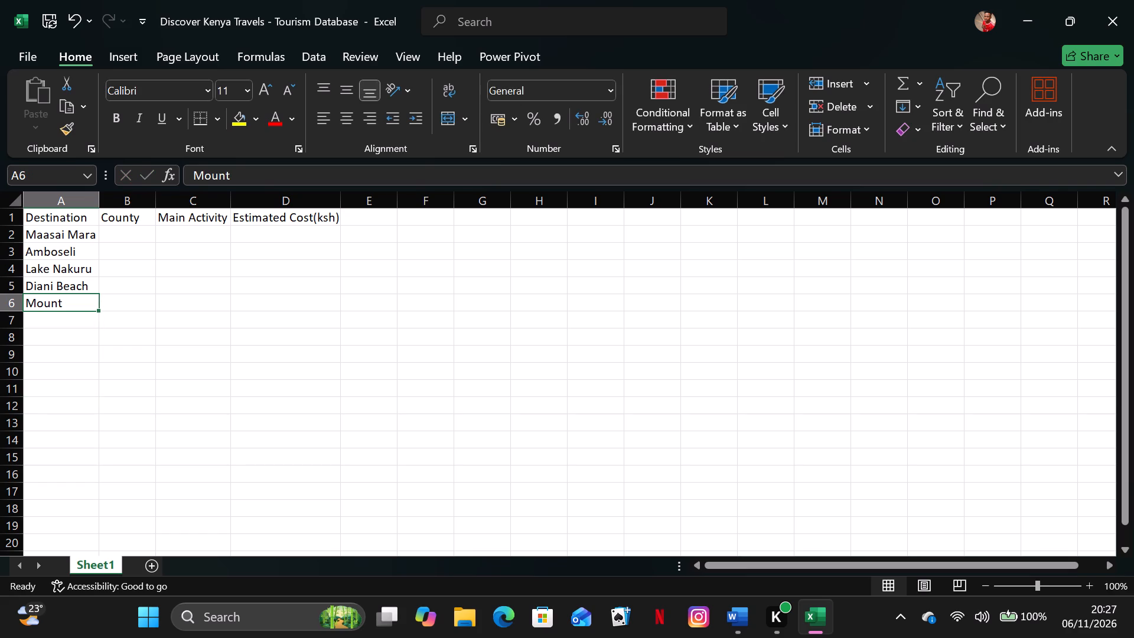
click(86, 302)
key(space)
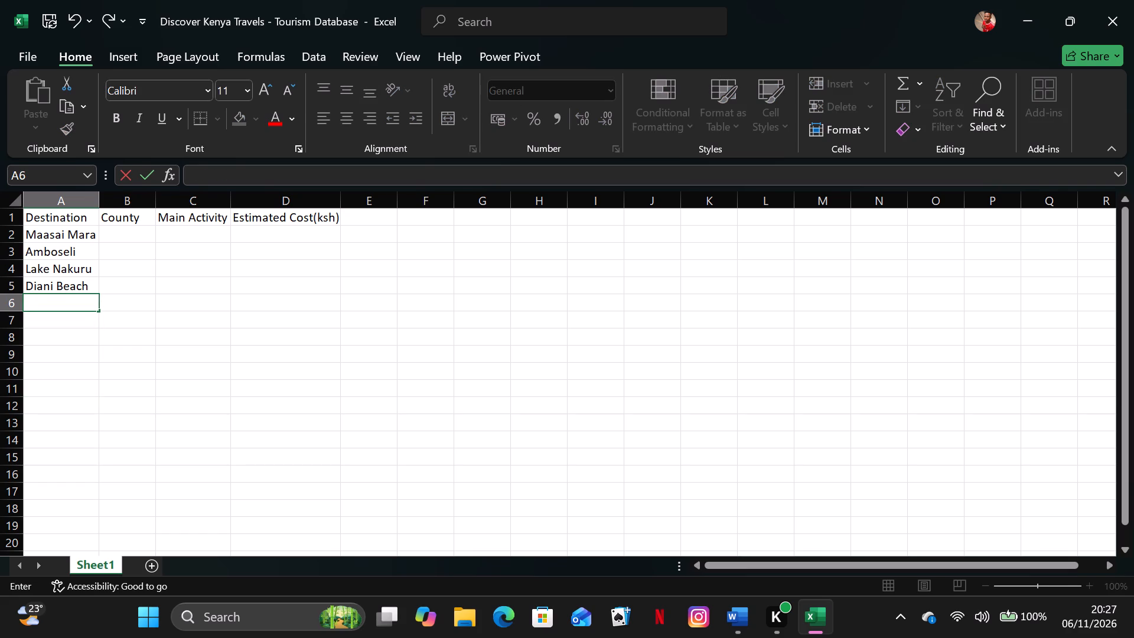
key(m)
key(BackSpace)
text(Mou)
text(nt)
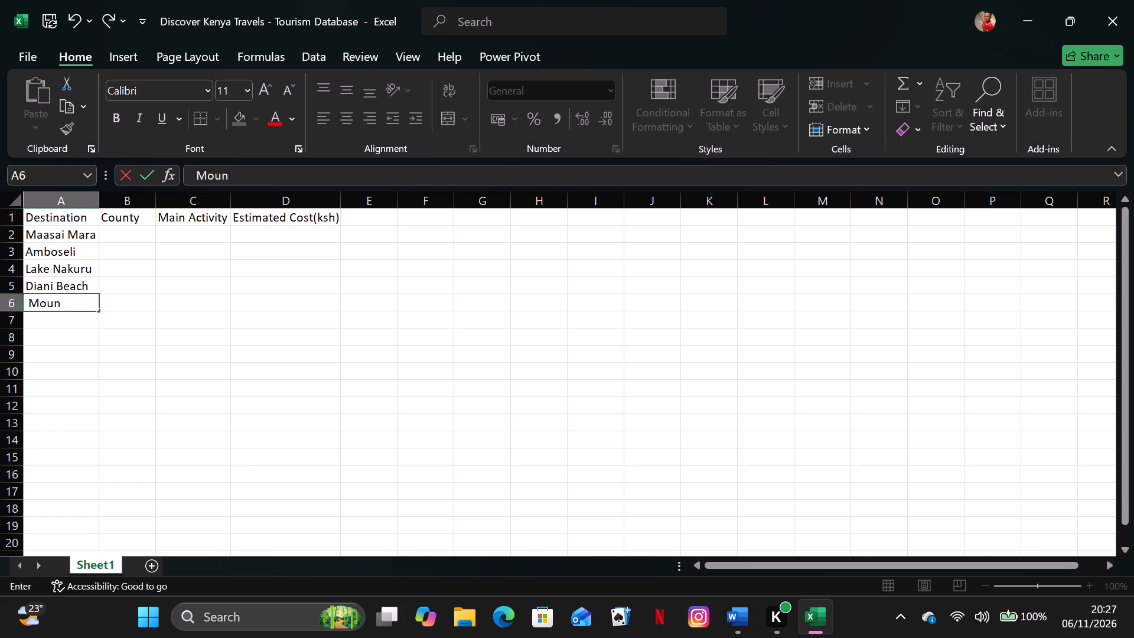
key(space)
text(Kent)
key(BackSpace)
text(ya)
Enter Hell's Gate in A7 as the next destination below Mount Kenya.
click(70, 326)
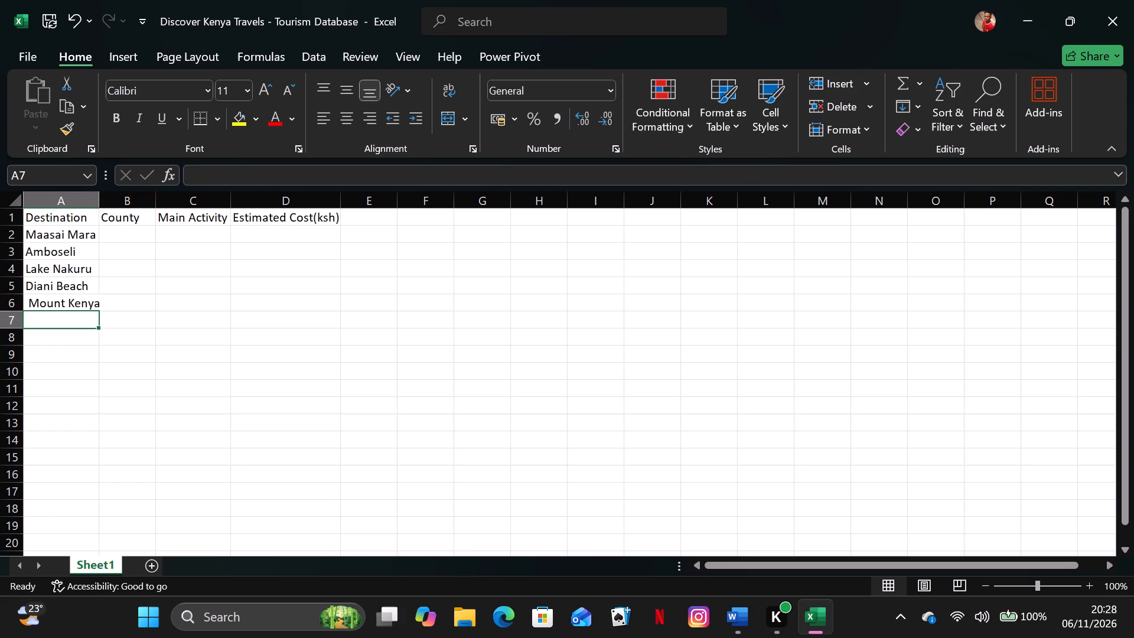
key(shift+h)
text(ell)
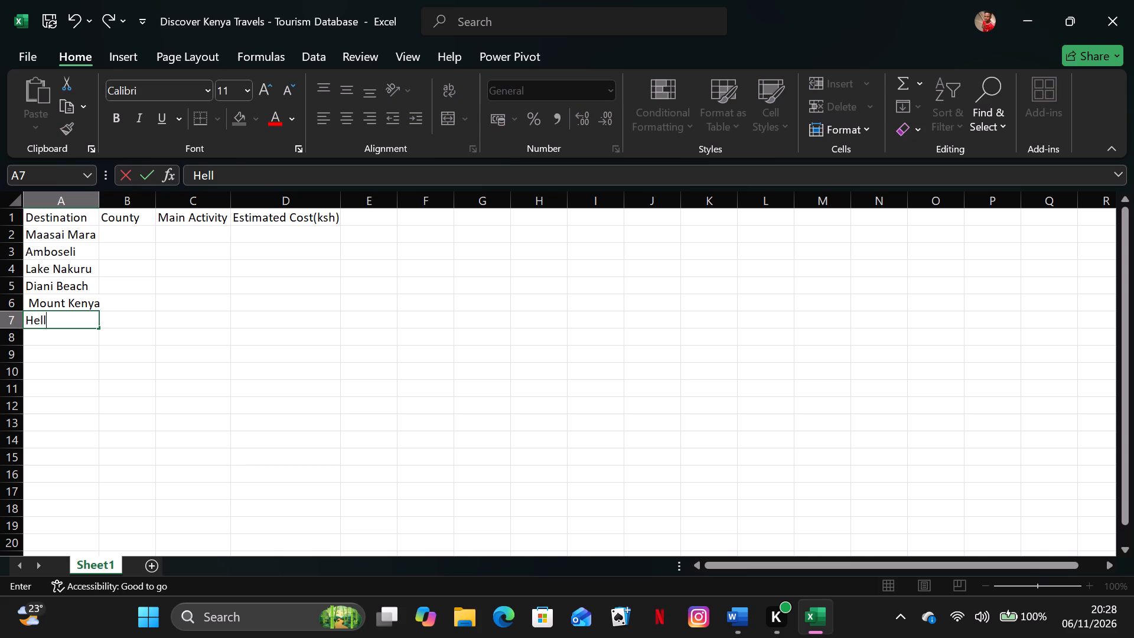
key(shift+quotedbl)
key(BackSpace)
key(apostrophe)
key(s)
key(space)
text(Gate)
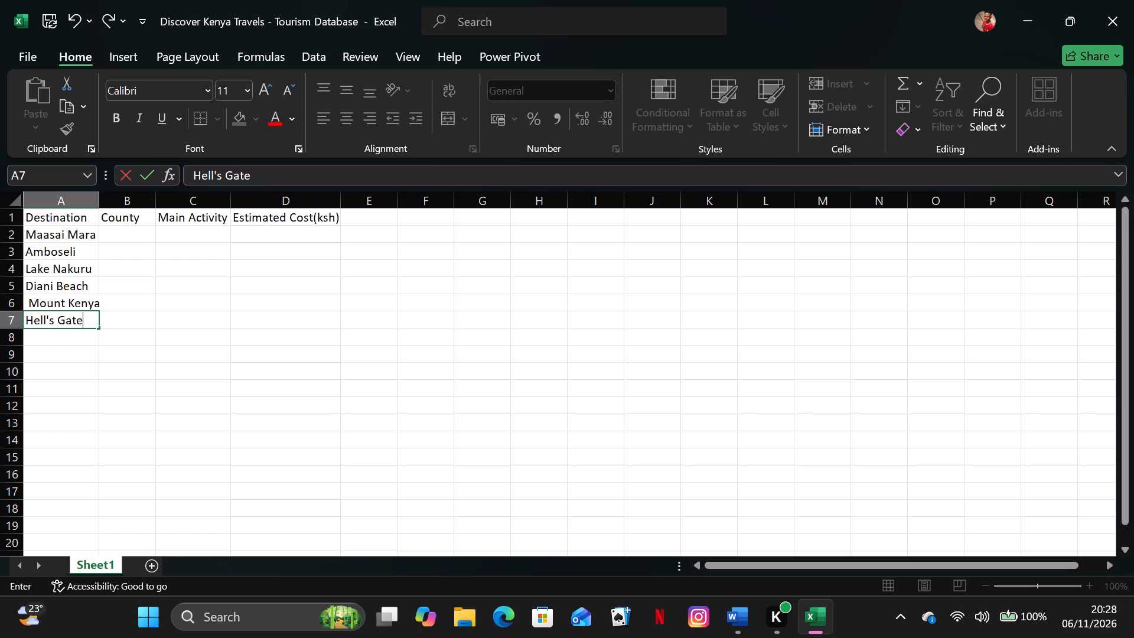
key(Return)
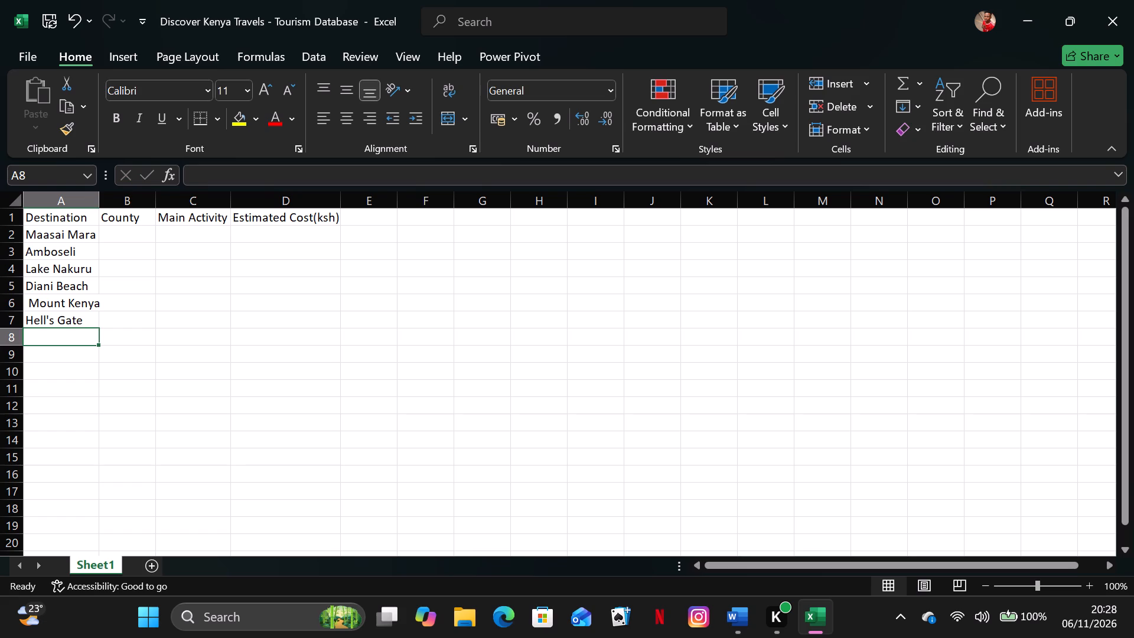
Enter Tsavo East in A8 and Lamu in A9 to extend the Destination list.
key(shift+t)
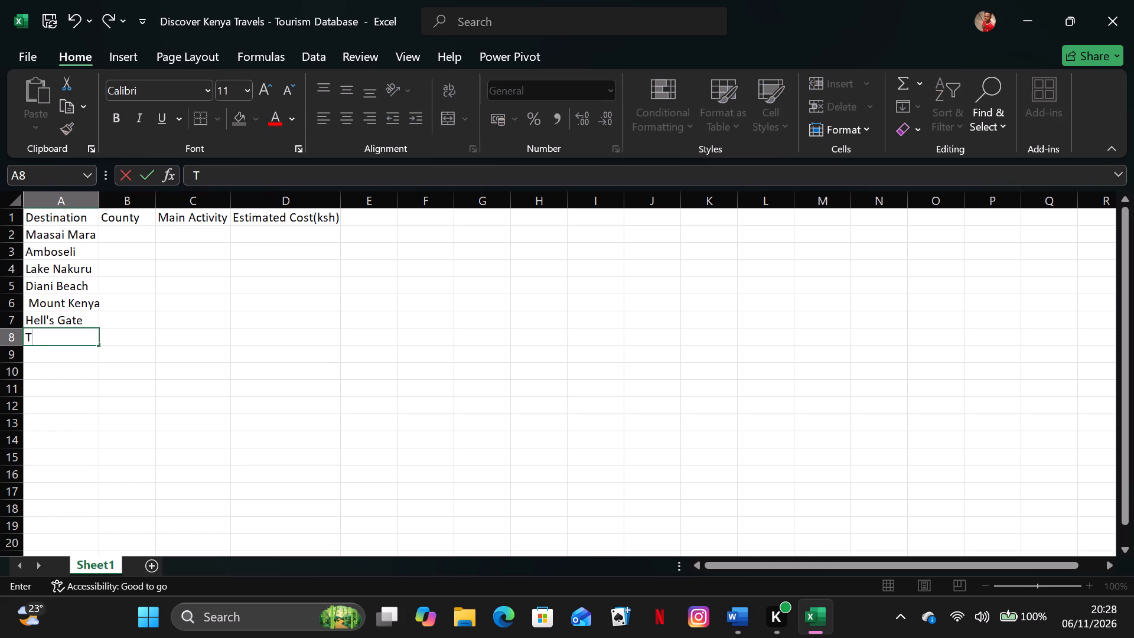
text(sa)
text(vo)
key(space)
text(East)
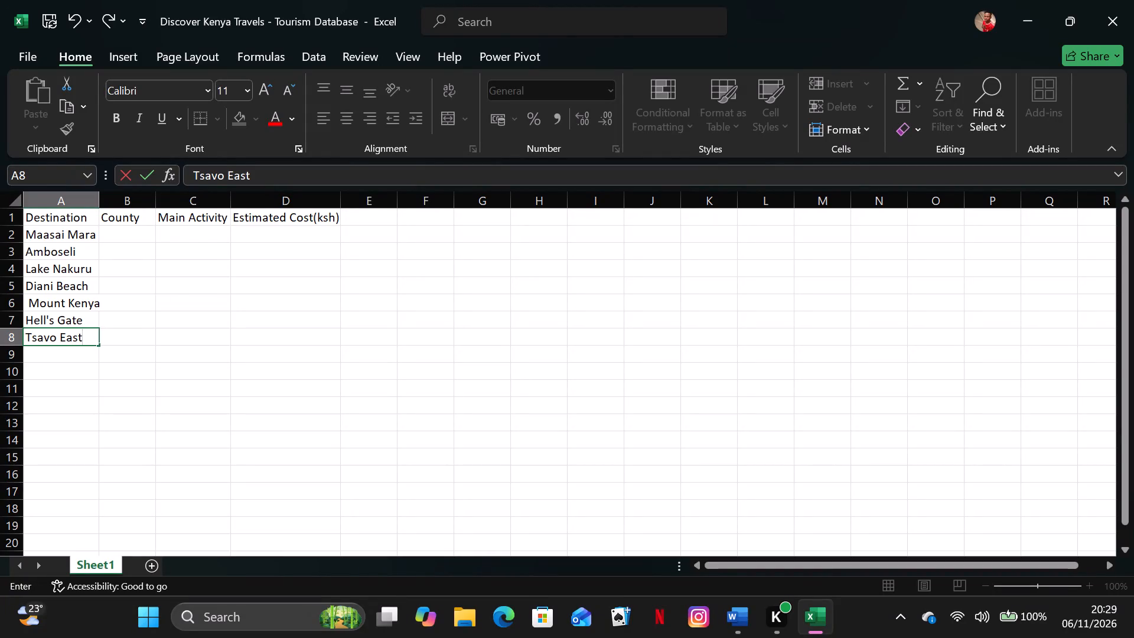
key(Return)
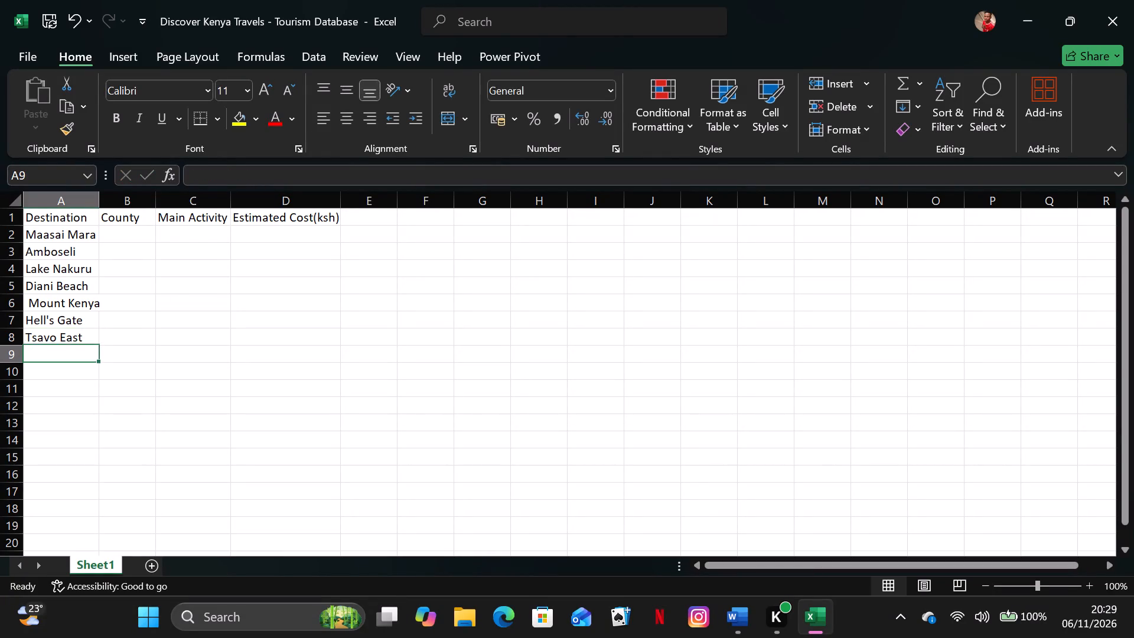
key(shift+l)
text(amu)
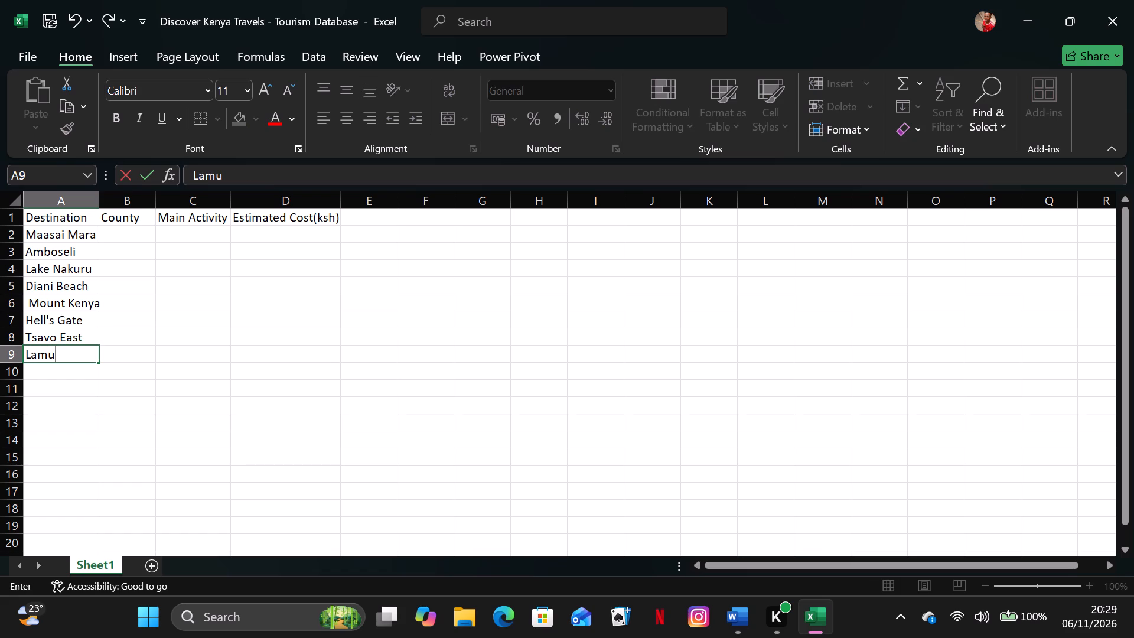
key(Return)
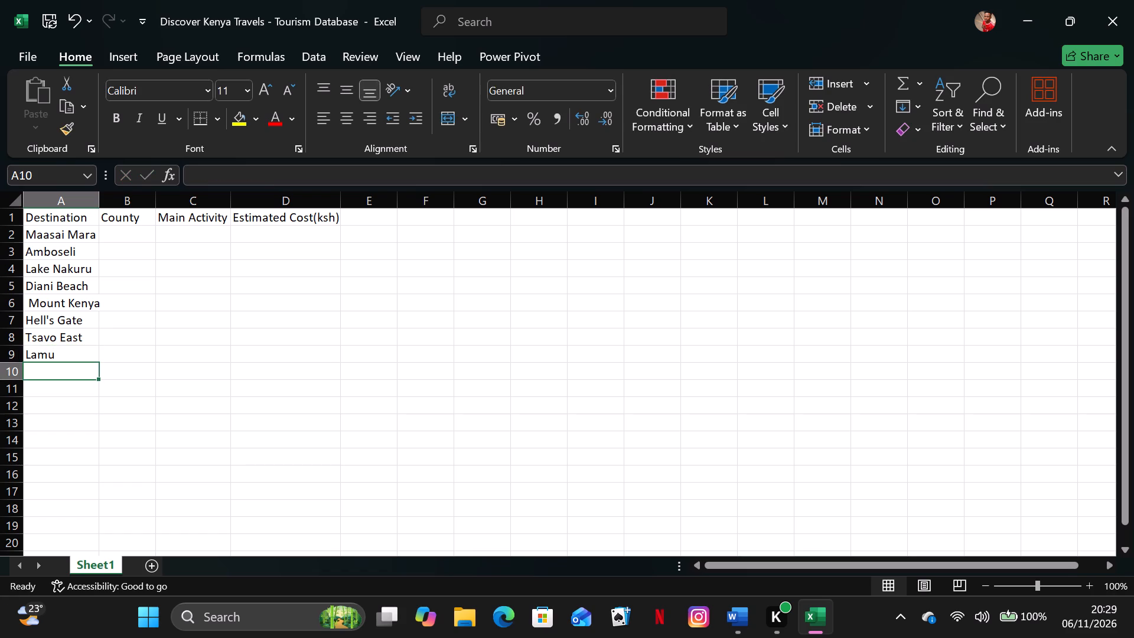
Enter Naivasha in A10 and Kisumu in A11 to complete the Destination list.
text(Naivasha)
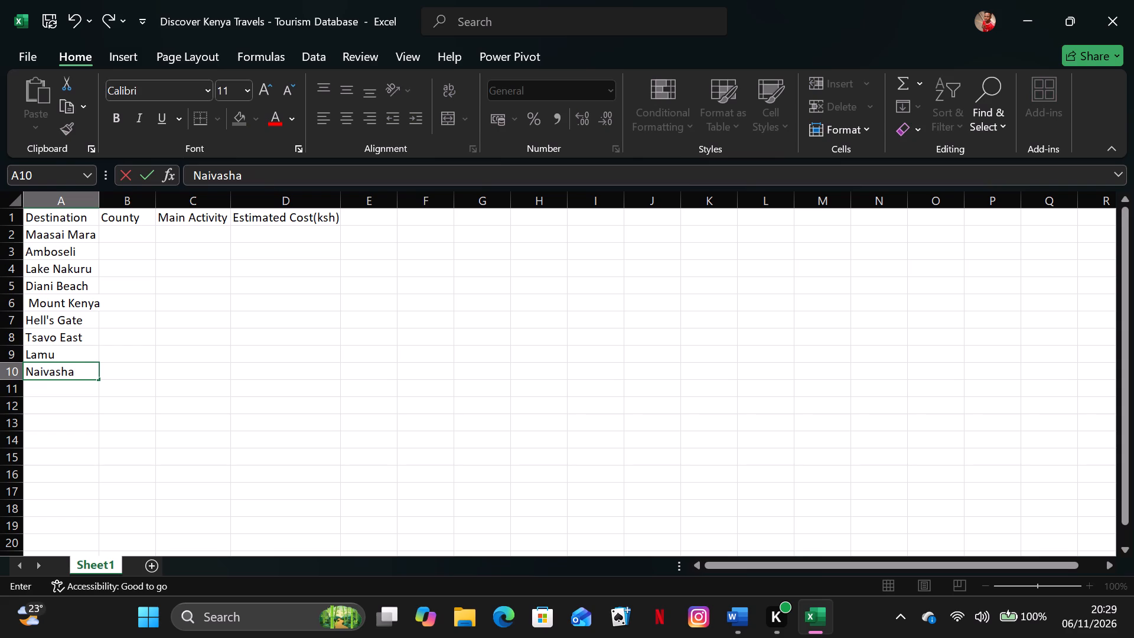
key(Return)
text(Kisumu)
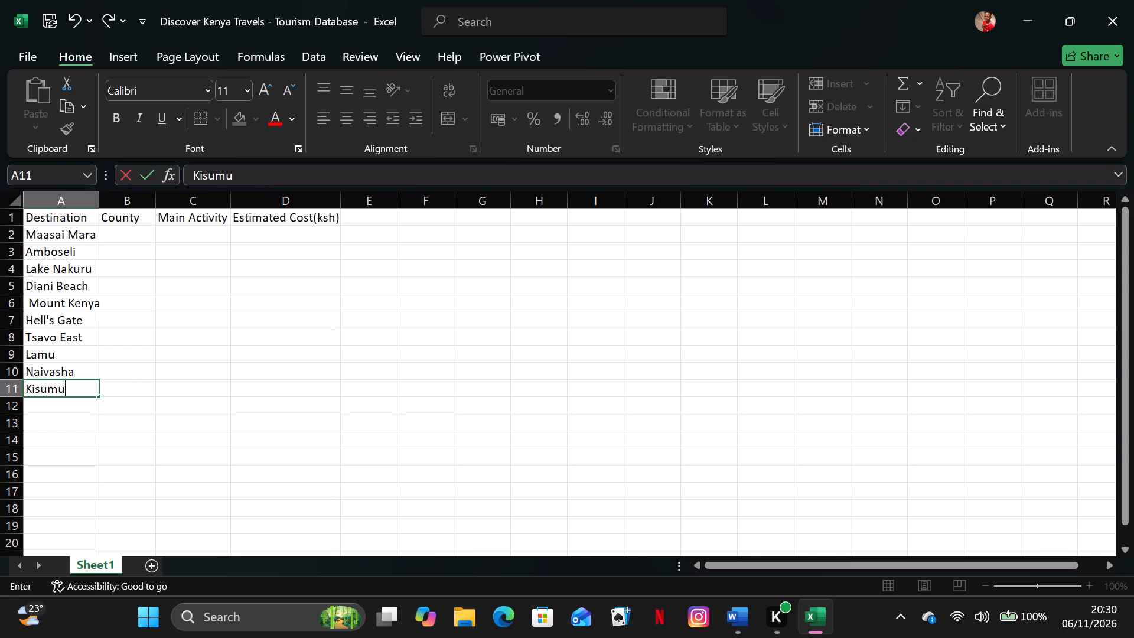
Fill the County column for Maasai Mara, Amboseli and Lake Nakuru with Narok, Kajiado and Nakuru in B2 to B4.
click(131, 235)
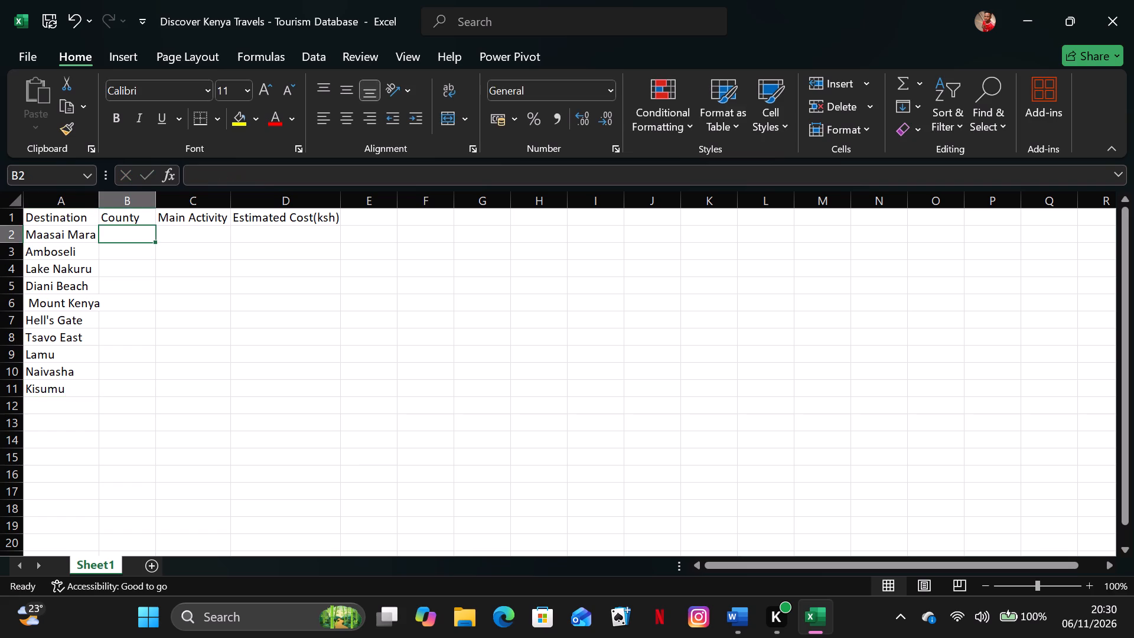
text(Na)
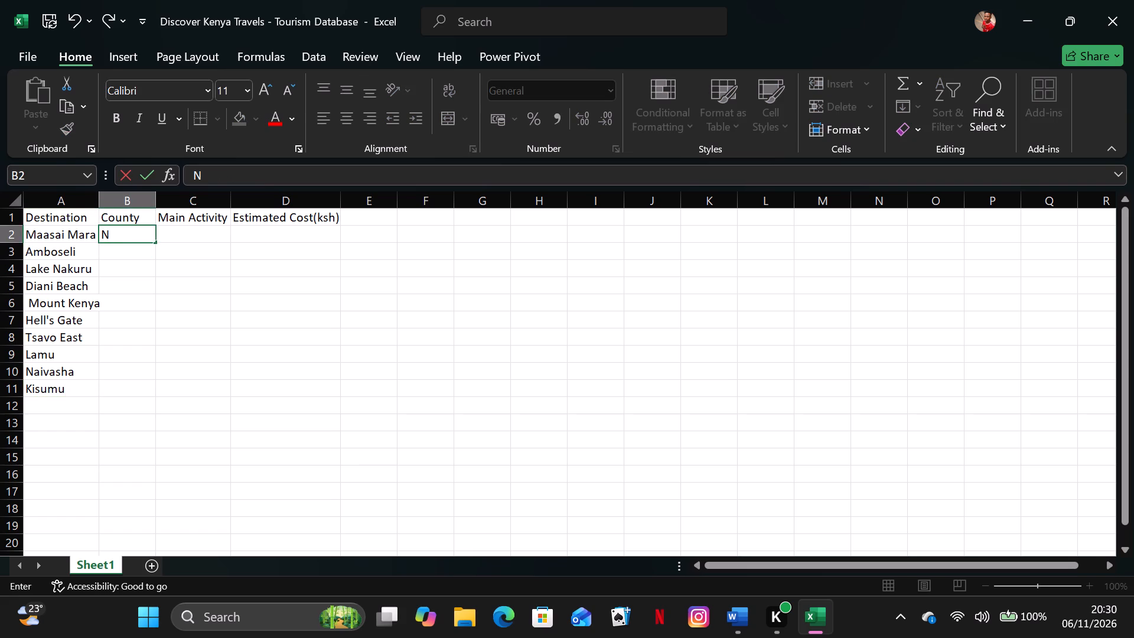
text(rok)
key(Return)
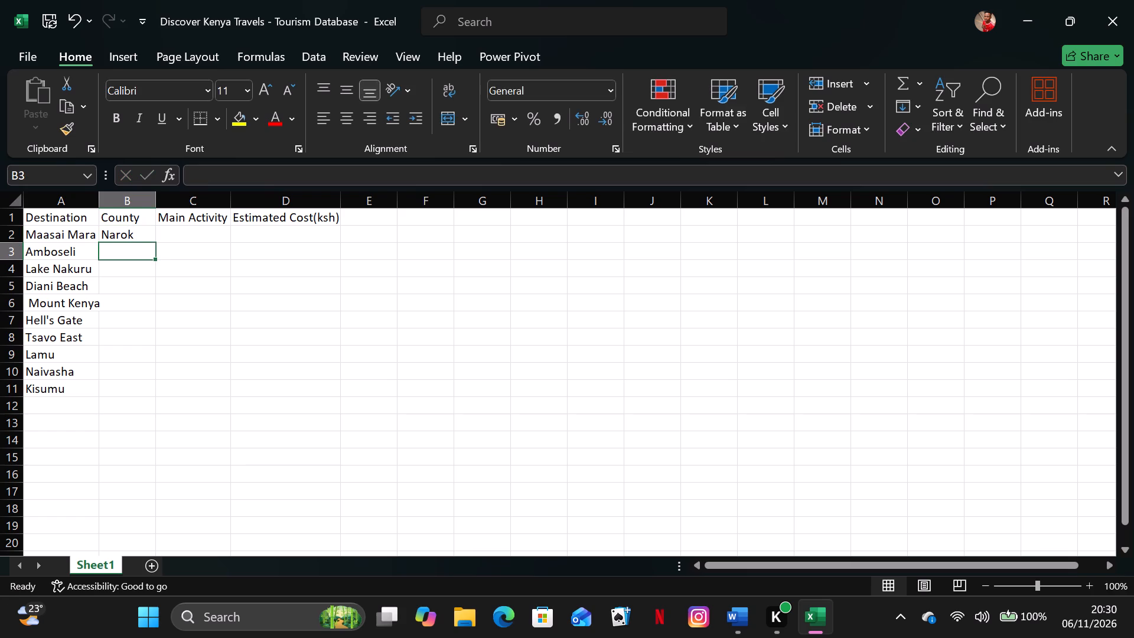
text(Kajiado)
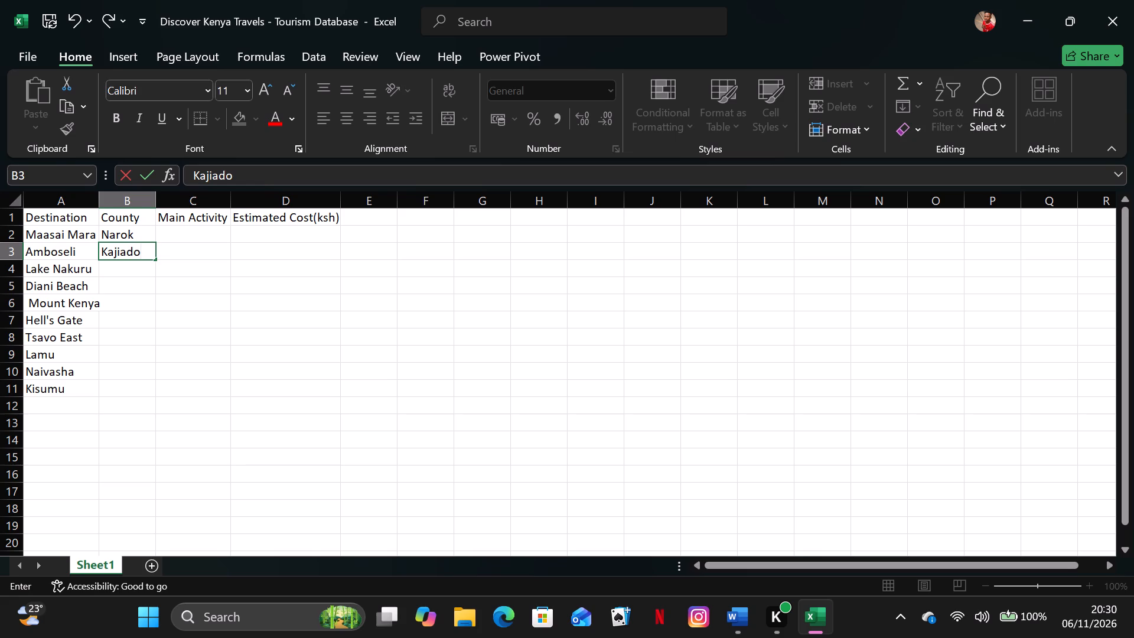
key(Return)
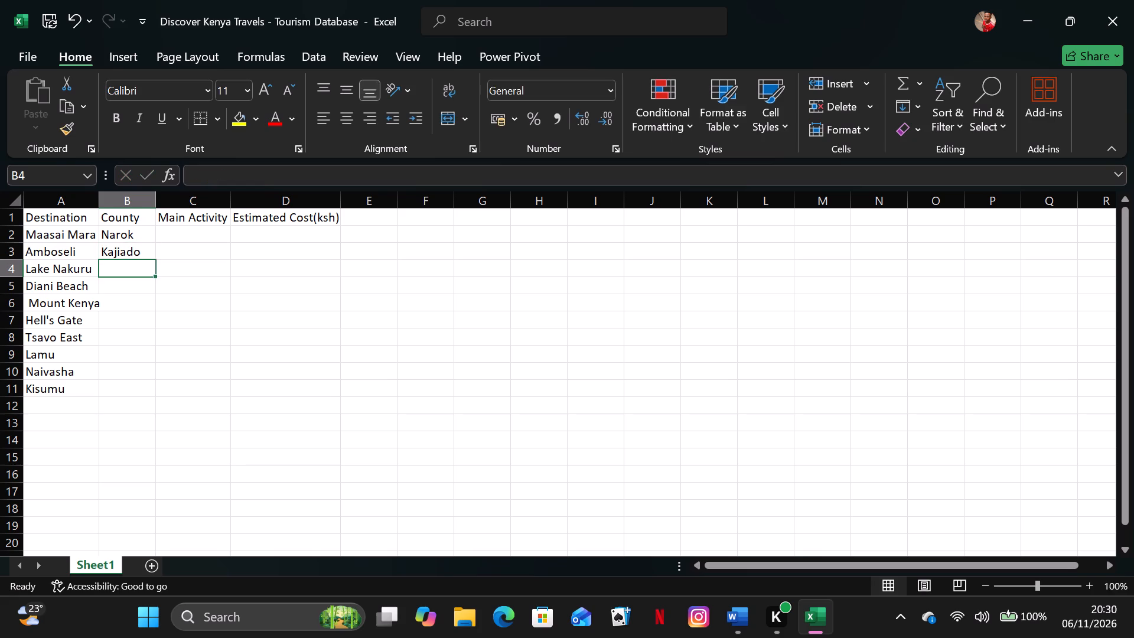
text(Nakuru)
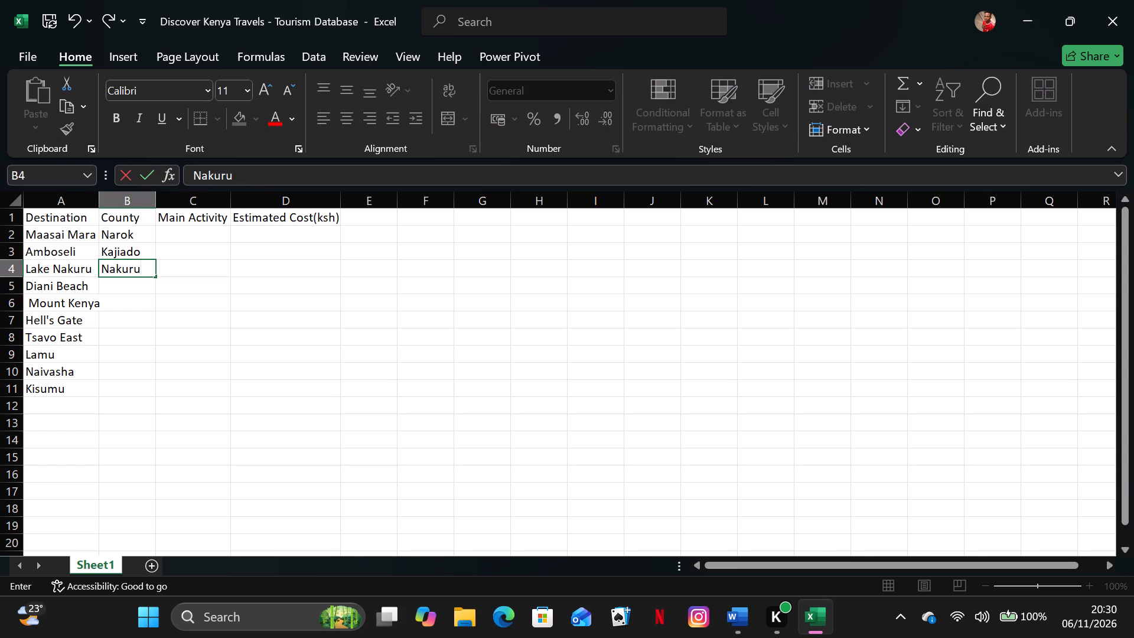
key(Return)
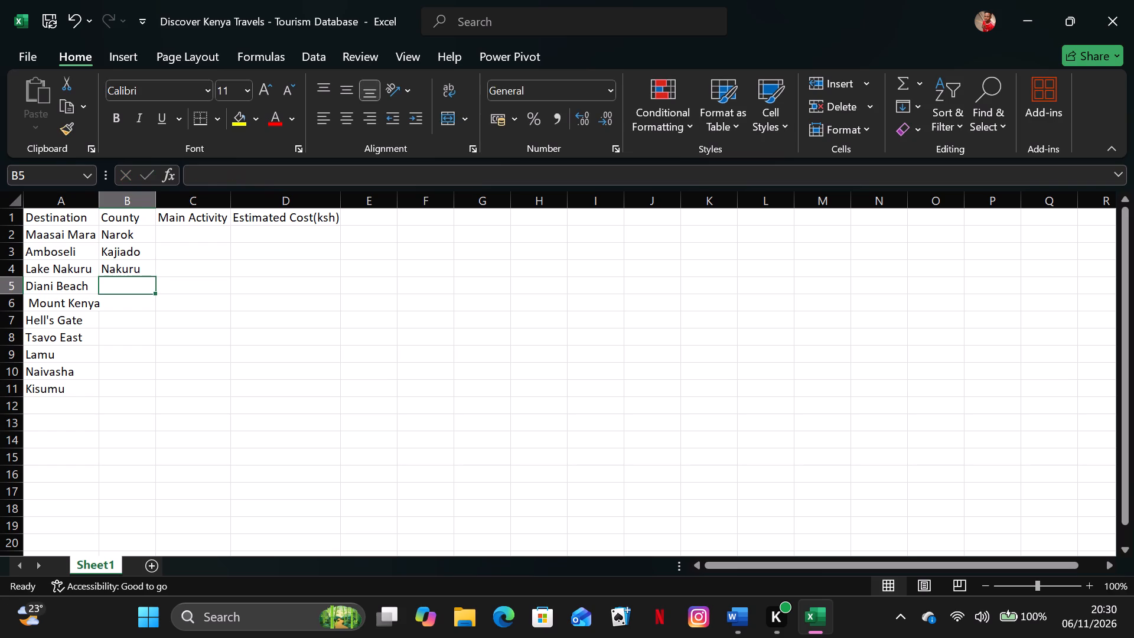
Enter Kwale in B5 as the county for Diani Beach.
text(KWA)
key(shift+l)
key(shift+l)
key(shift+l)
key(shift+l)
key(shift+l)
key(shift+l)
key(shift+l)
key(shift+l)
key(shift+l)
key(shift+l)
key(shift+l)
key(shift+l)
key(shift+l)
key(shift+l)
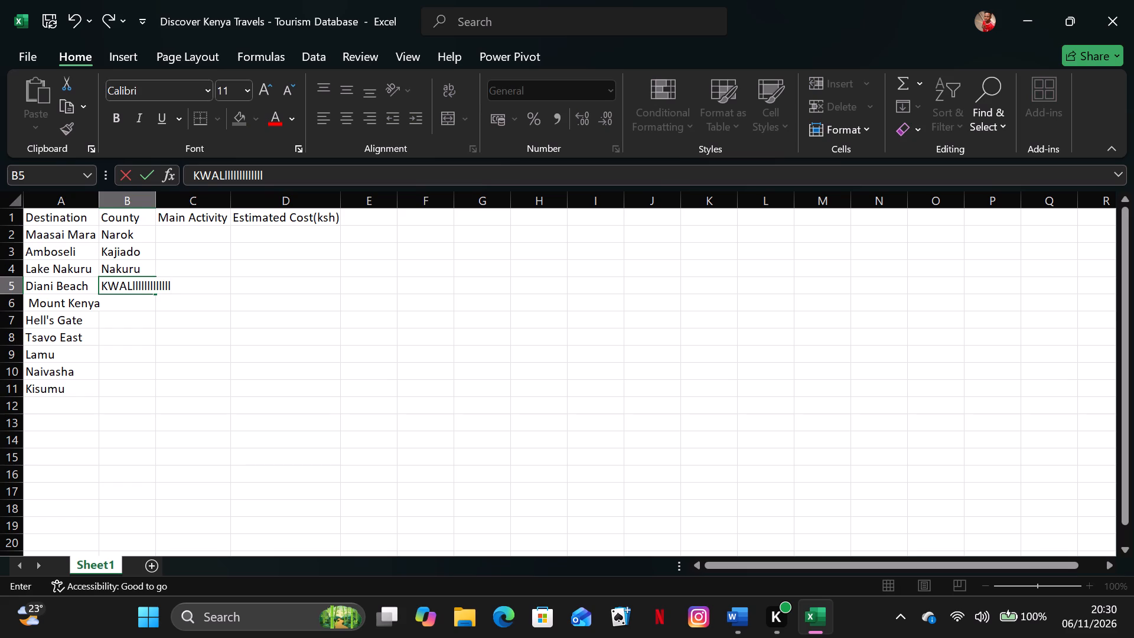
key(BackSpace)
key(BackSpace)
key(BackSpace)
key(BackSpace)
key(BackSpace)
key(BackSpace)
key(BackSpace)
key(BackSpace)
key(BackSpace)
key(BackSpace)
key(BackSpace)
key(BackSpace)
key(BackSpace)
key(BackSpace)
key(BackSpace)
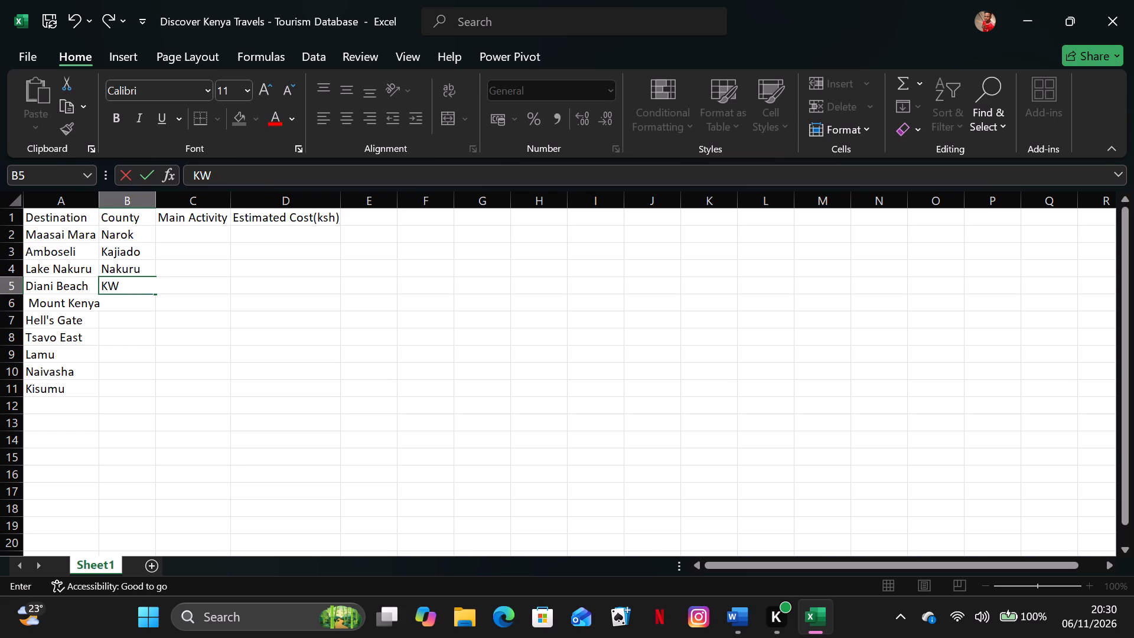
key(BackSpace)
text(wa)
text(le)
key(Return)
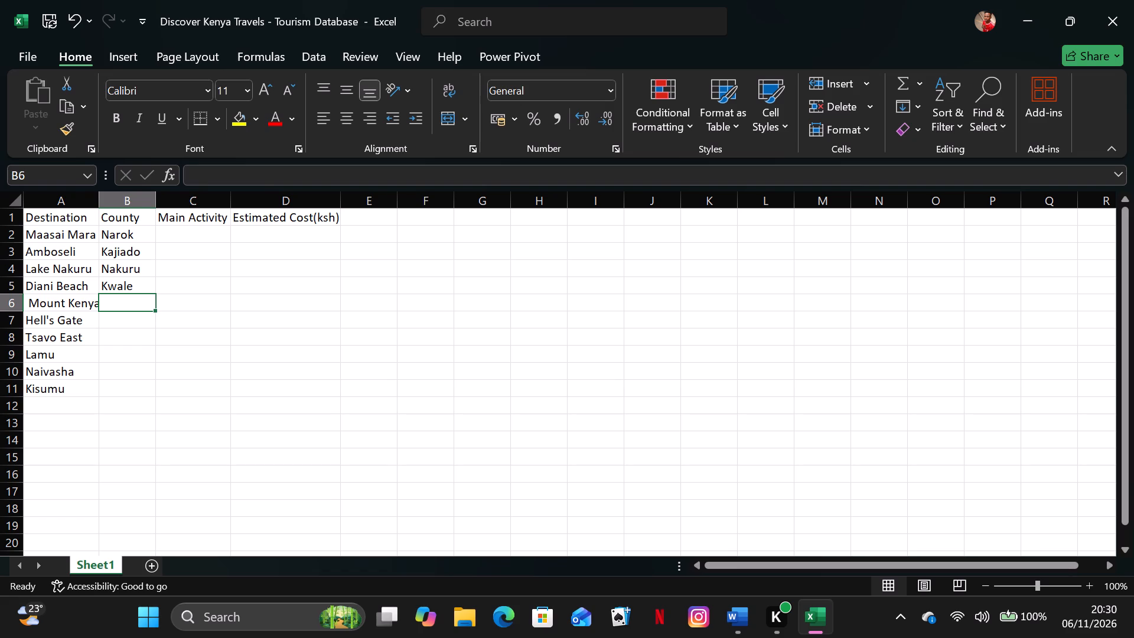
Enter the counties Nyeri, Nakuru and Taita-Taveta in B6 to B8 for Mount Kenya, Hell's Gate and Tsavo East.
text(Nyeri)
key(Return)
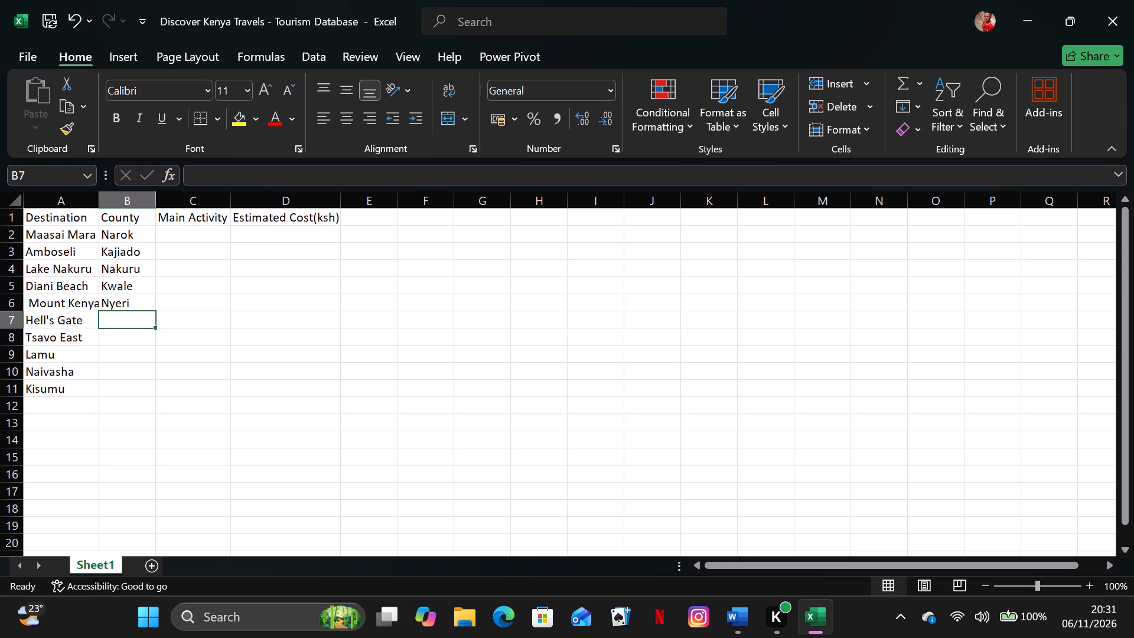
text(Naku)
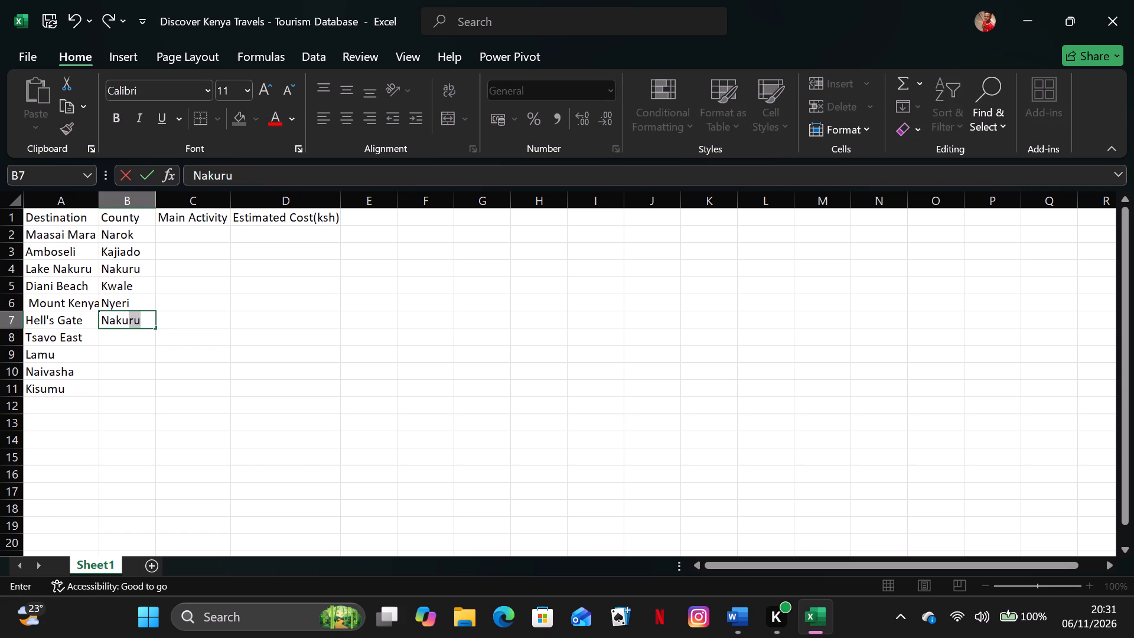
text(ru)
key(Return)
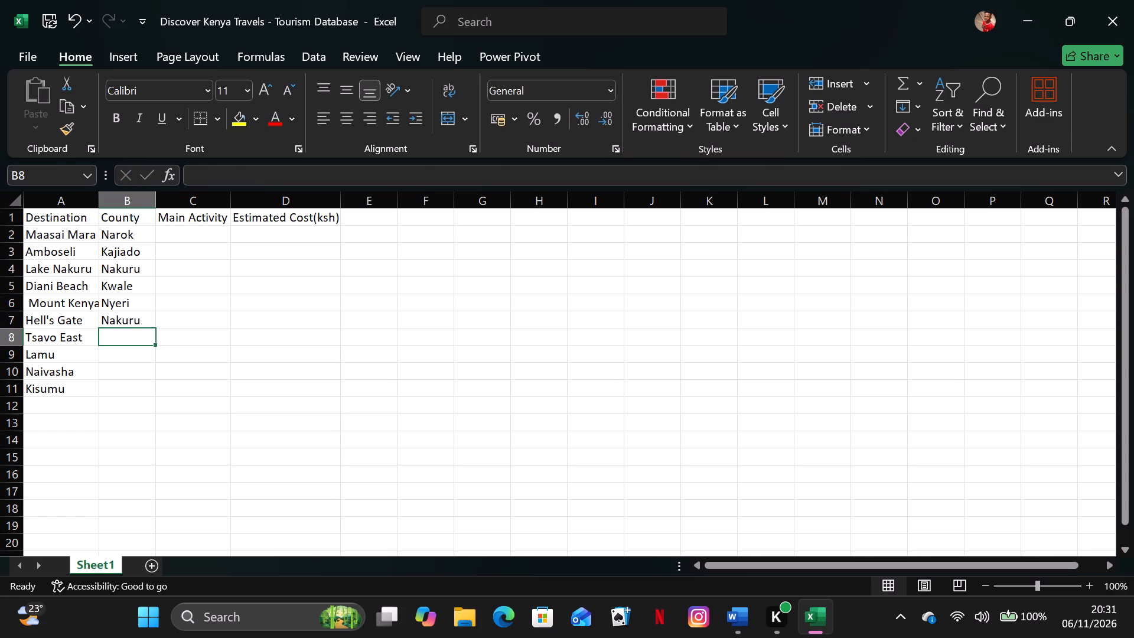
key(shift+t)
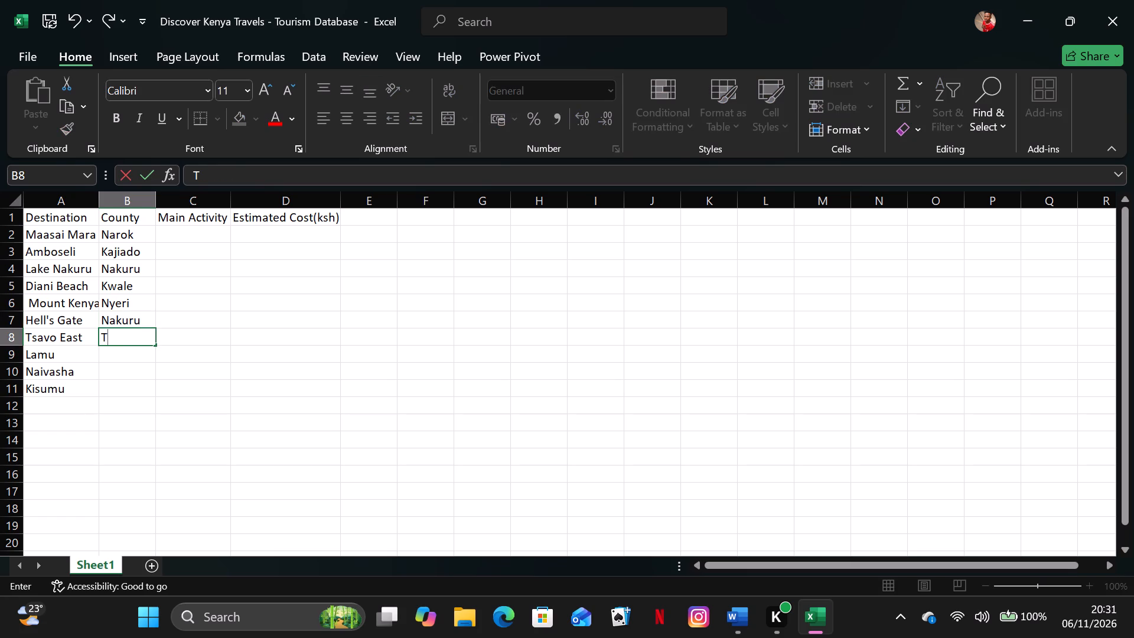
key(a)
text(ita)
key(minus)
text(Tav)
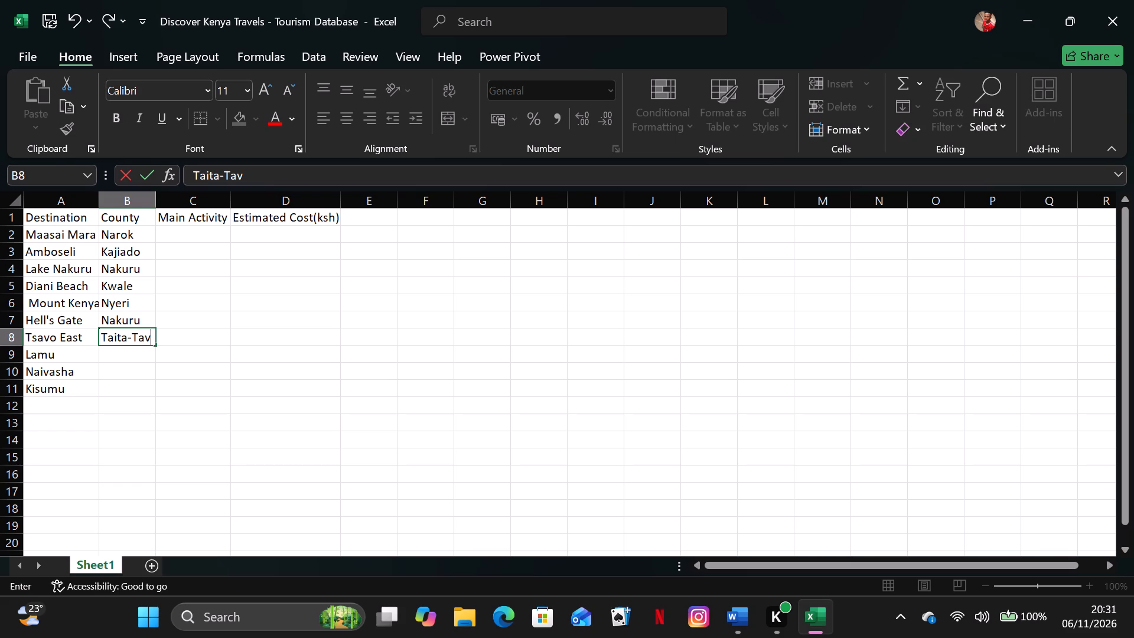
text(eta)
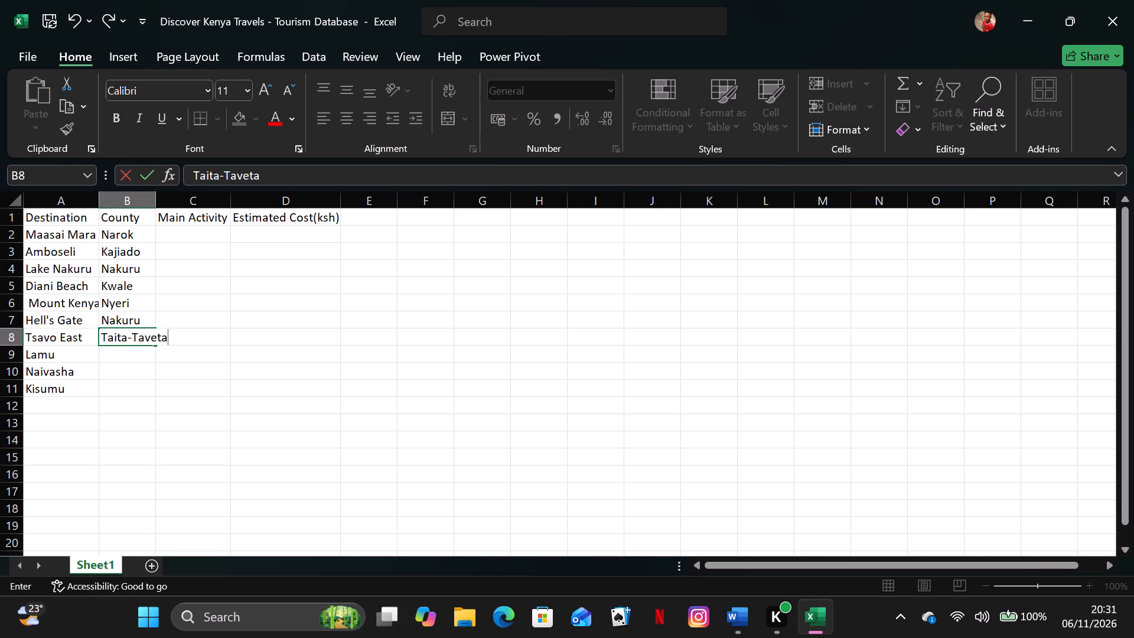
key(Return)
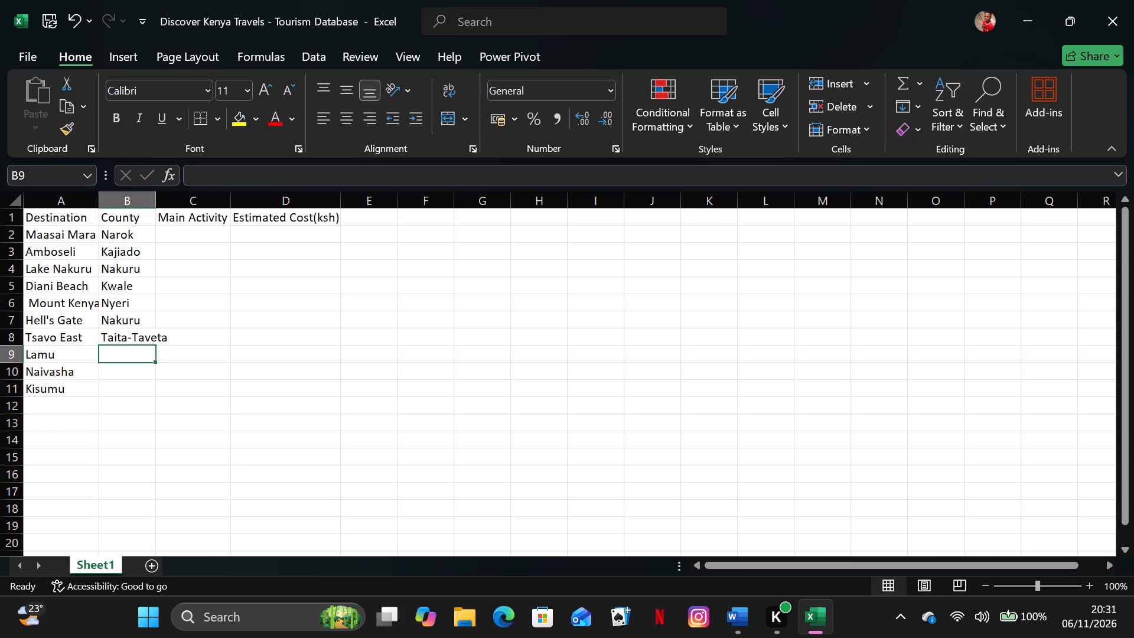
Enter the counties Lamu, Nakuru and Kisumu in B9 to B11 for the last three destinations.
key(shift+l)
text(amu)
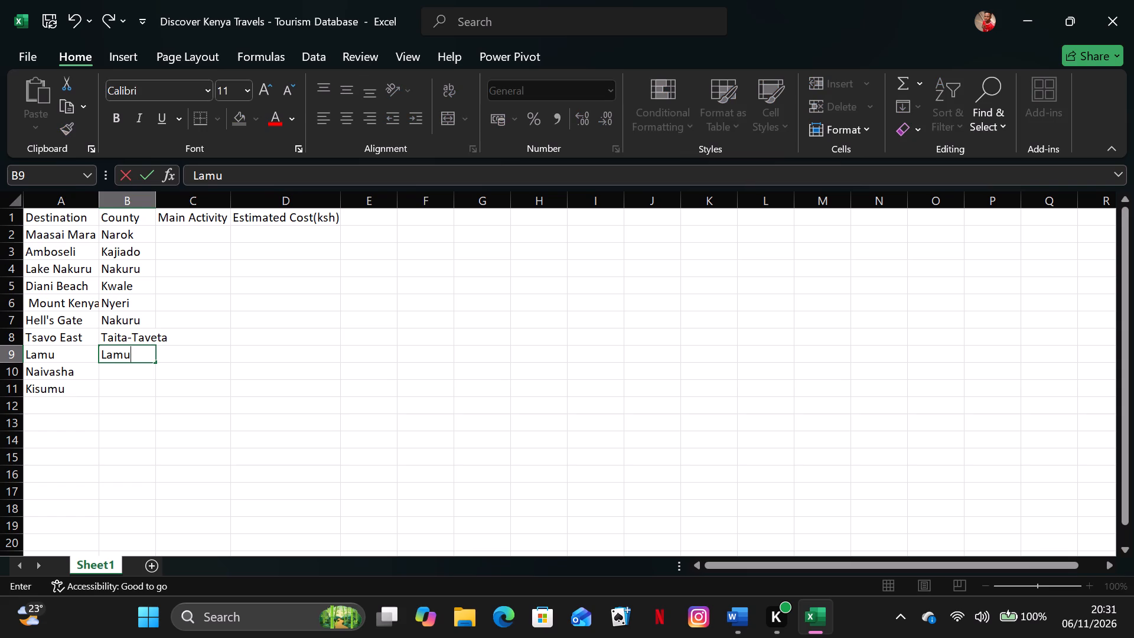
click(122, 365)
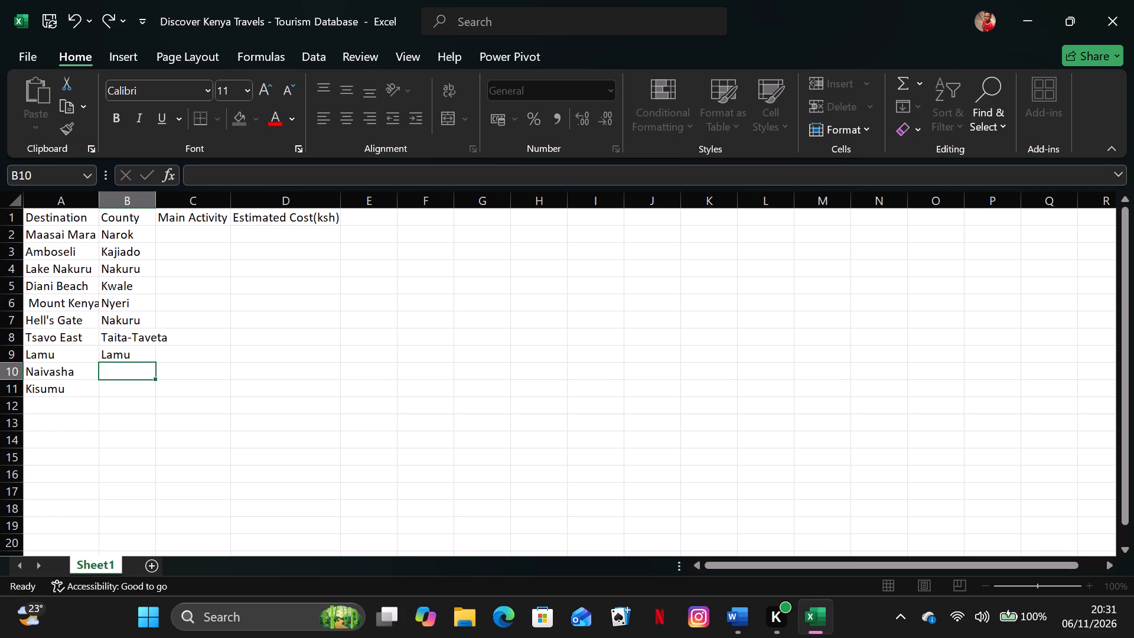
text(Na)
text(kuru)
click(107, 395)
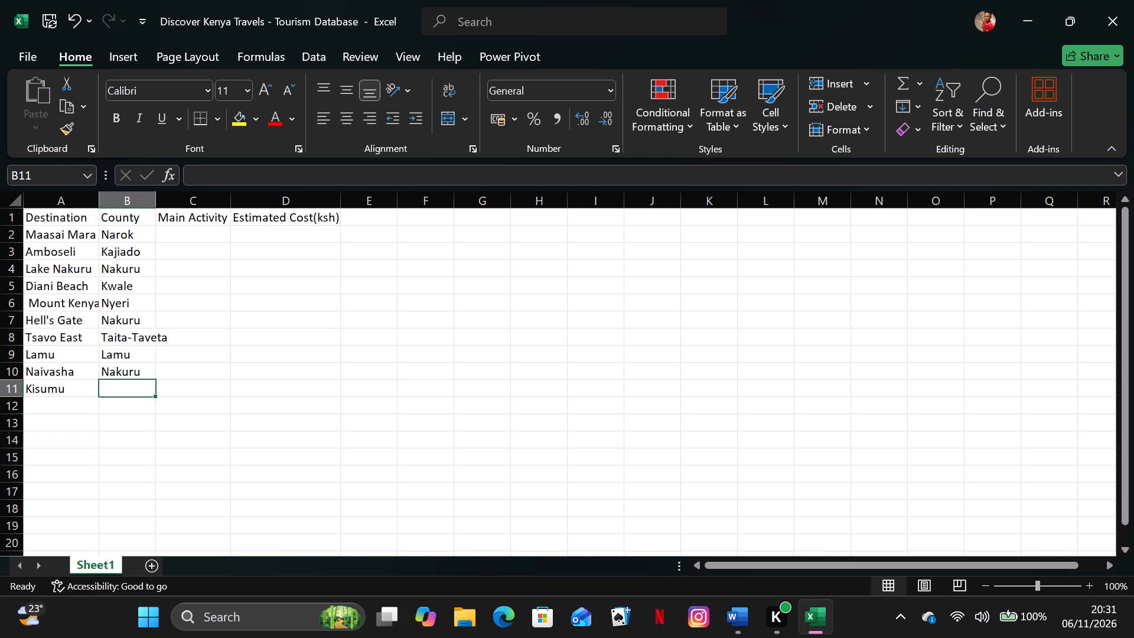
text(Kisumu)
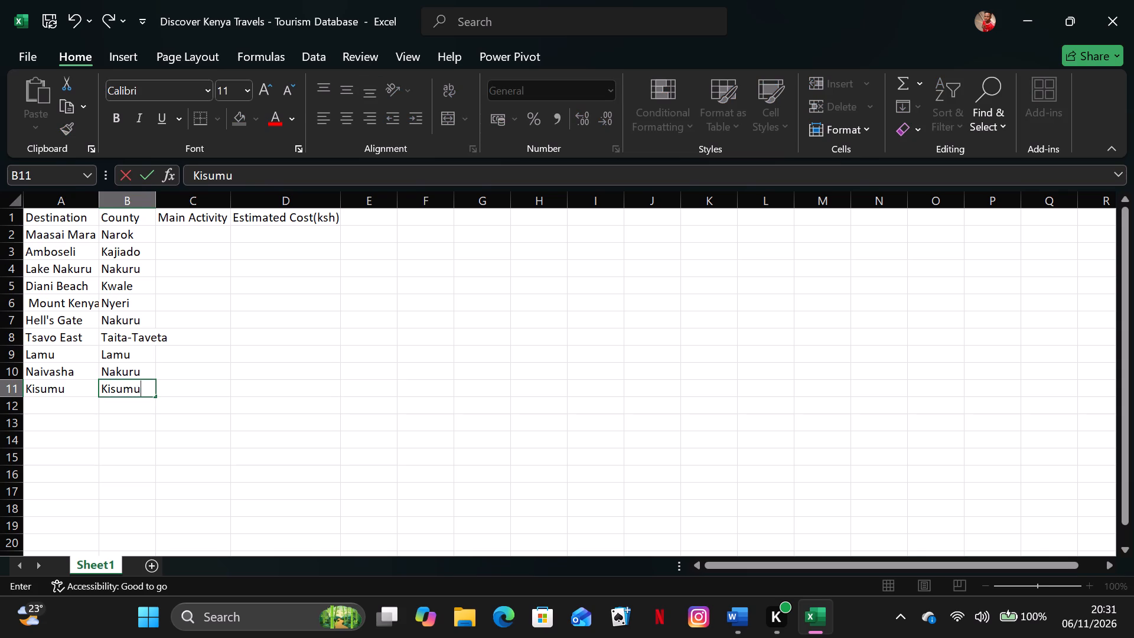
Select cell C2 under the Main Activity heading in the Maasai Mara row.
click(197, 224)
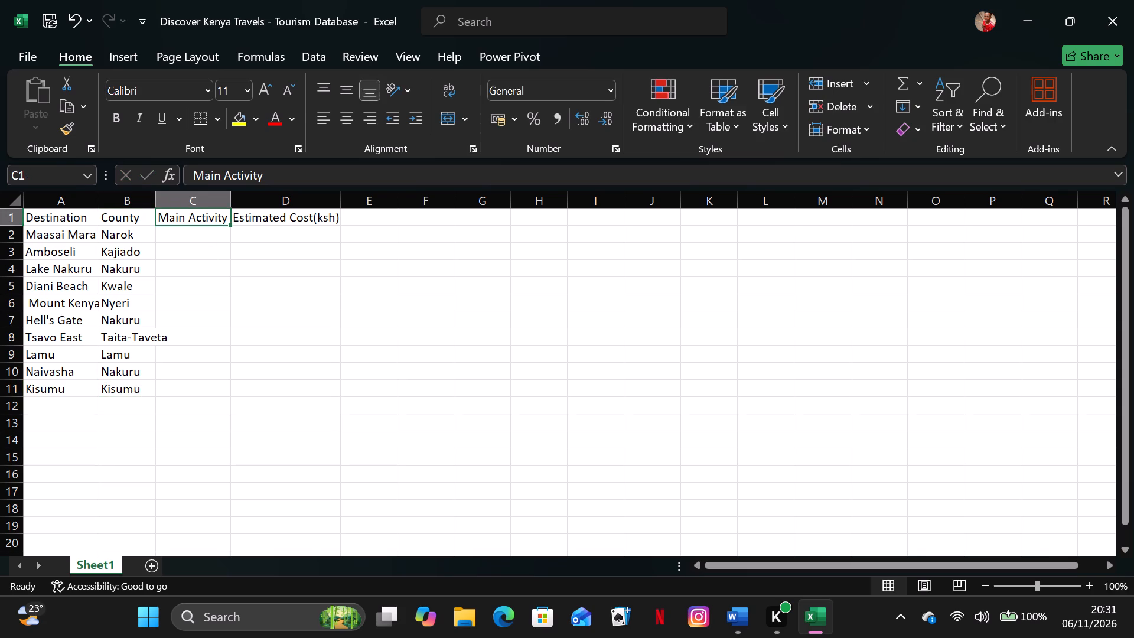
click(197, 231)
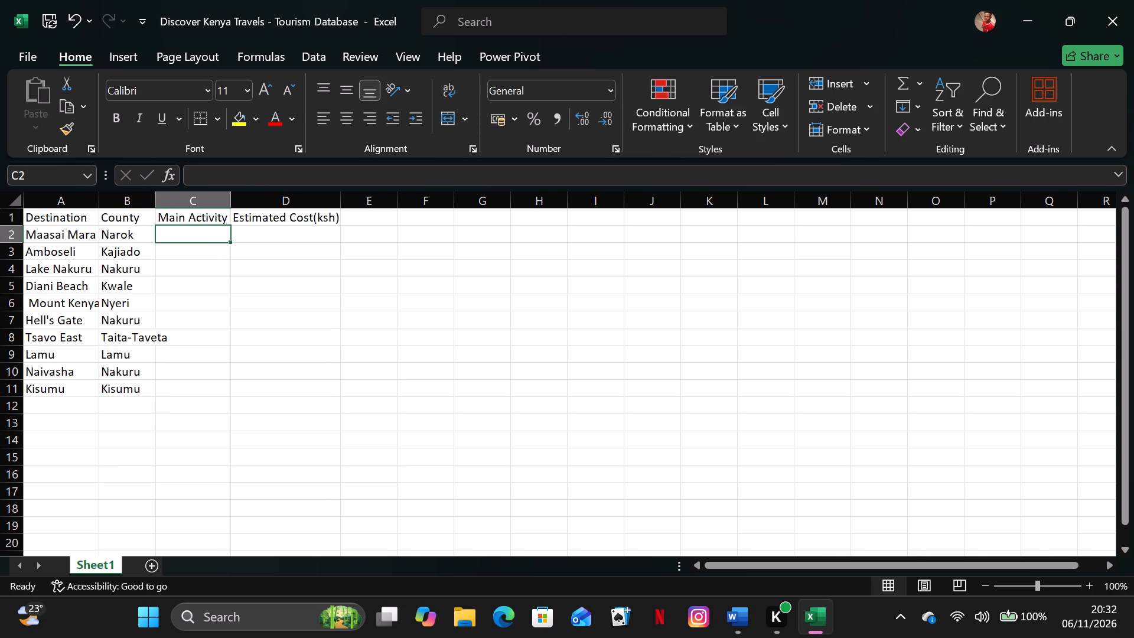
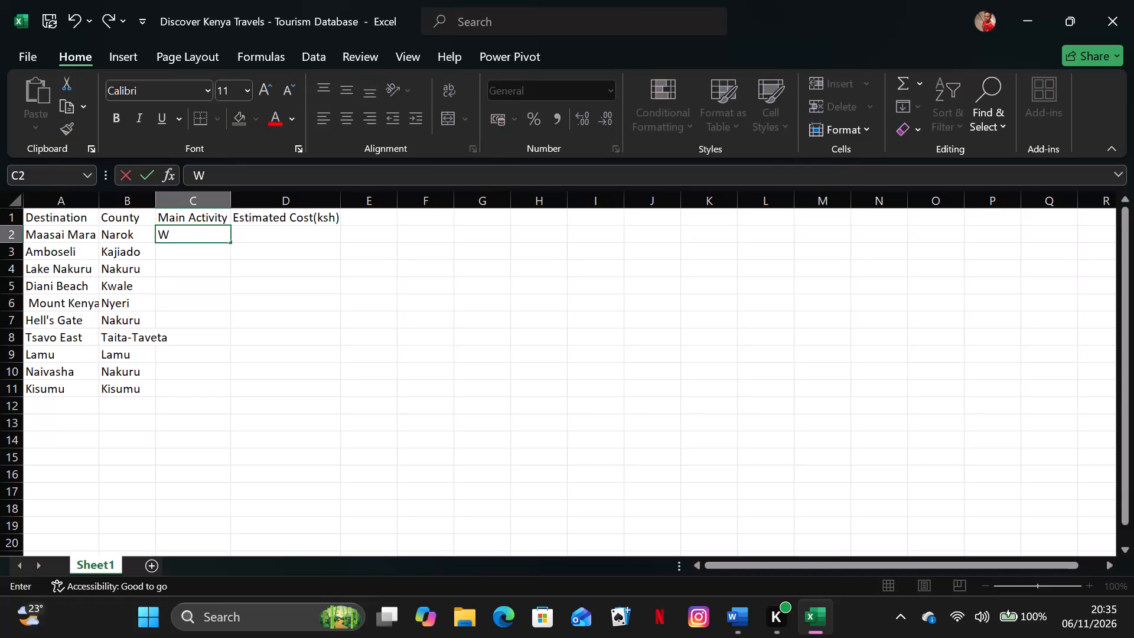
Enter Wildlife Safari in C2 as the main activity for Maasai Mara.
text(il)
key(d)
text(li)
text(fe)
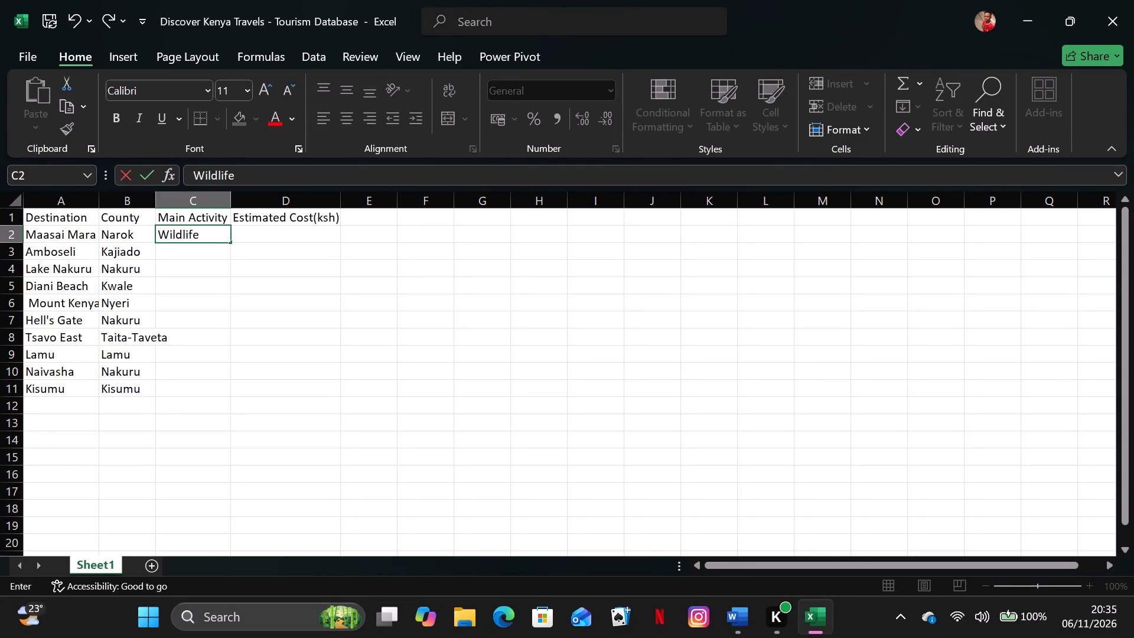
key(space)
text(Sa)
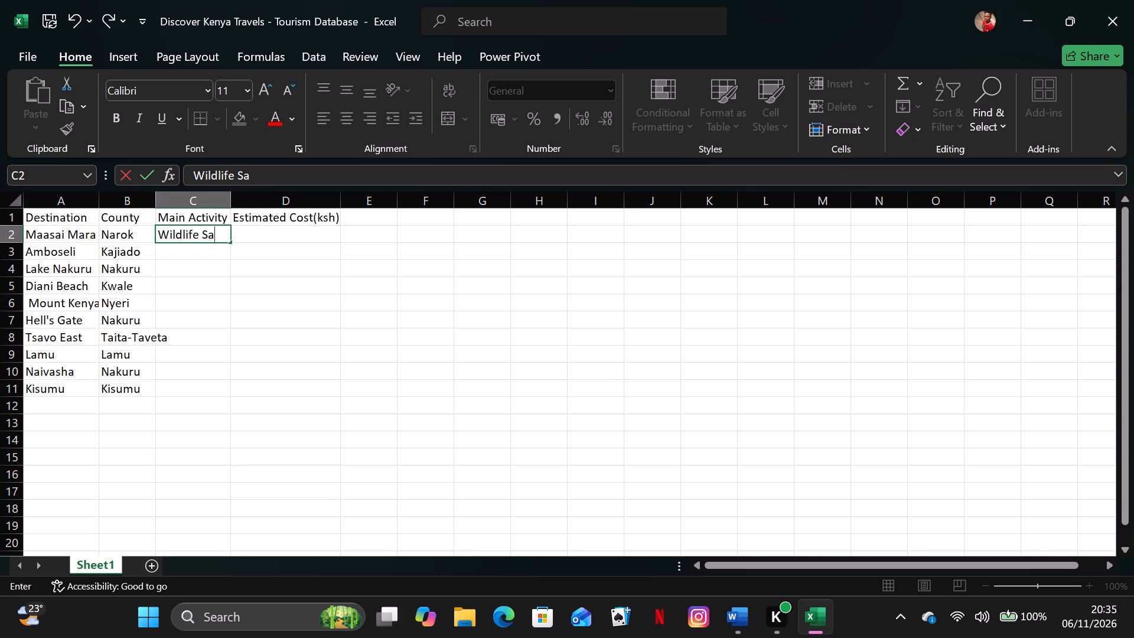
text(fari)
key(Return)
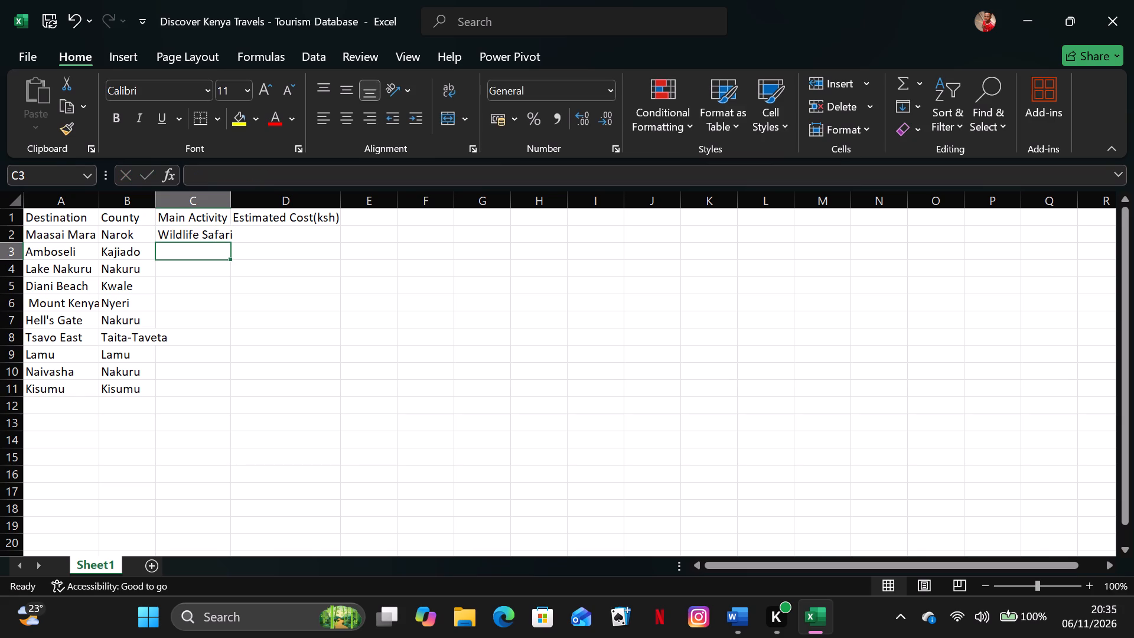
Enter Wildlife Viewing in C3 as the main activity for Amboseli, correcting the spelling of the first word.
text(WI)
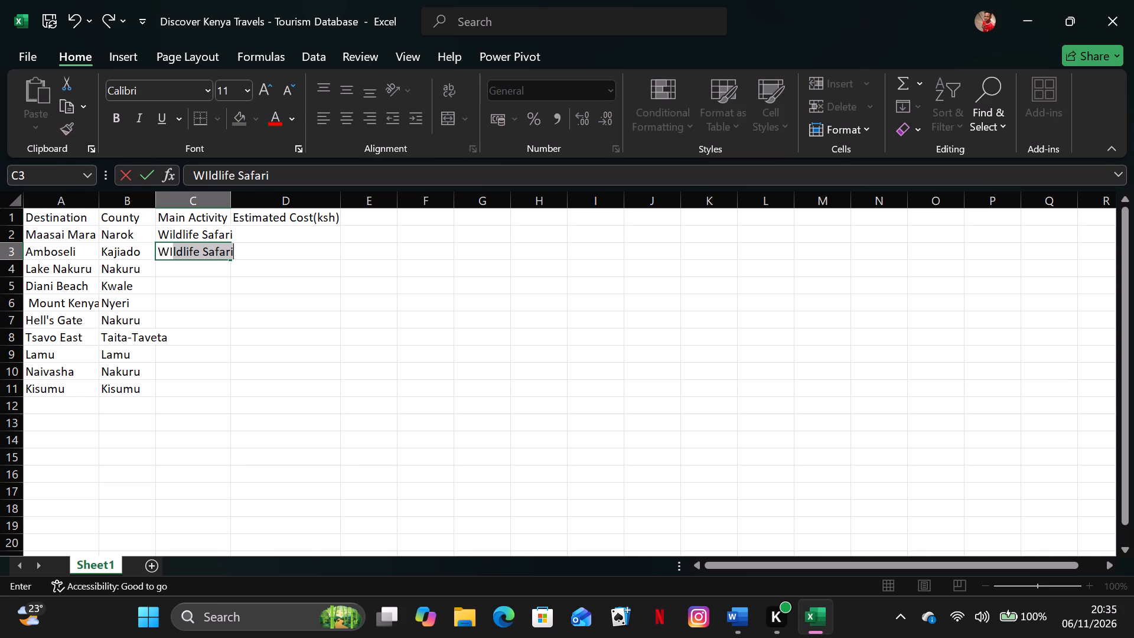
key(BackSpace)
text(ild)
key(space)
key(BackSpace)
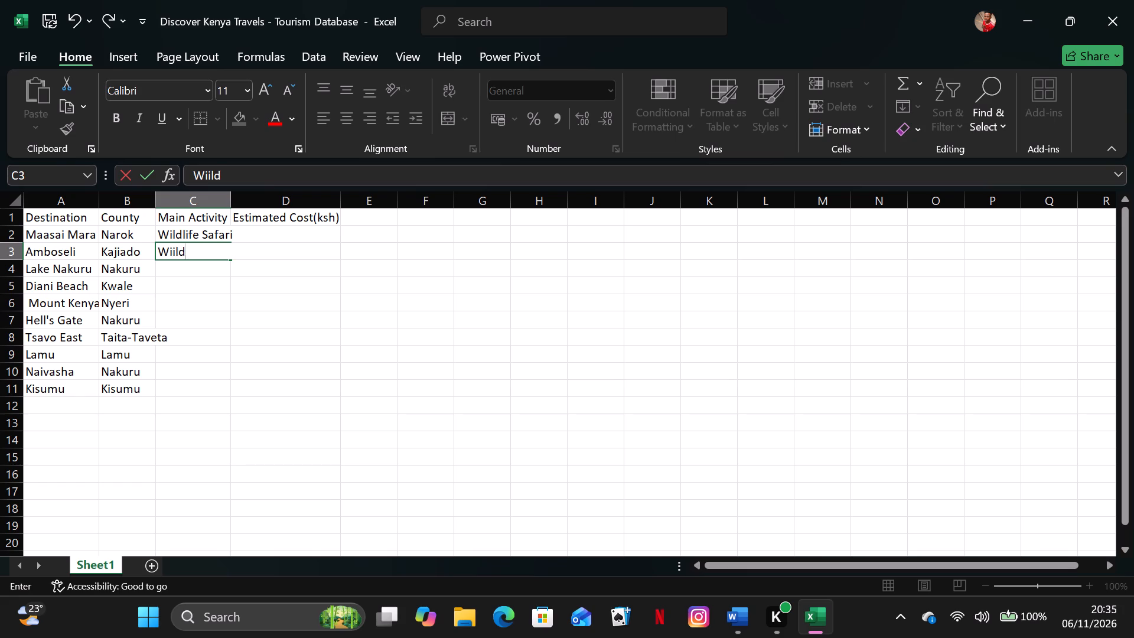
text(lif)
text(e)
key(space)
click(175, 244)
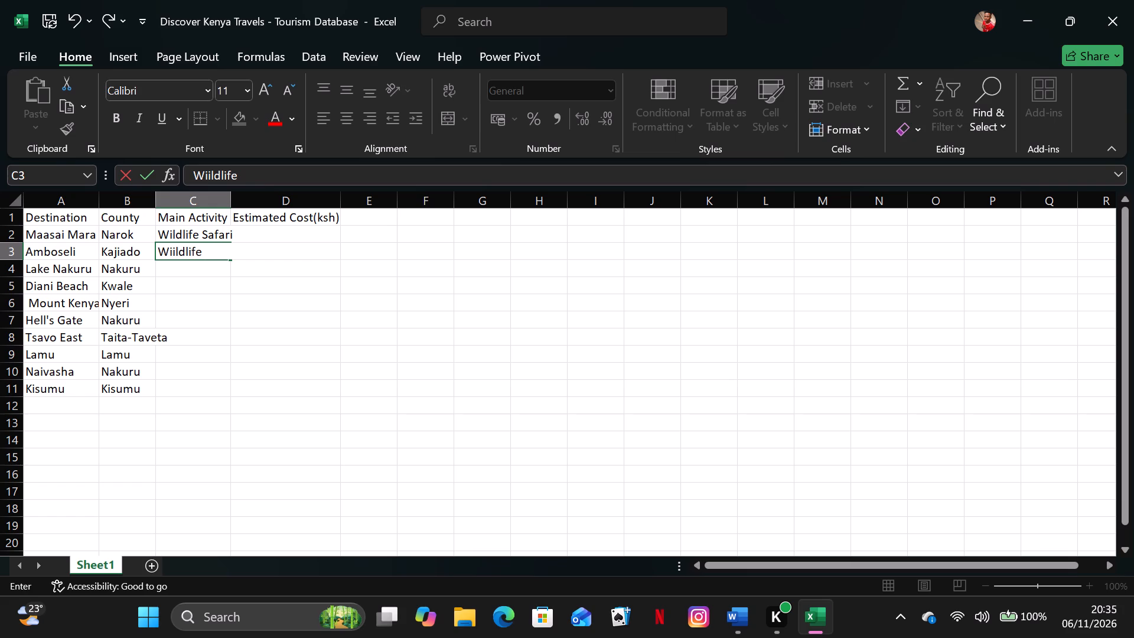
click(175, 249)
key(BackSpace)
click(199, 250)
key(space)
key(shift+v)
text(iew)
key(i)
text(ng)
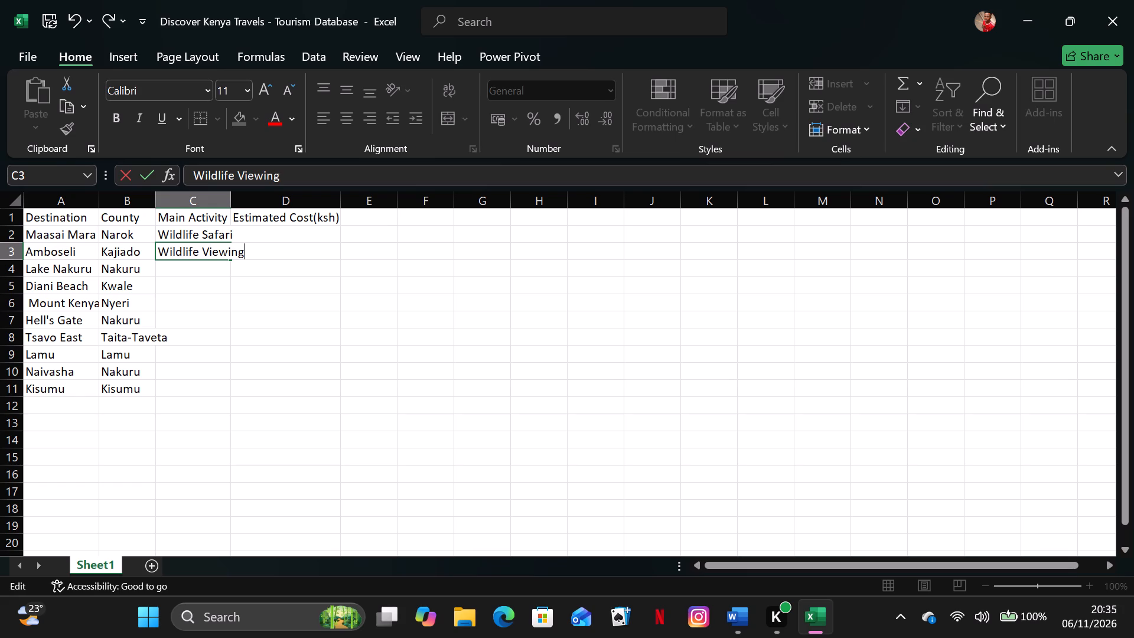
key(Return)
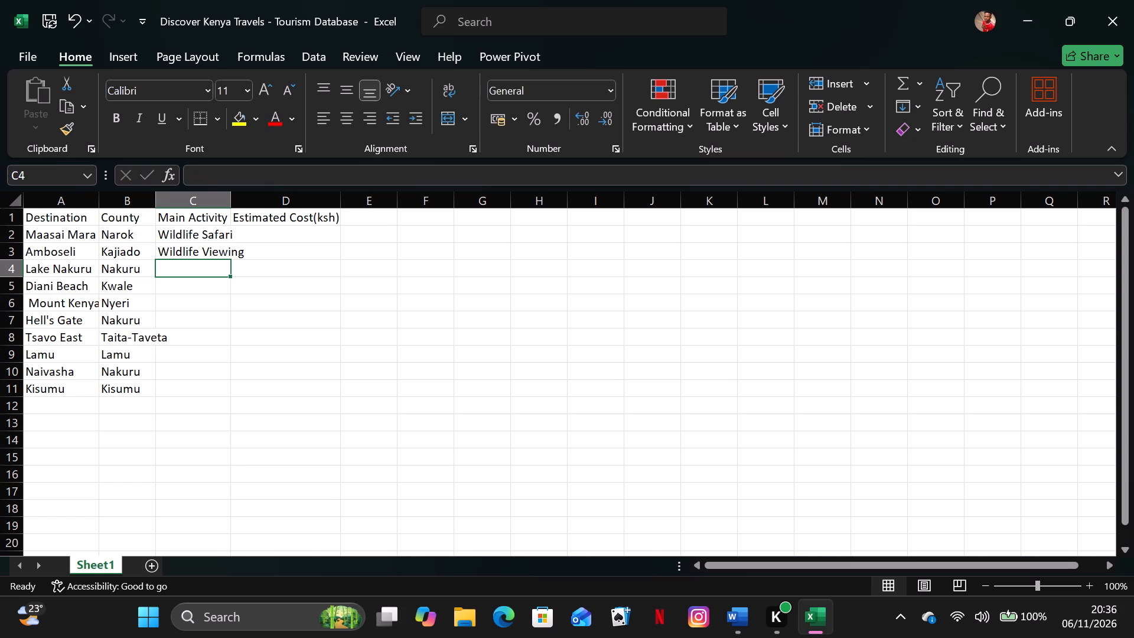
Enter Bird Watching in C4 as the main activity for Lake Nakuru.
key(shift+b)
text(ird)
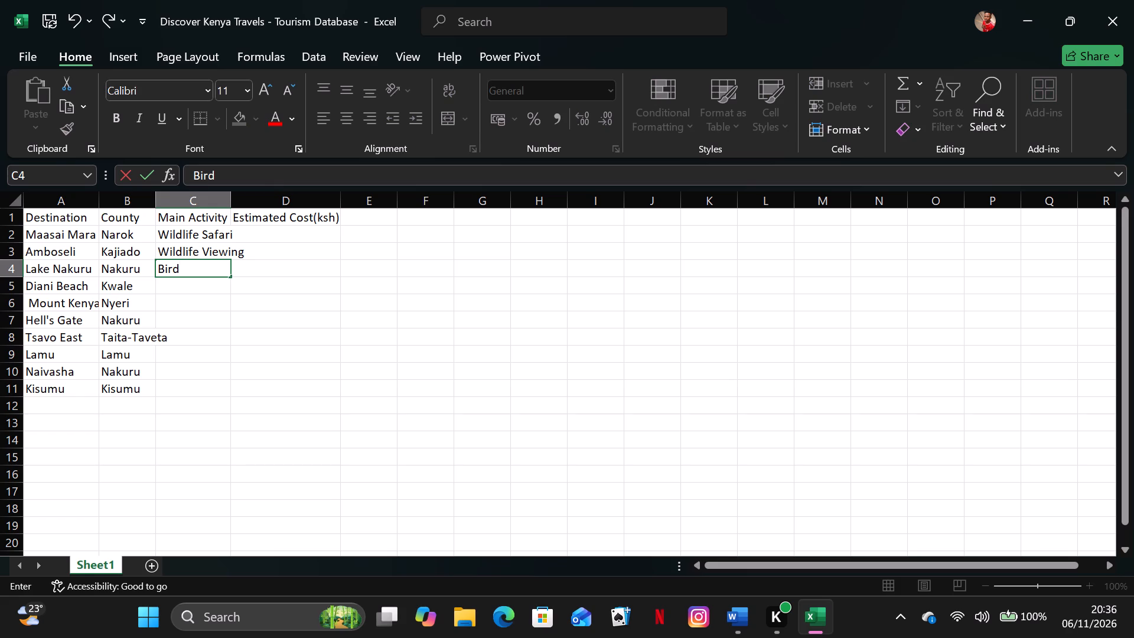
key(space)
text(Watr)
key(BackSpace)
text(ching)
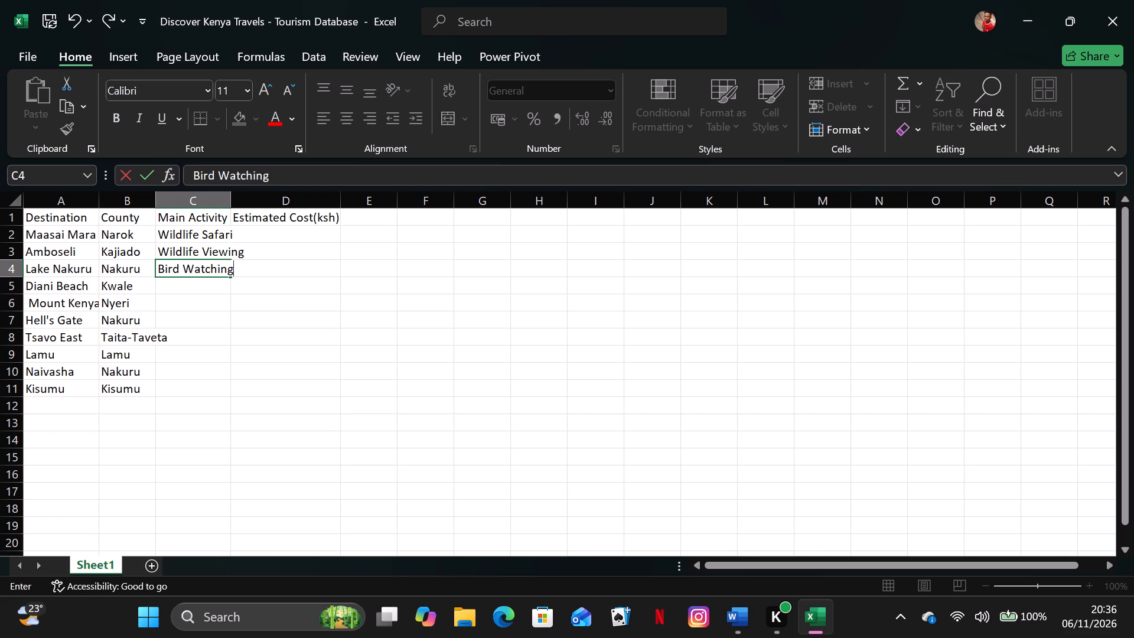
key(Return)
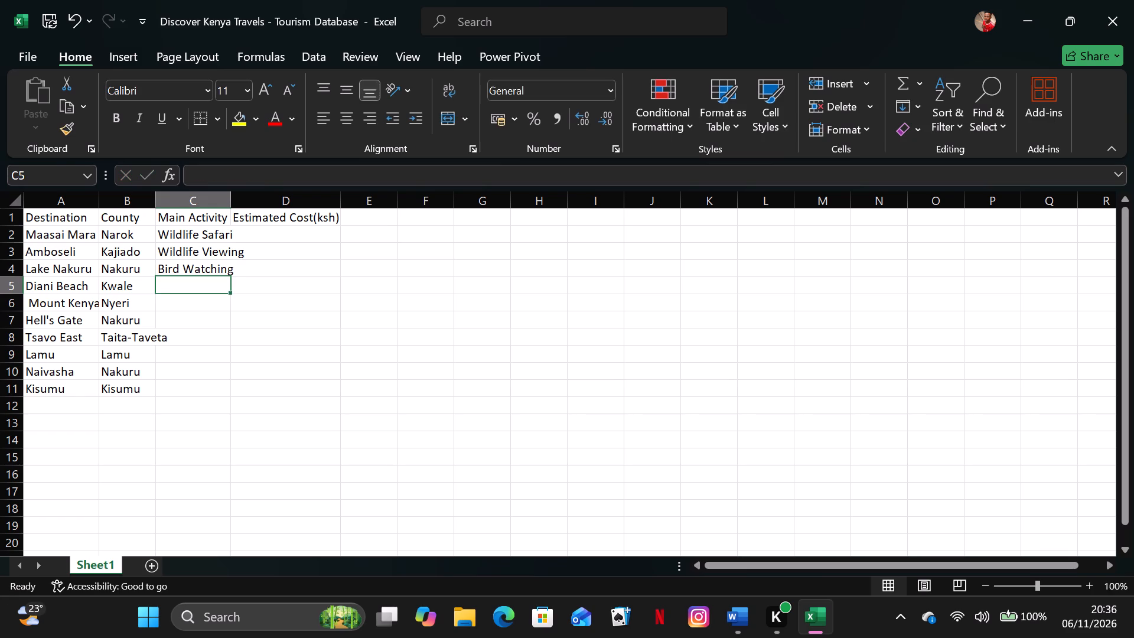
Enter the main activities Swimming, Hiking and Cycling in C5 to C7 for Diani Beach, Mount Kenya and Hell's Gate.
key(shift+s)
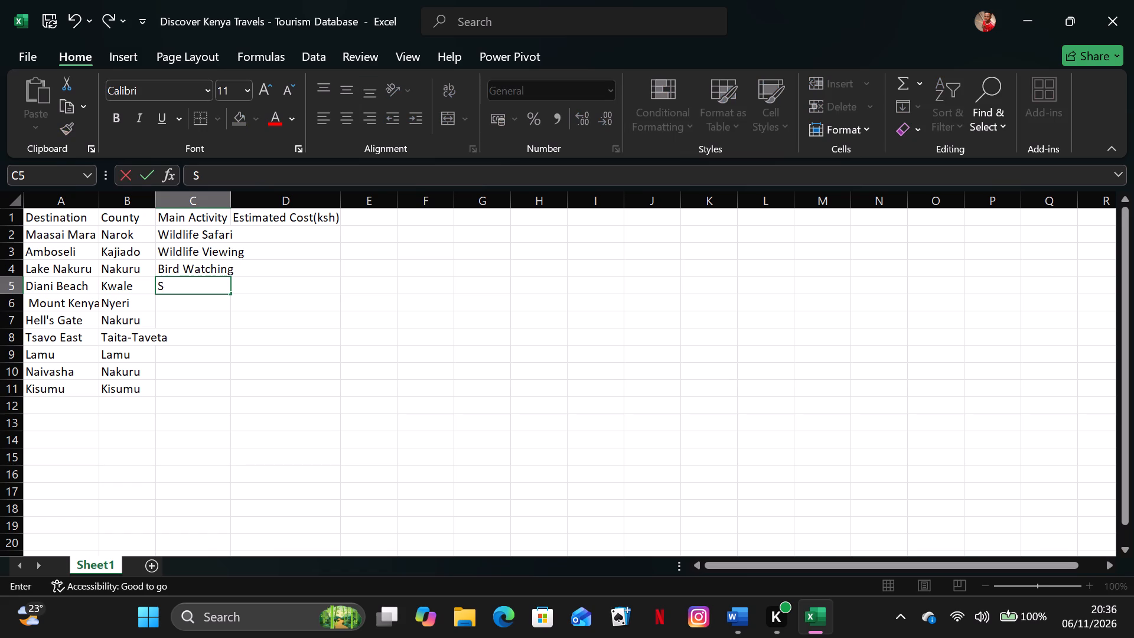
key(w)
text(imming)
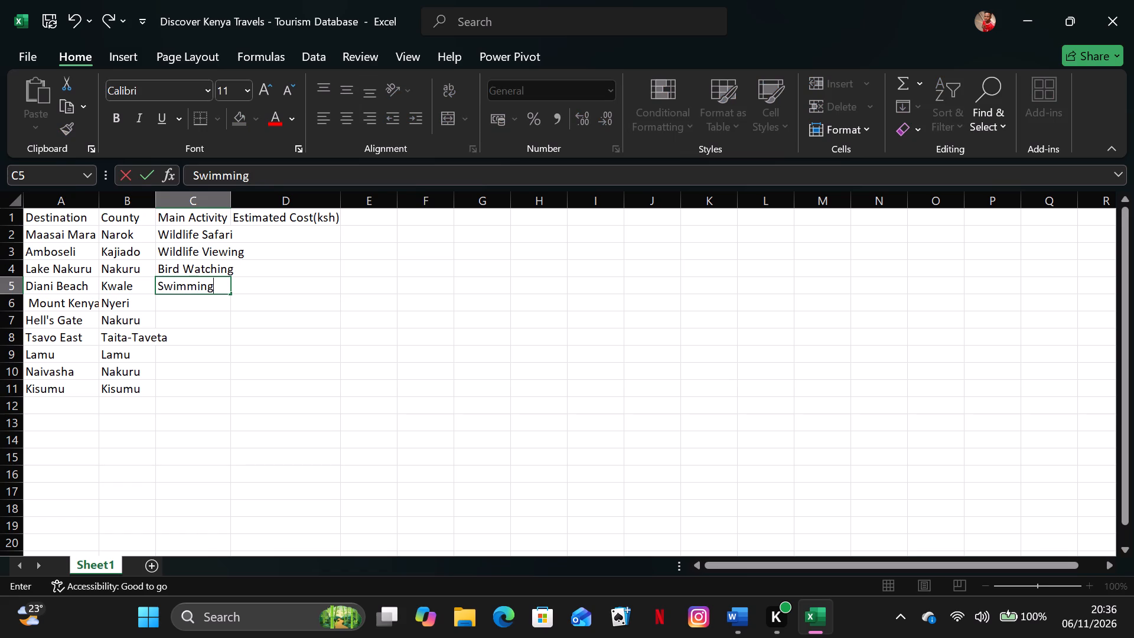
key(Return)
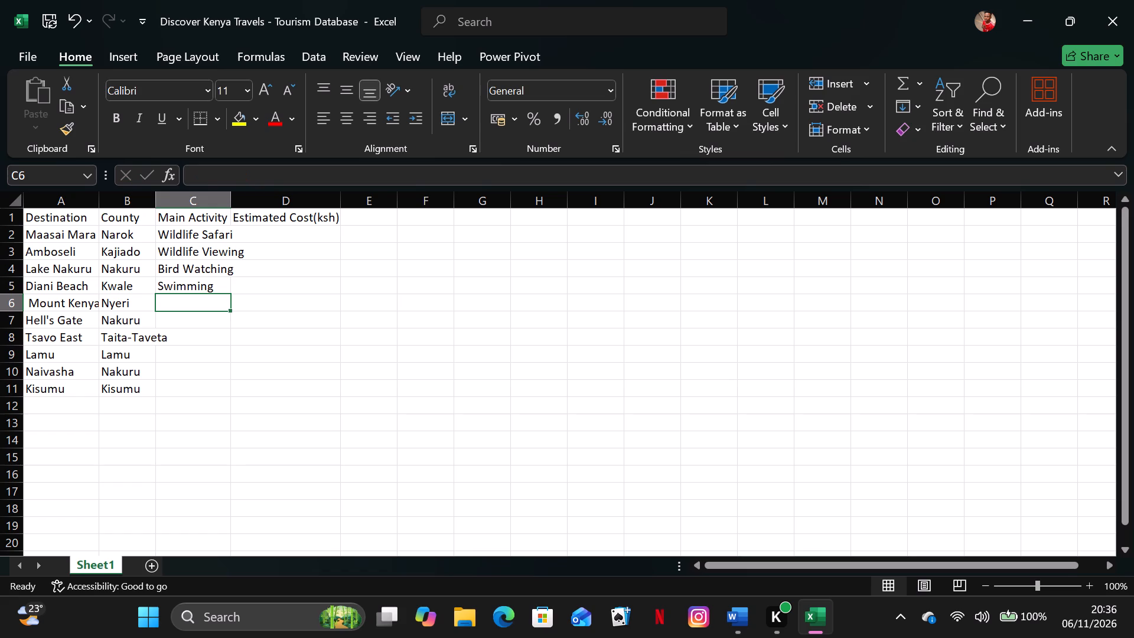
text(Hiking)
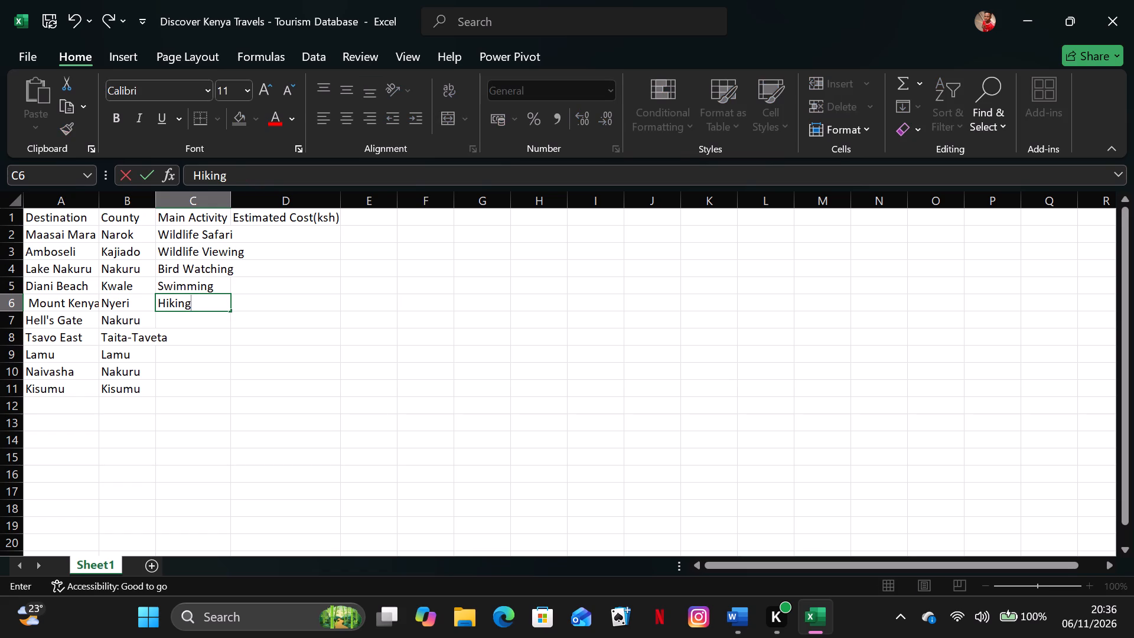
key(Return)
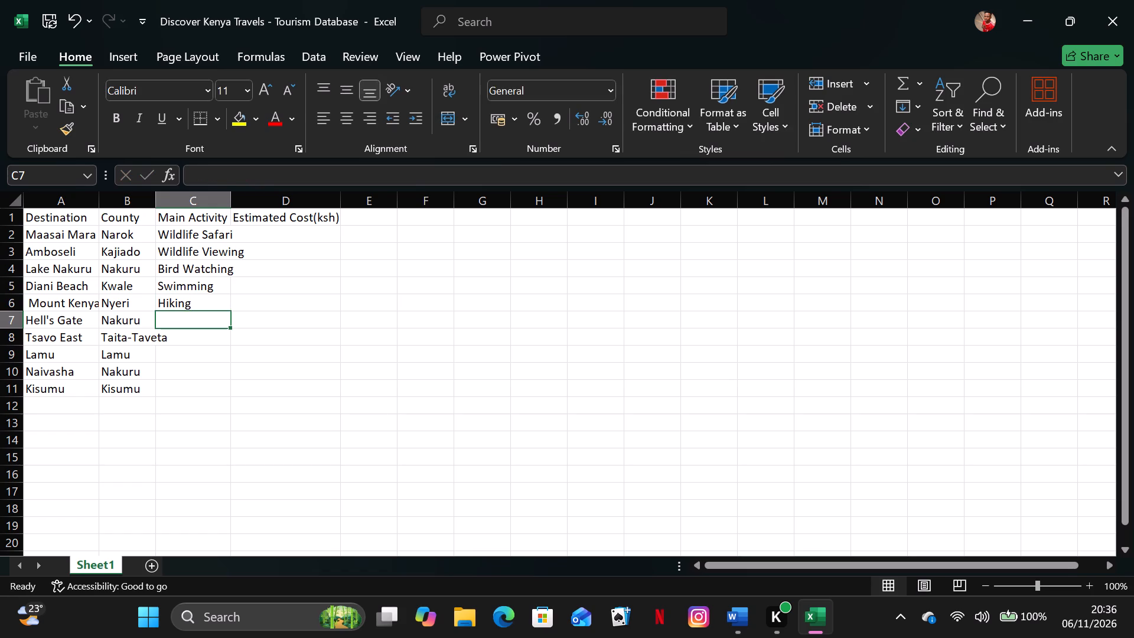
key(c)
key(BackSpace)
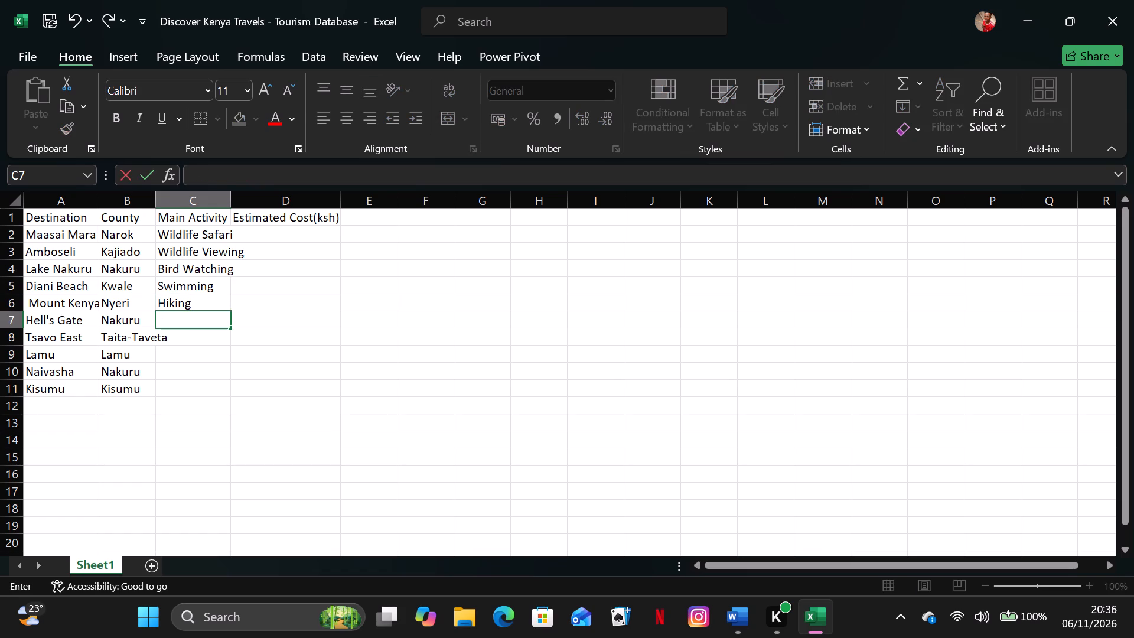
key(shift+c)
text(ycling)
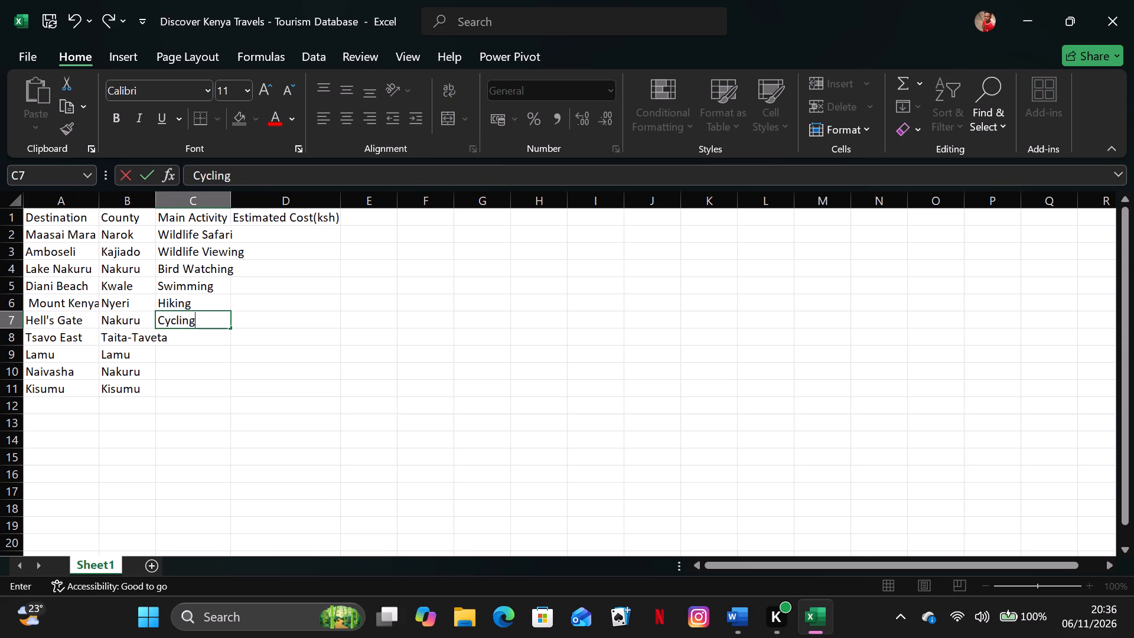
key(Return)
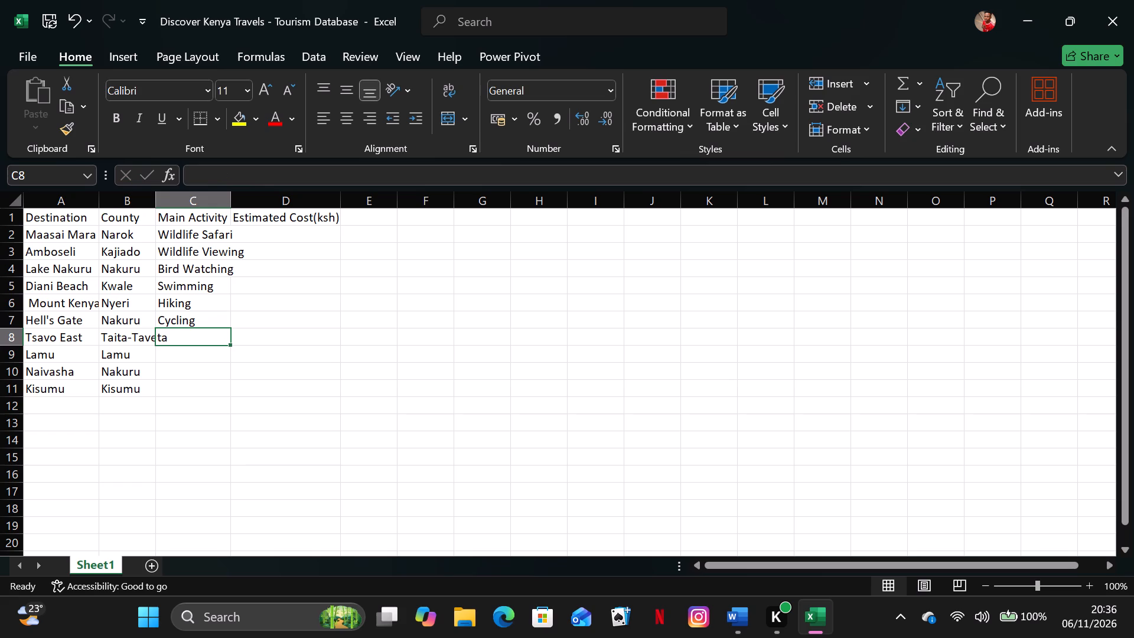
Enter Wildlife Safari in C8 as the main activity for Tsavo East.
key(shift+w)
text(ildlife)
key(space)
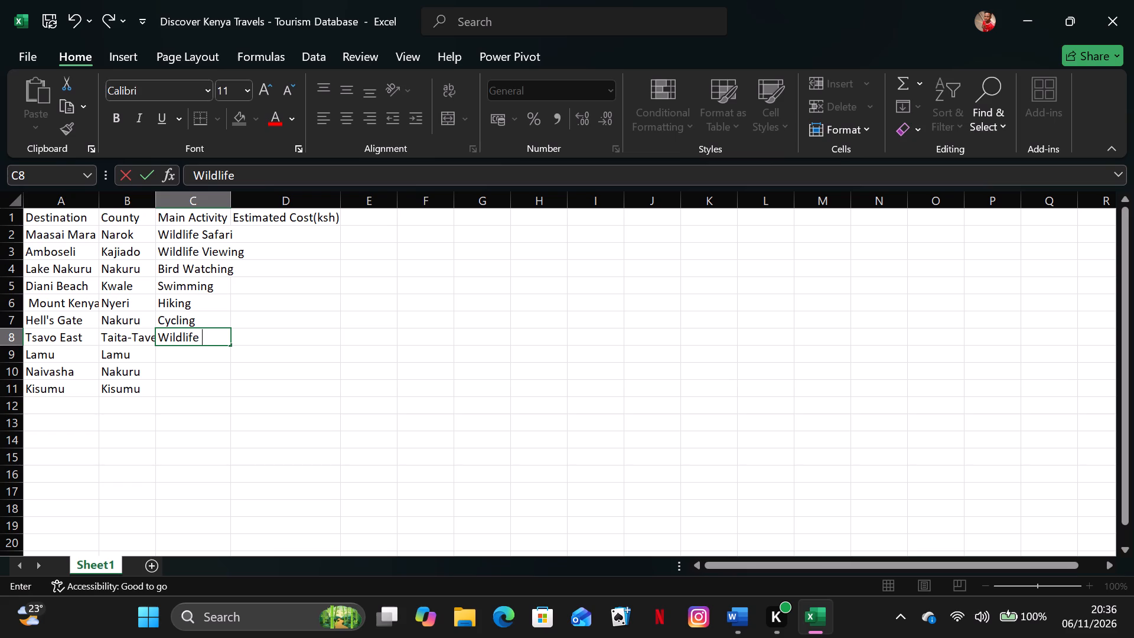
text(Sa)
text(fari)
key(Return)
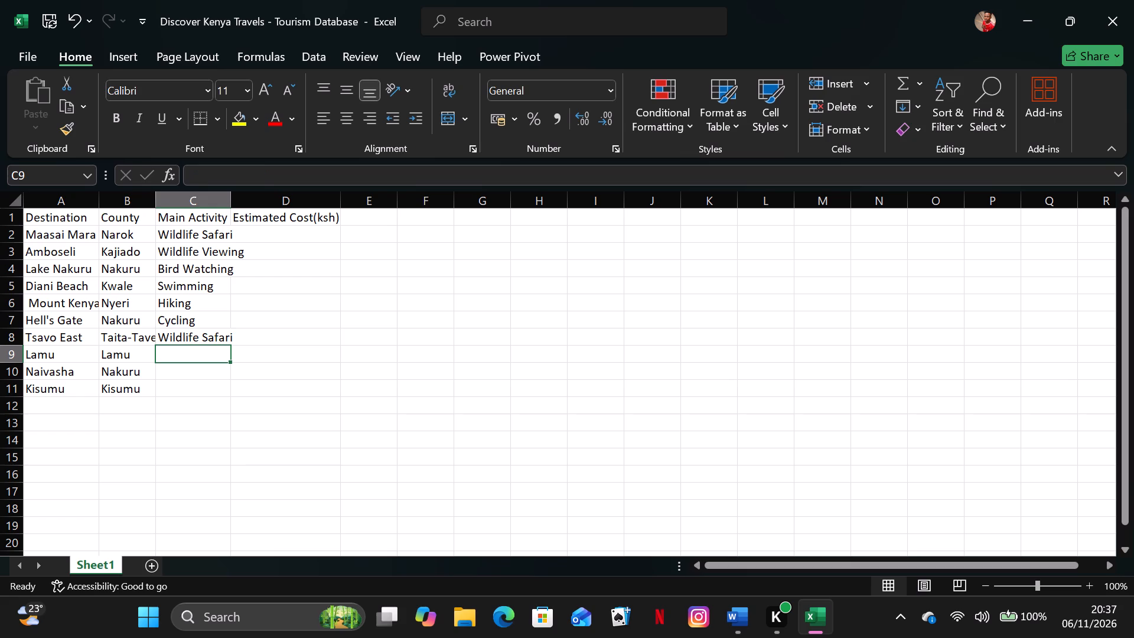
Enter Cultural Tourism in C9 as the main activity for Lamu.
key(shift+c)
text(ultur)
text(al)
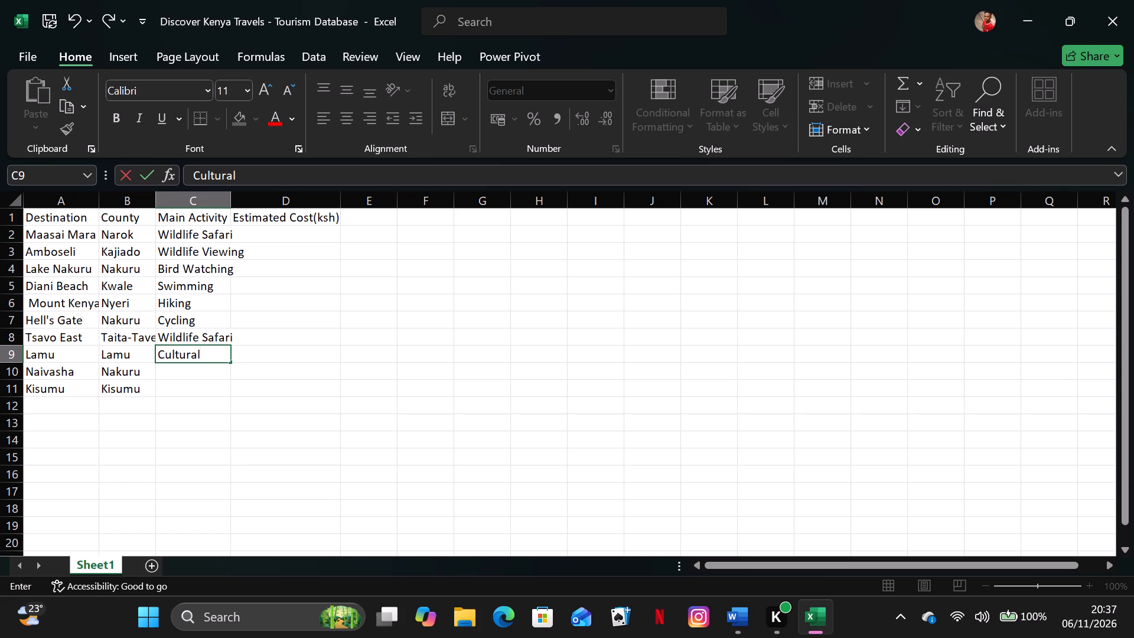
key(space)
key(shift+t)
text(ou)
text(rism)
key(Return)
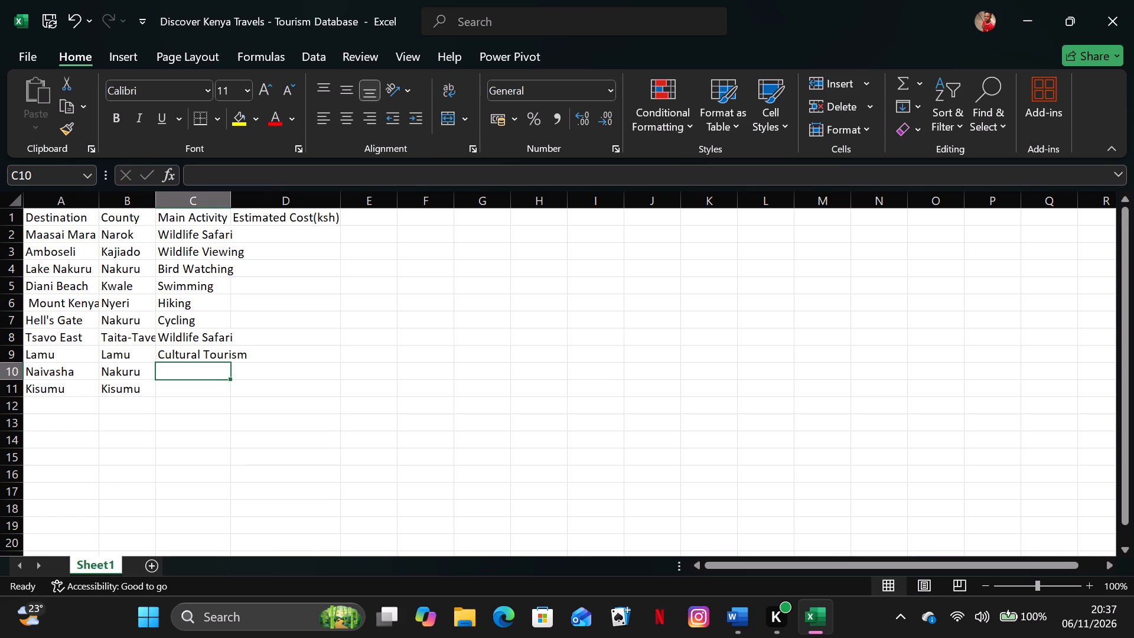
Enter Boat Riding in C10 as the main activity for Naivasha.
key(shift+b)
text(oa)
key(t)
key(space)
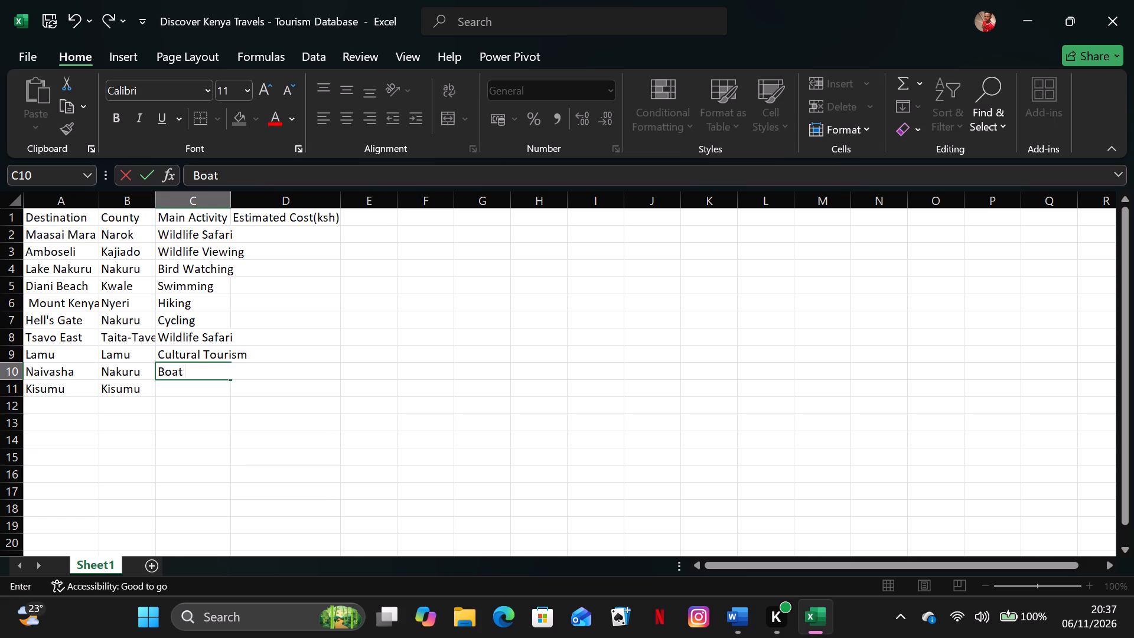
key(shift+r)
text(iding)
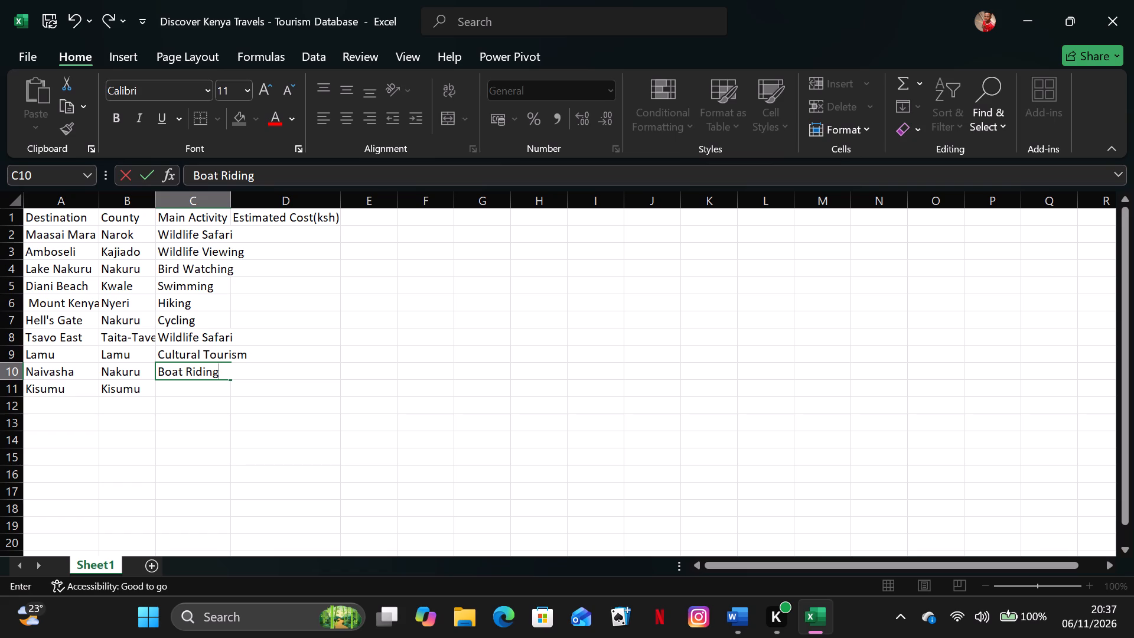
key(Return)
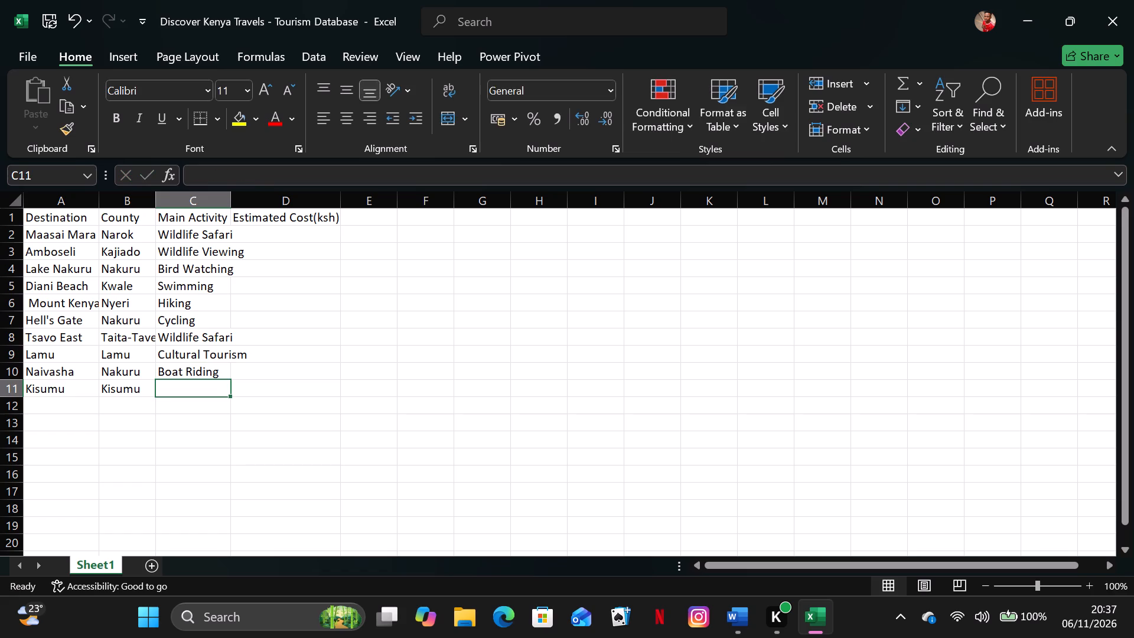
Enter Boat excursions in C11 as the main activity for Kisumu.
key(shift+b)
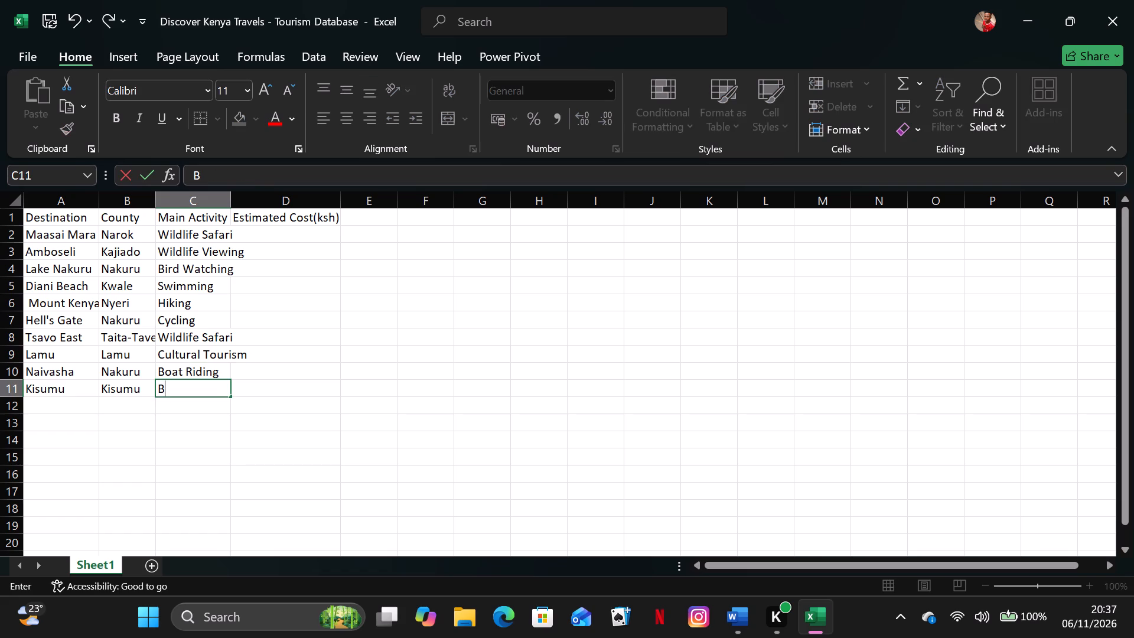
text(oat)
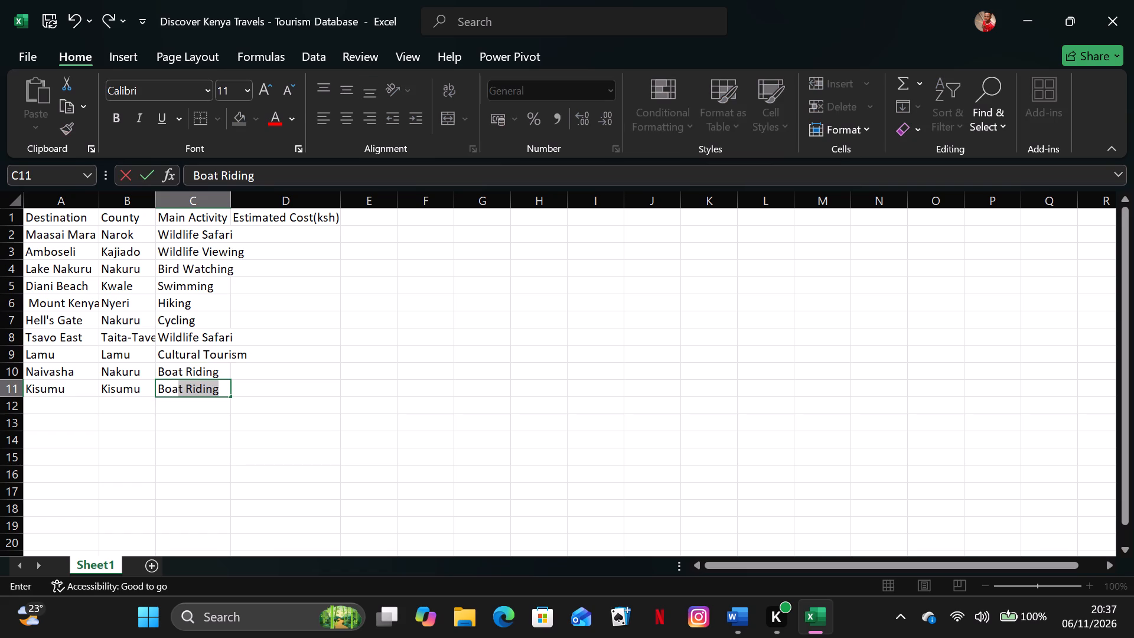
key(space)
key(d)
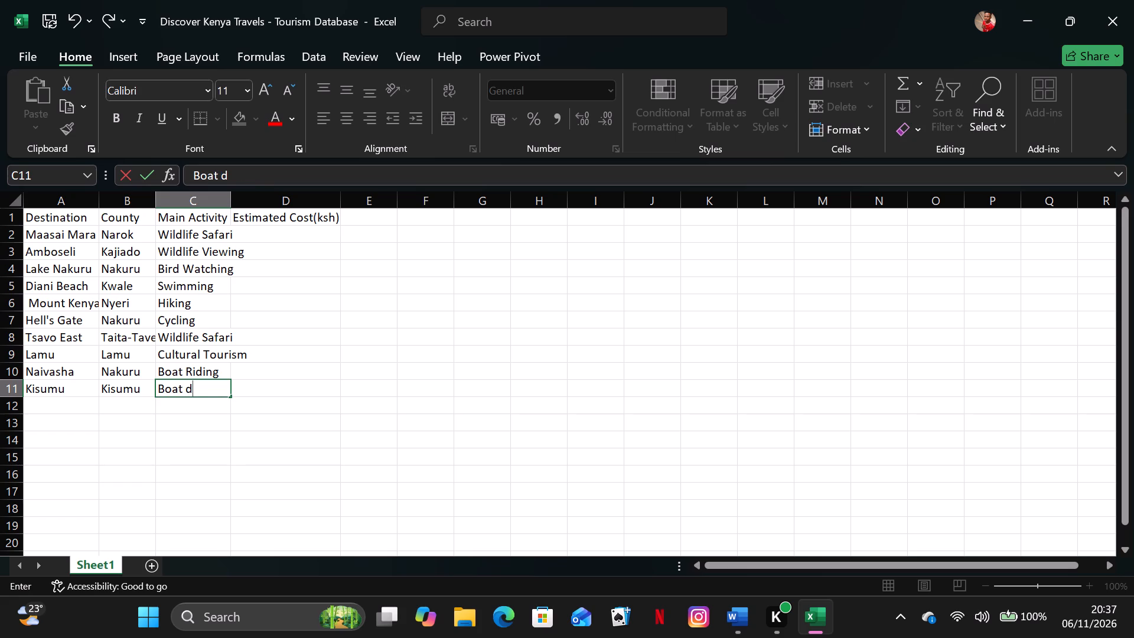
key(BackSpace)
text(ex)
text(curs)
text(ion)
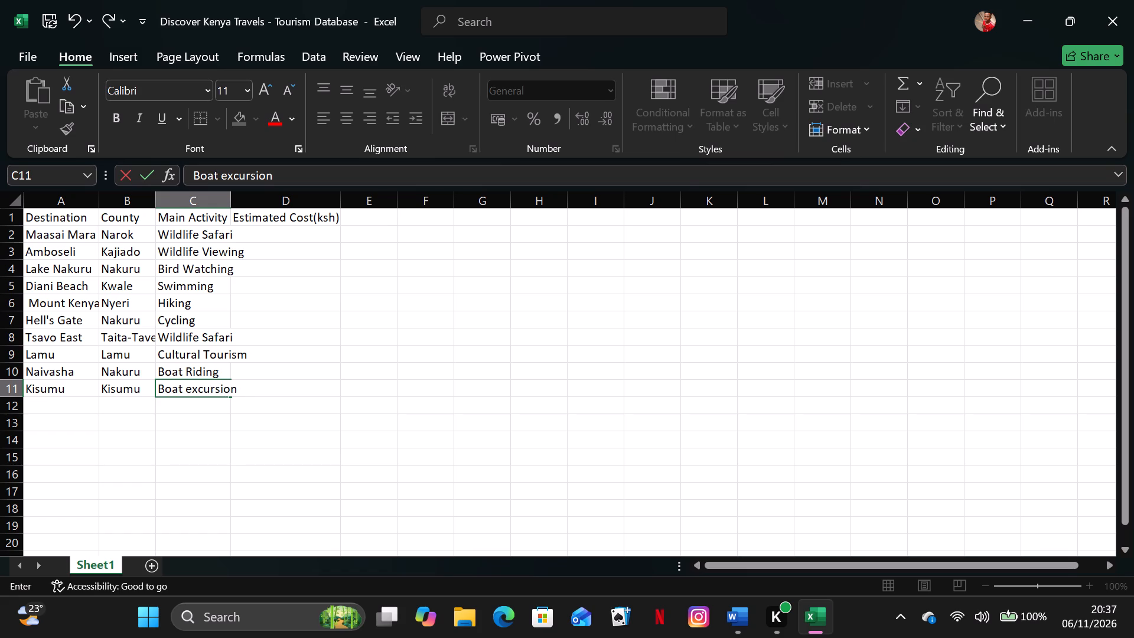
key(s)
Make the second word of Naivasha's main activity in C10 lowercase so it reads Boat riding.
click(187, 373)
click(190, 373)
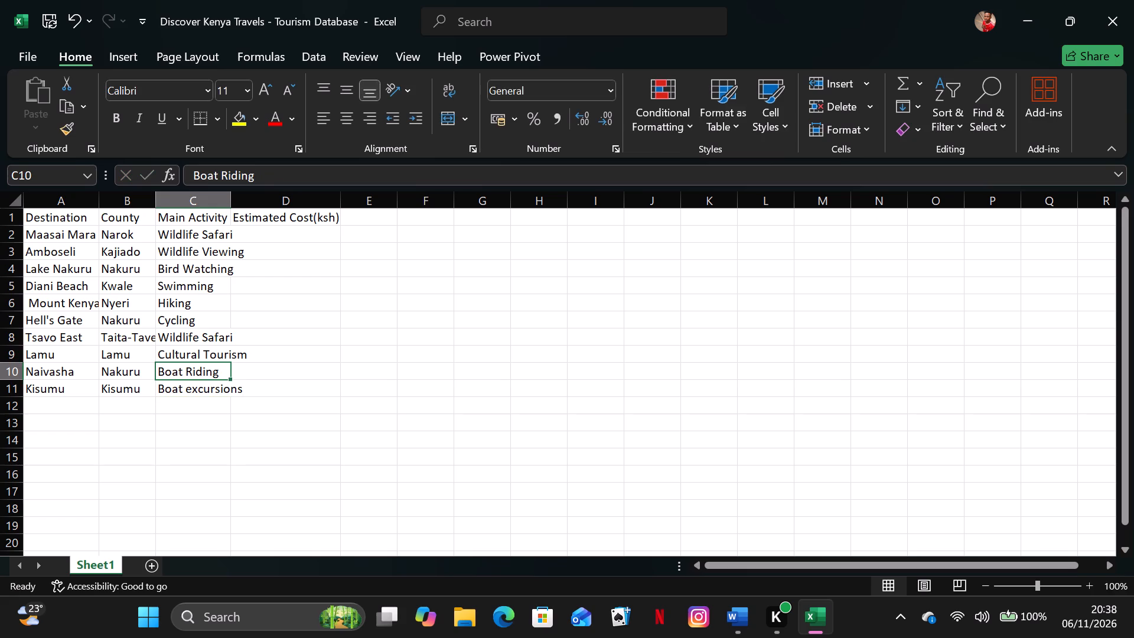
click(227, 174)
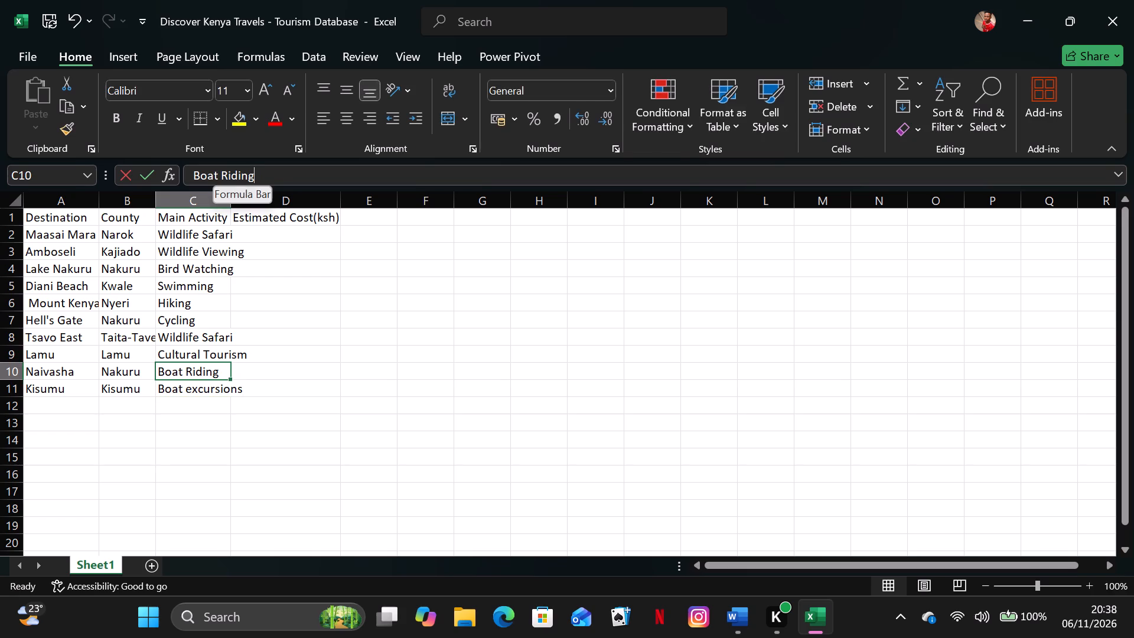
key(BackSpace)
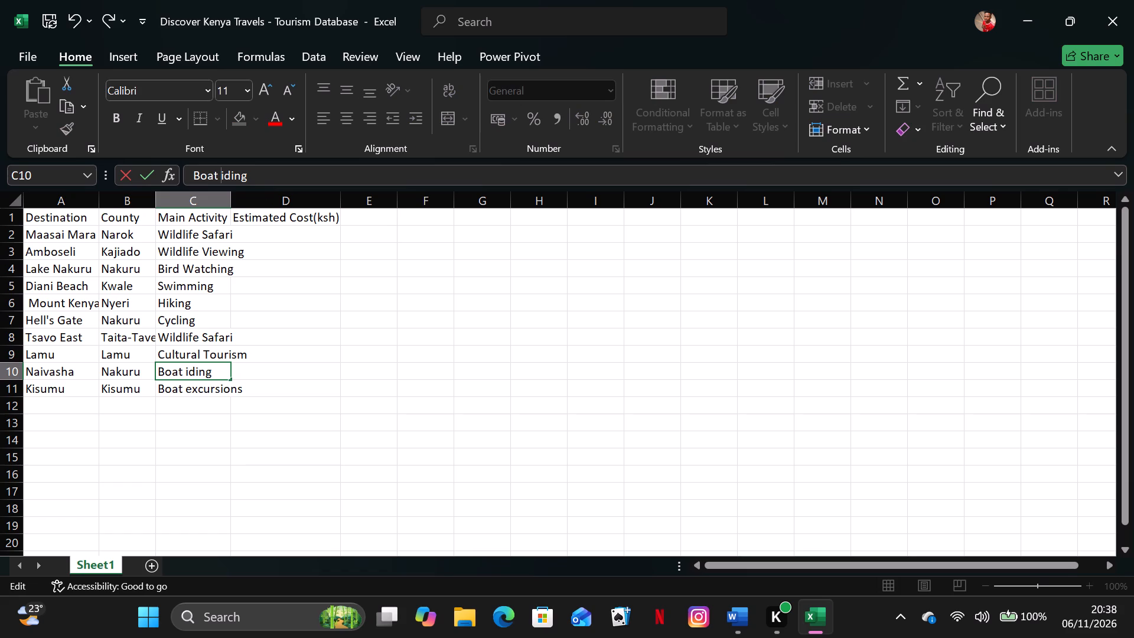
key(r)
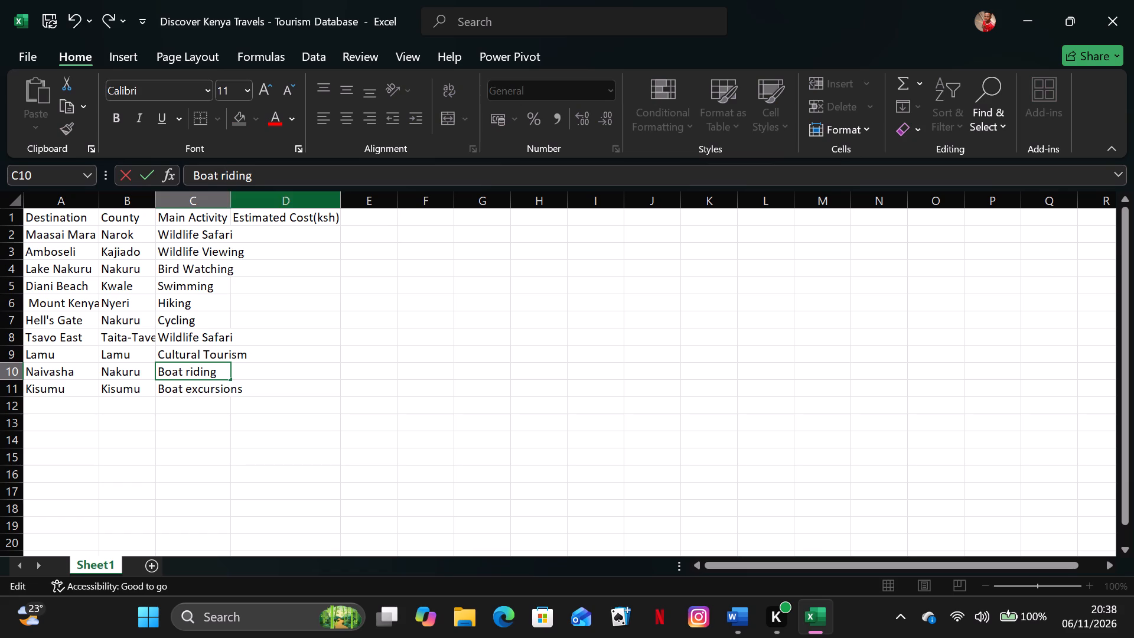
Make the second word of Lamu's main activity in C9 lowercase so it reads Cultural tourism.
click(206, 354)
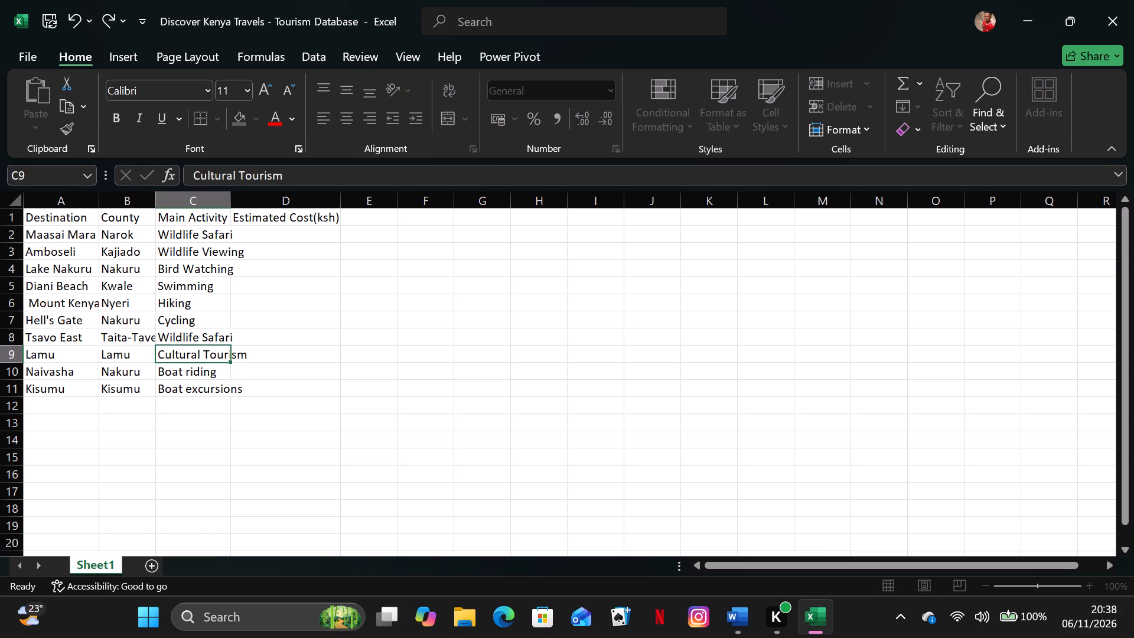
click(209, 357)
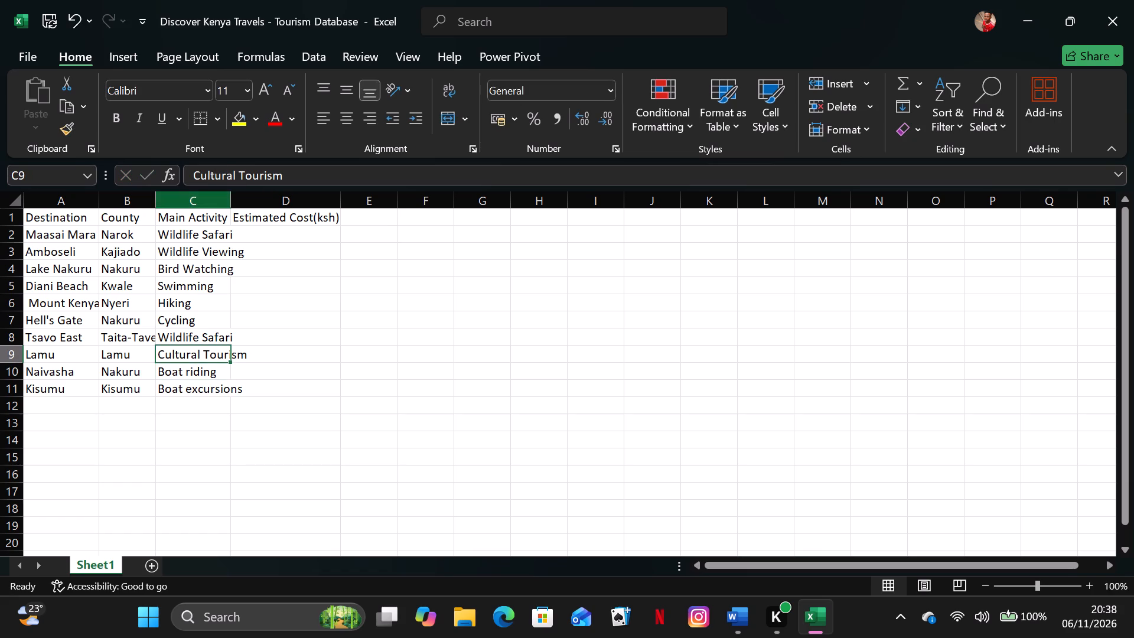
click(240, 175)
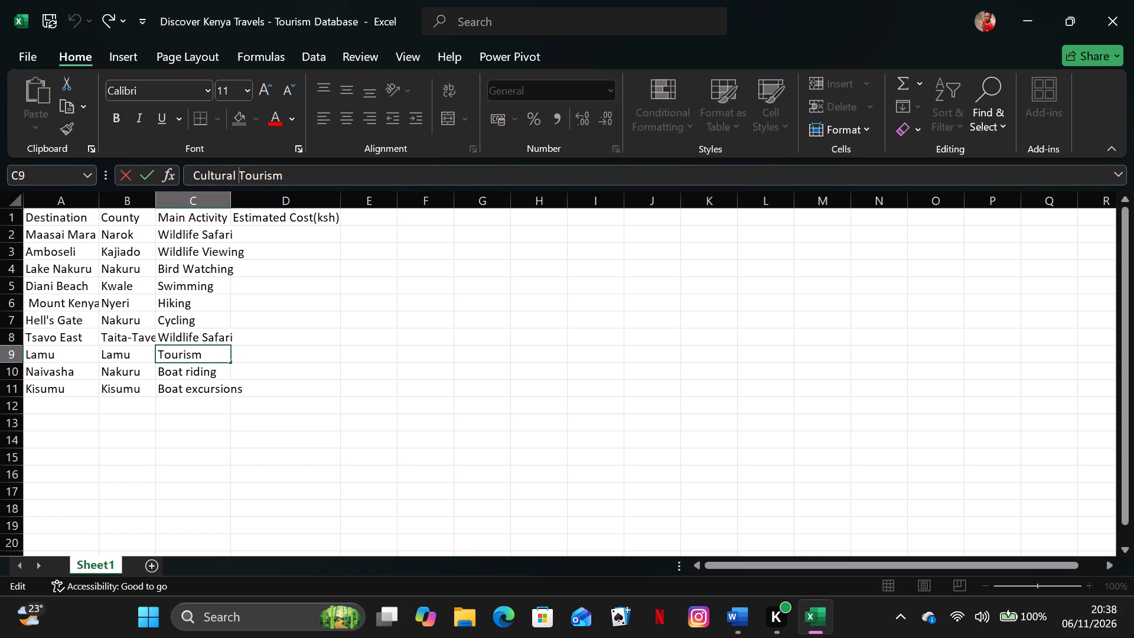
click(245, 175)
key(BackSpace)
key(t)
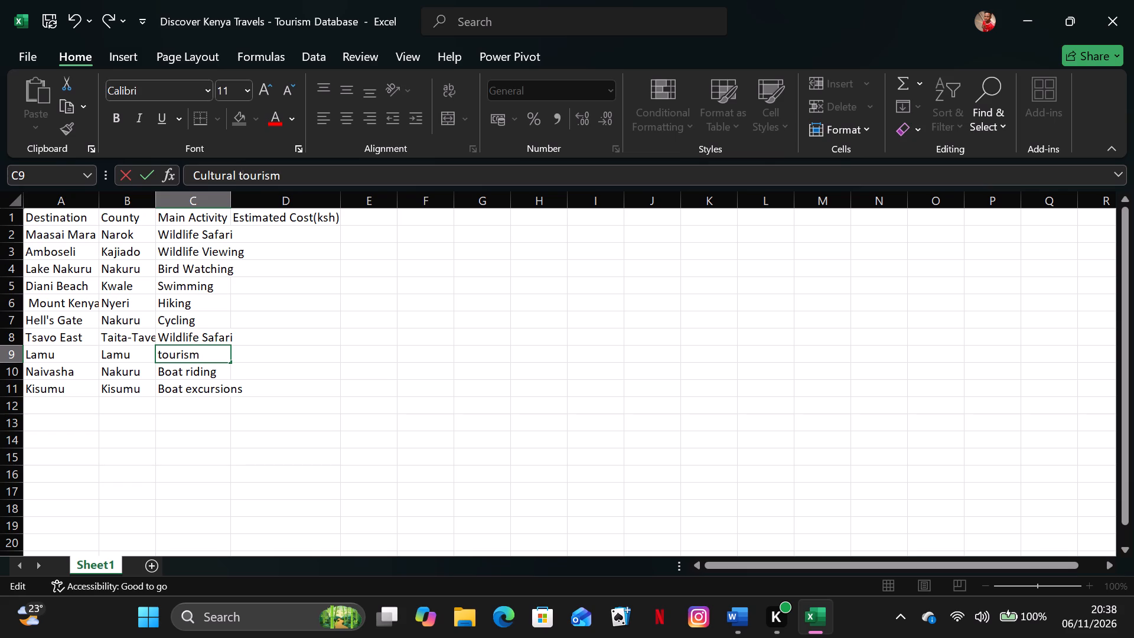
Make the second word of Tsavo East's main activity in C8 lowercase so it reads Wildlife safari.
click(207, 335)
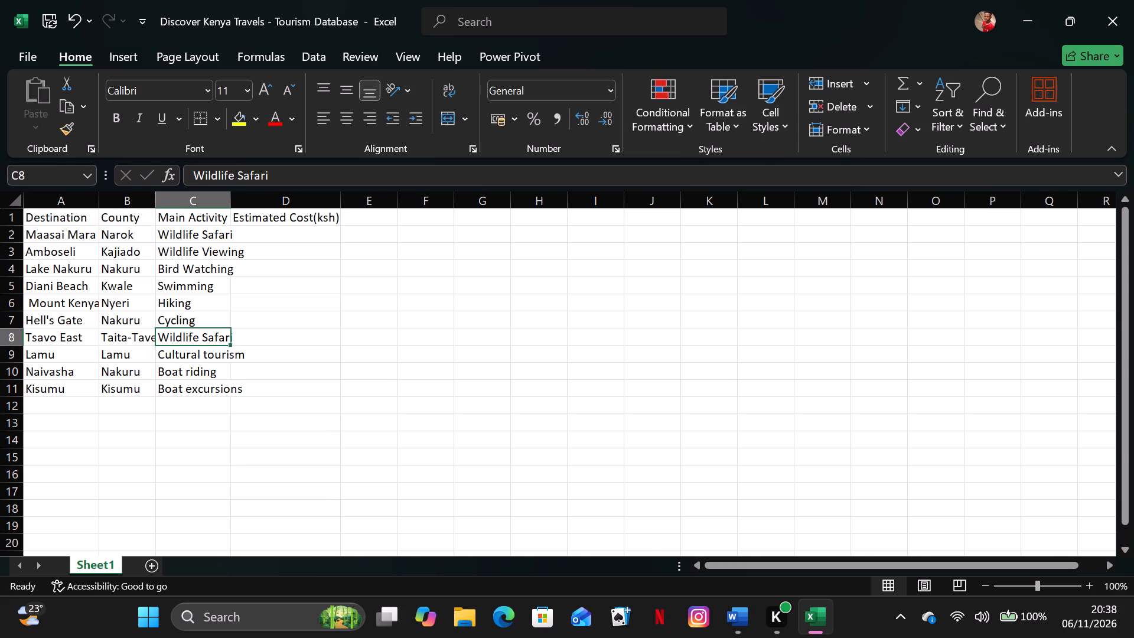
click(207, 335)
click(241, 176)
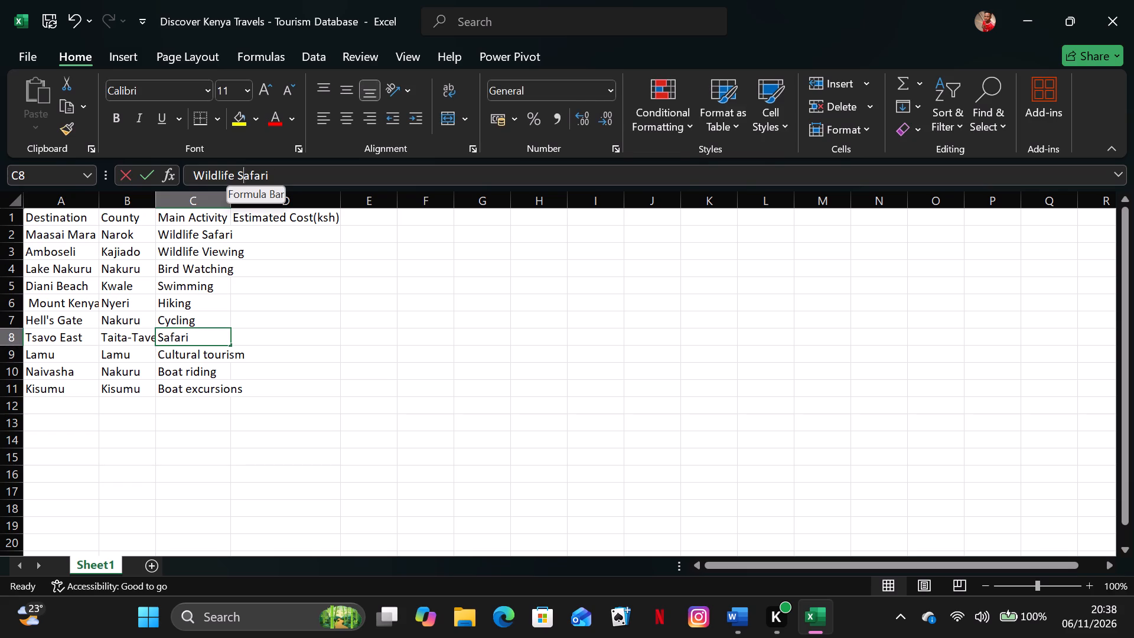
key(BackSpace)
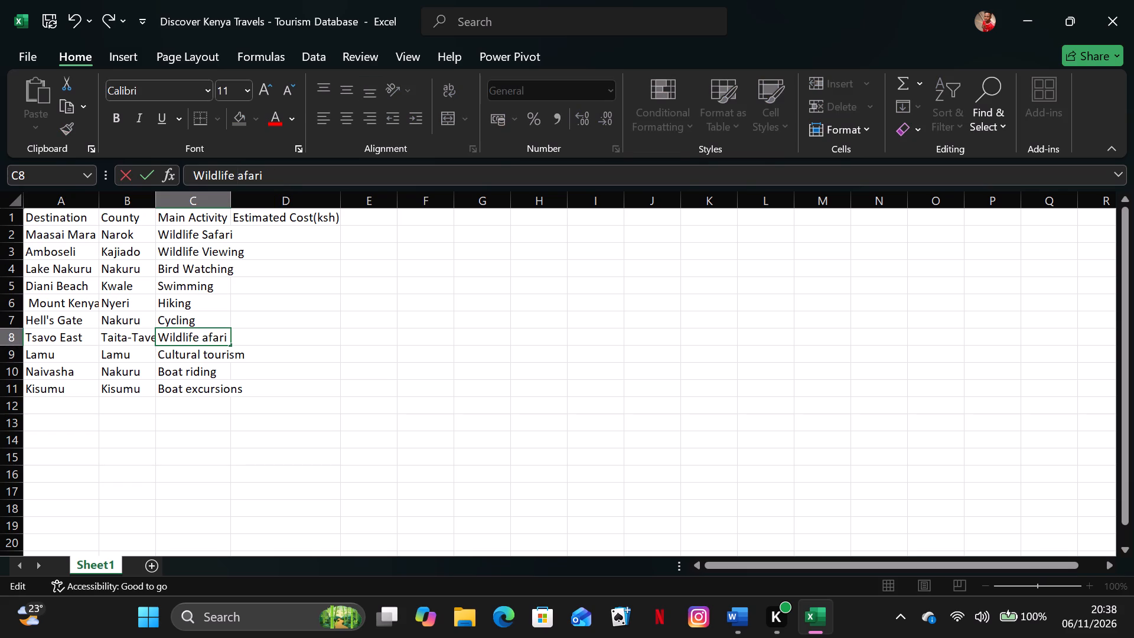
key(s)
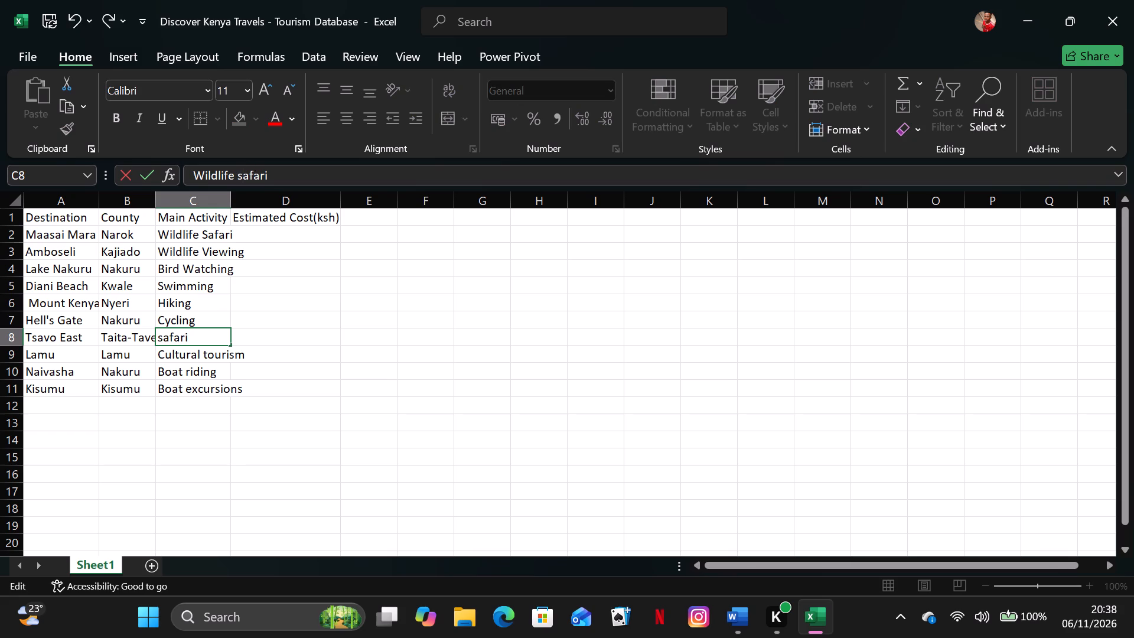
Make the second word of Lake Nakuru's main activity in C4 lowercase so it reads Bird watching.
click(195, 268)
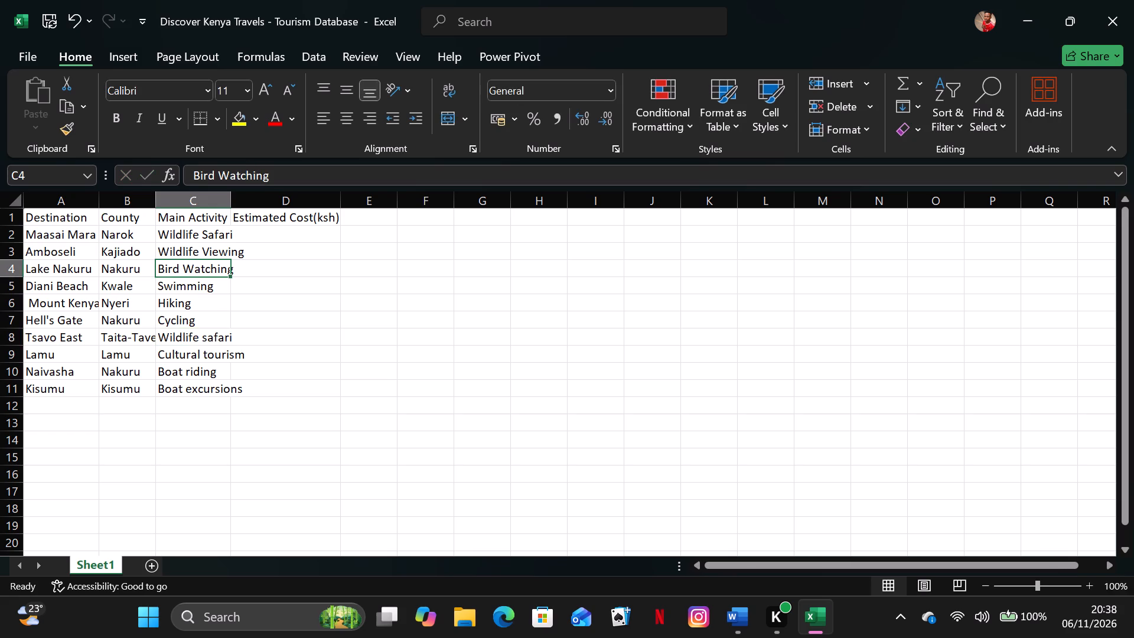
click(231, 175)
key(BackSpace)
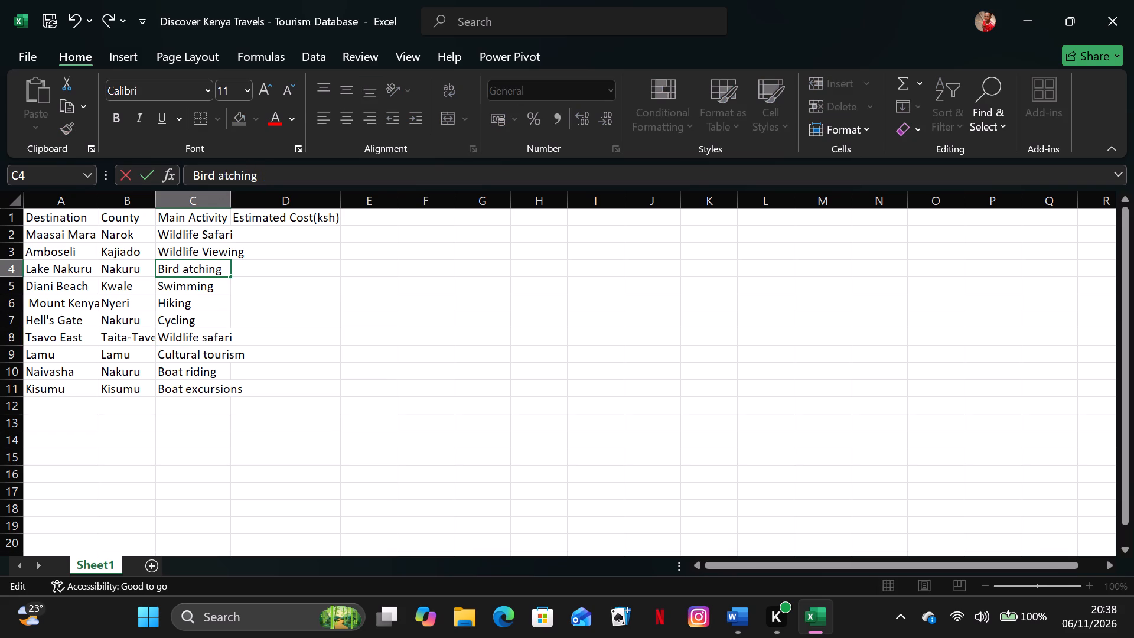
key(w)
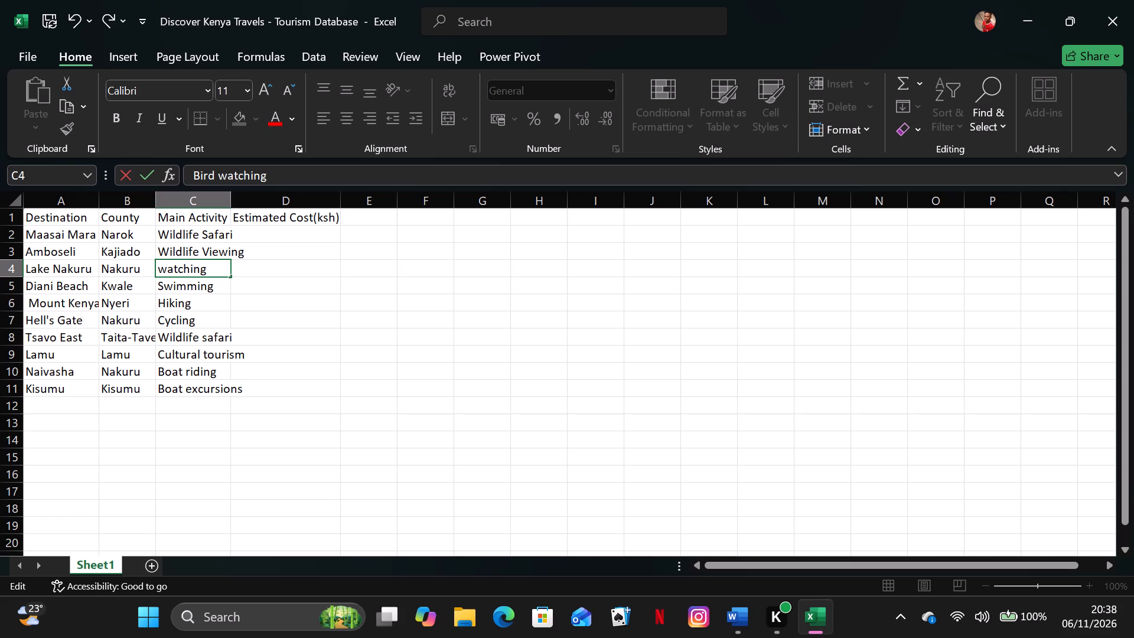
Make the second word of Amboseli's main activity in C3 lowercase so it reads Wildlife viewing.
double_click(196, 253)
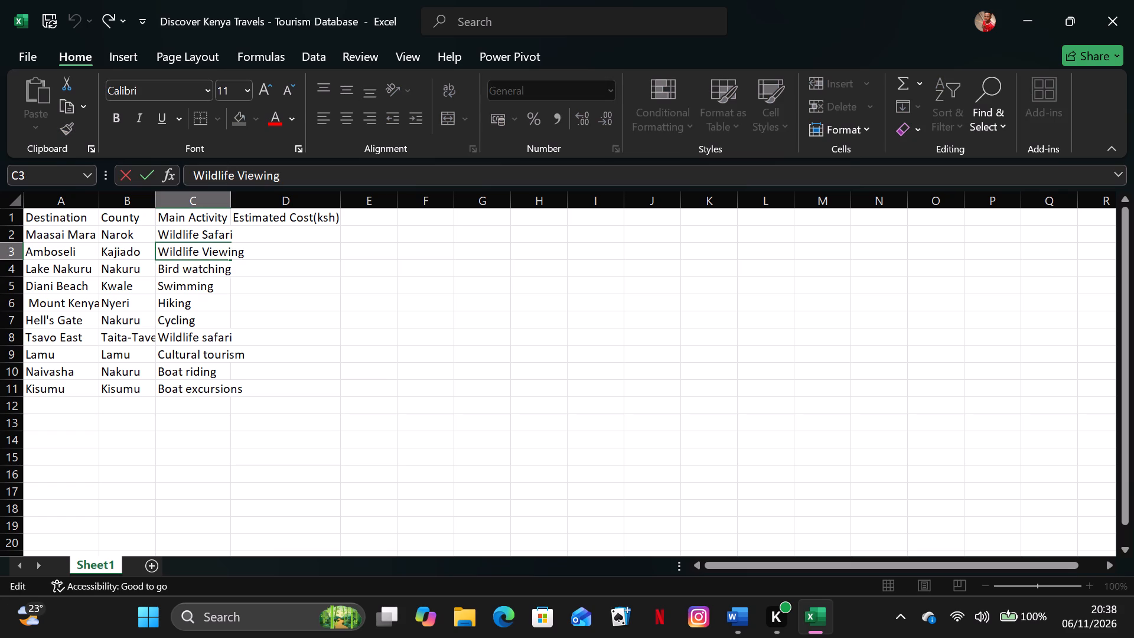
click(242, 174)
key(BackSpace)
key(v)
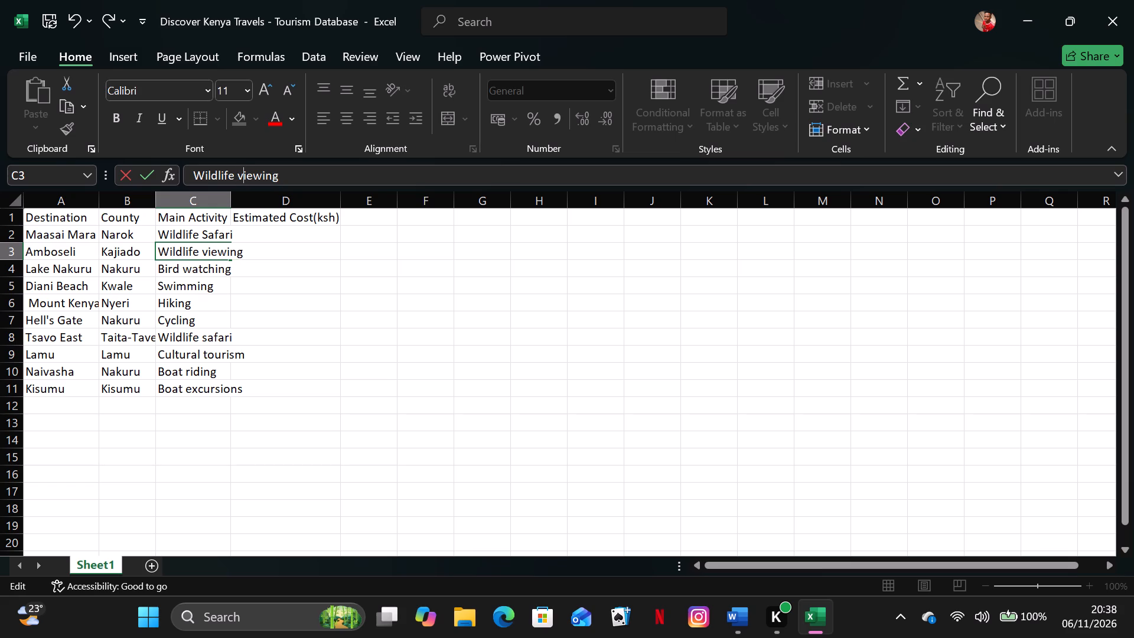
Make the second word of Maasai Mara's main activity in C2 lowercase so it reads Wildlife safari.
click(216, 237)
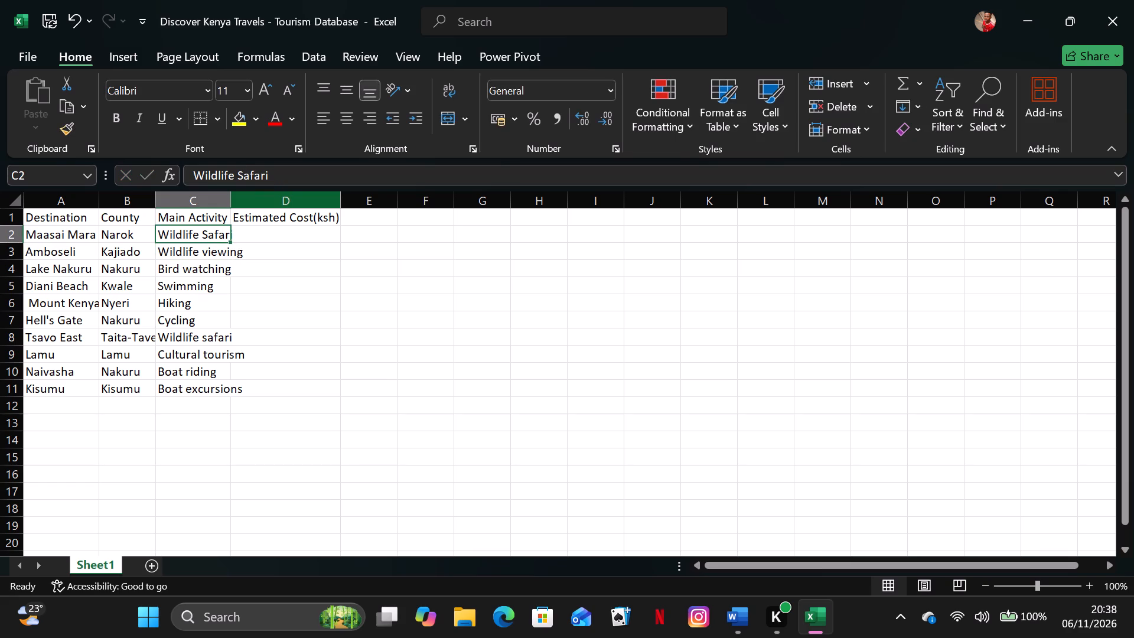
click(246, 178)
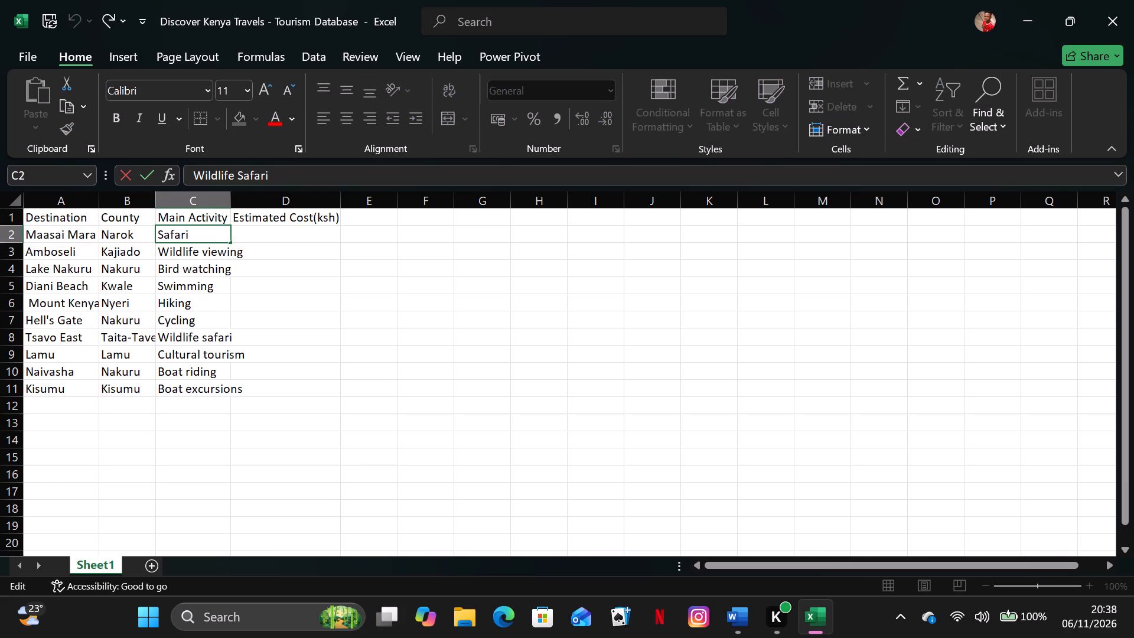
key(BackSpace)
key(s)
key(Return)
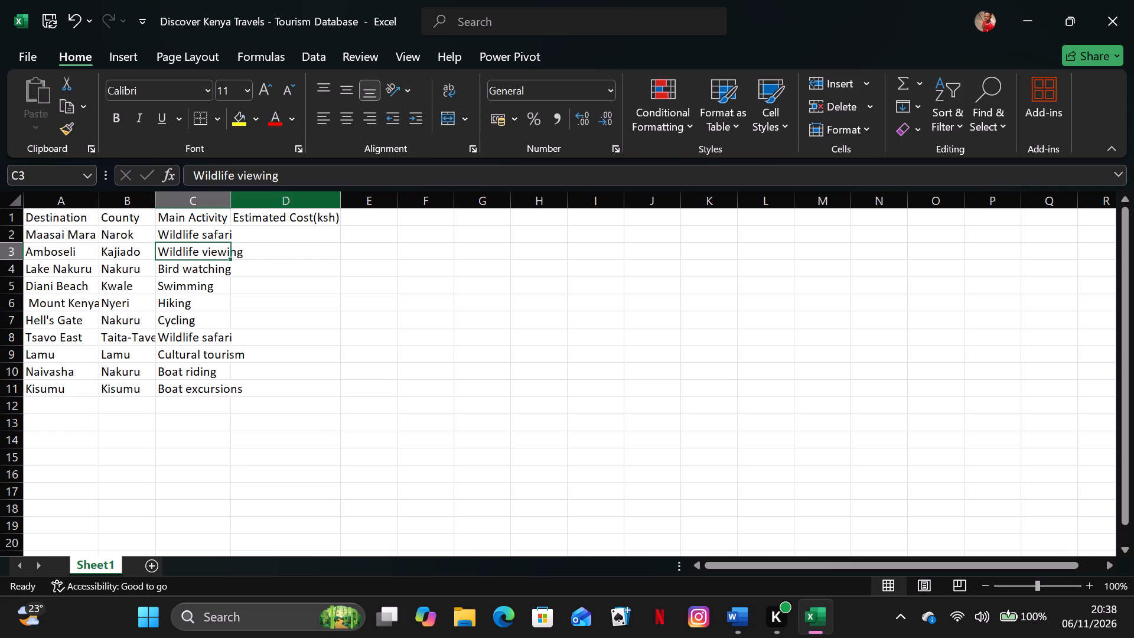
Widen the Main Activity column to about 15.5, and widen the County and Destination columns to fit their entries.
drag(229, 197, 259, 201)
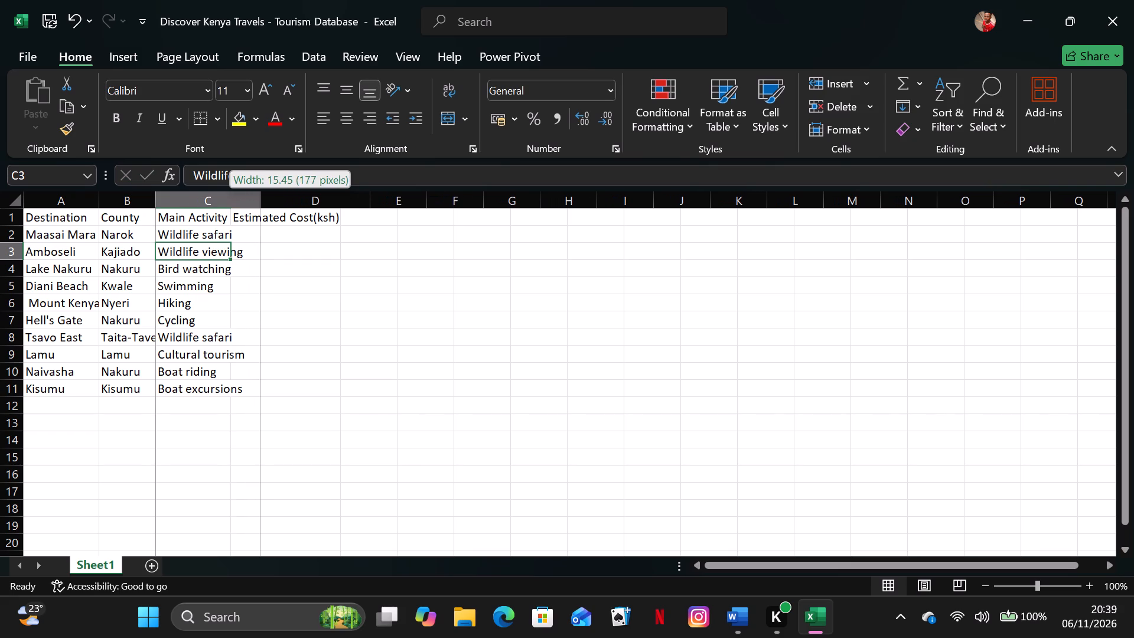
drag(259, 201, 259, 201)
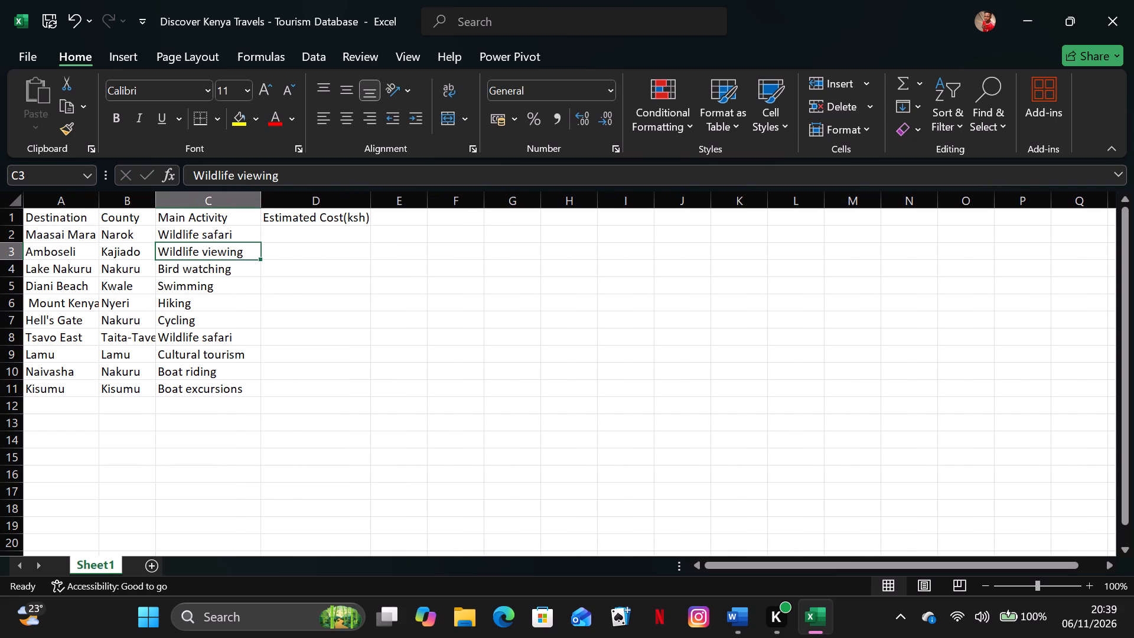
drag(149, 206, 188, 206)
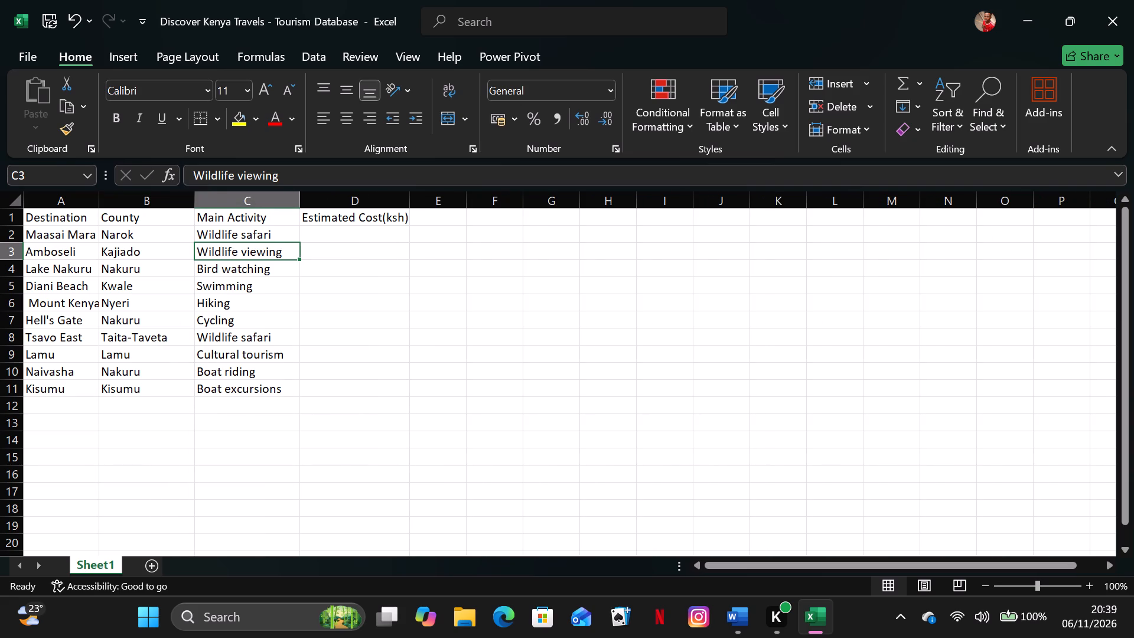
drag(97, 203, 146, 203)
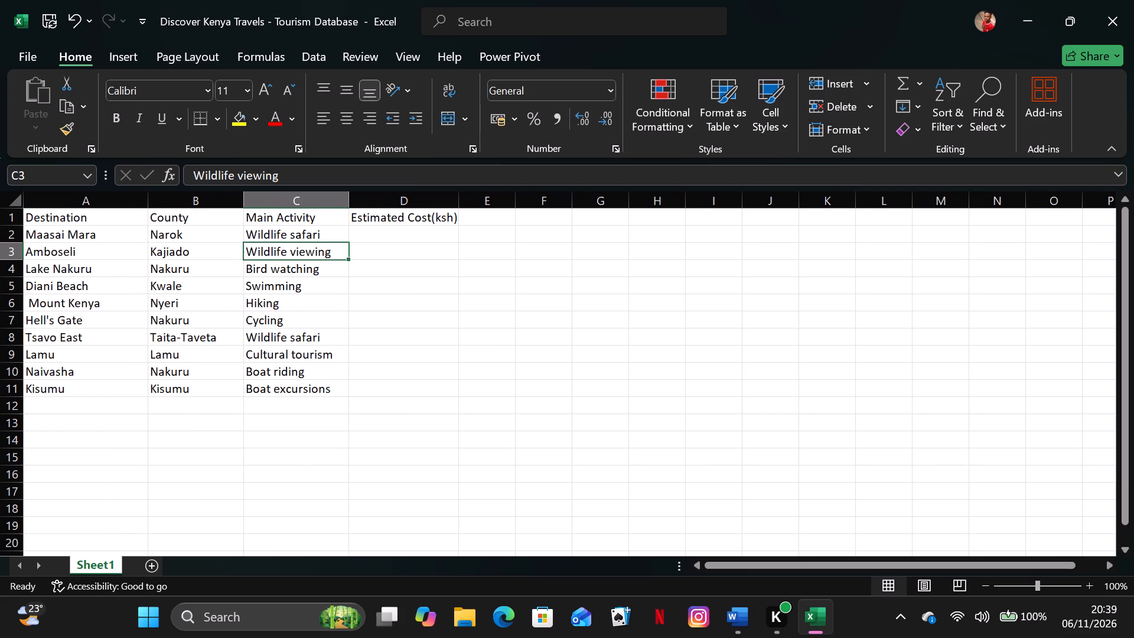
Enter the estimated costs 15000 for Maasai Mara in D2 and 10,000 for Amboseli in D3.
click(381, 241)
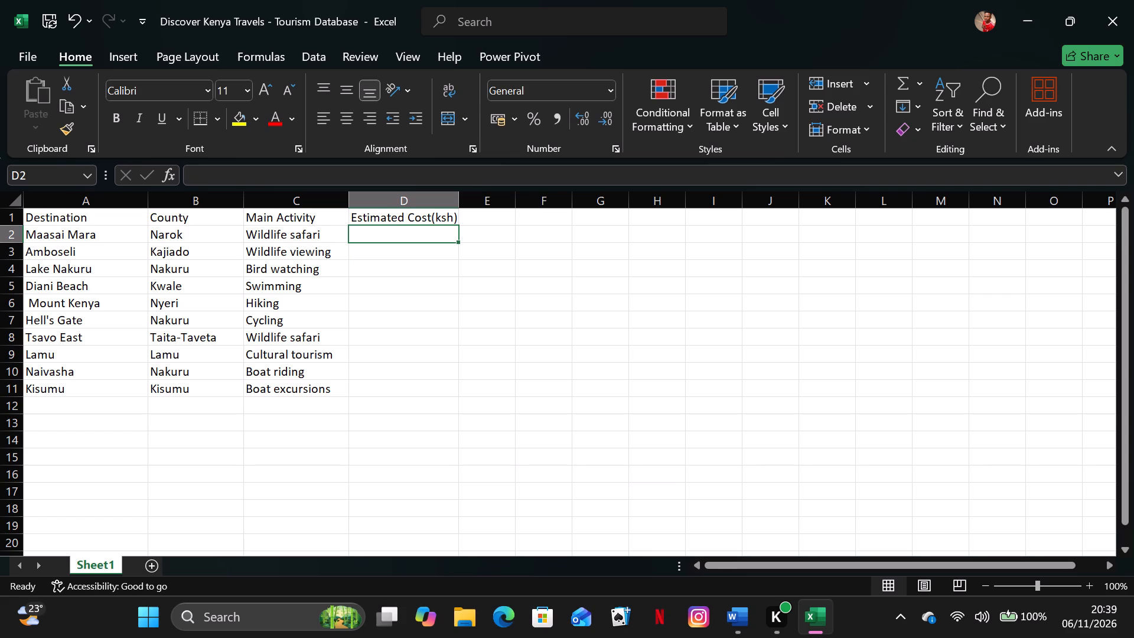
text(15)
text(000)
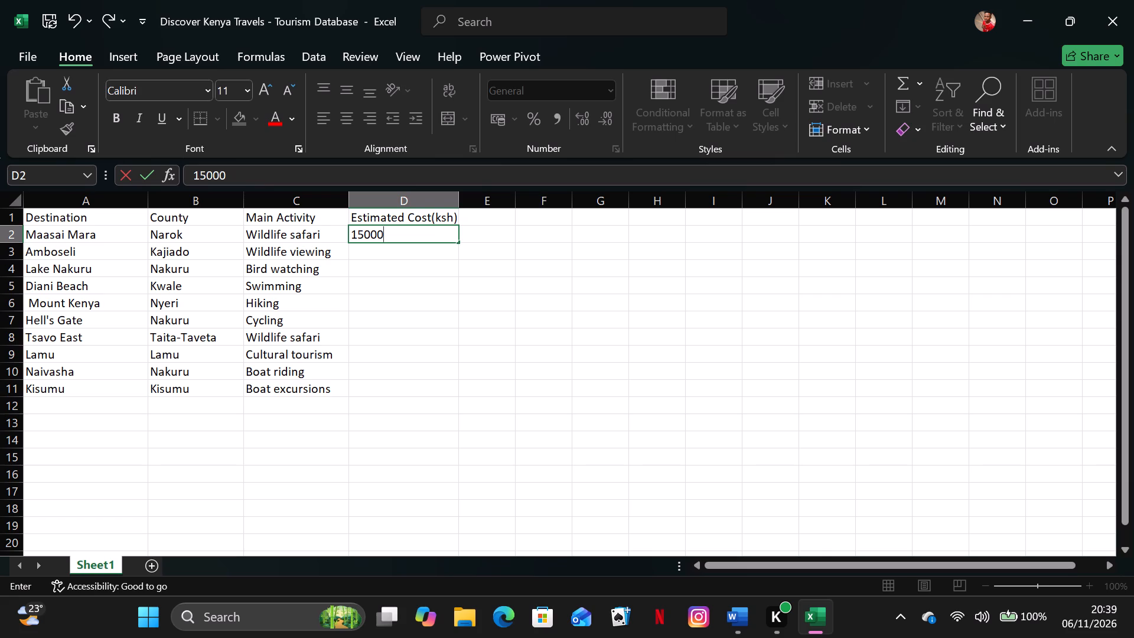
key(Return)
key(1)
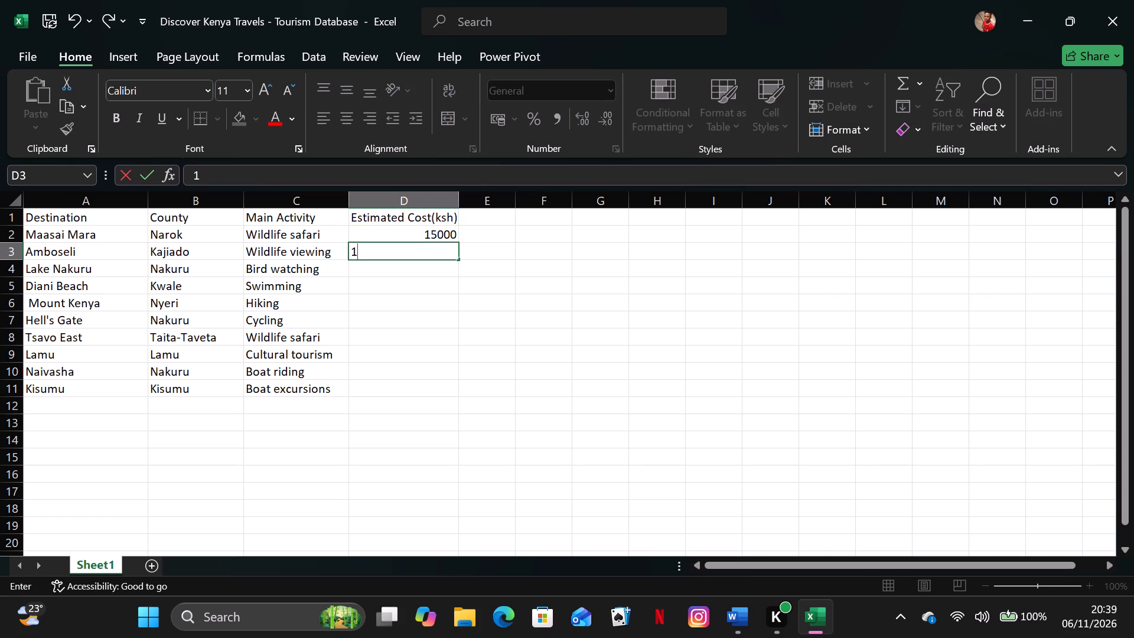
text(0,)
text(000)
key(Return)
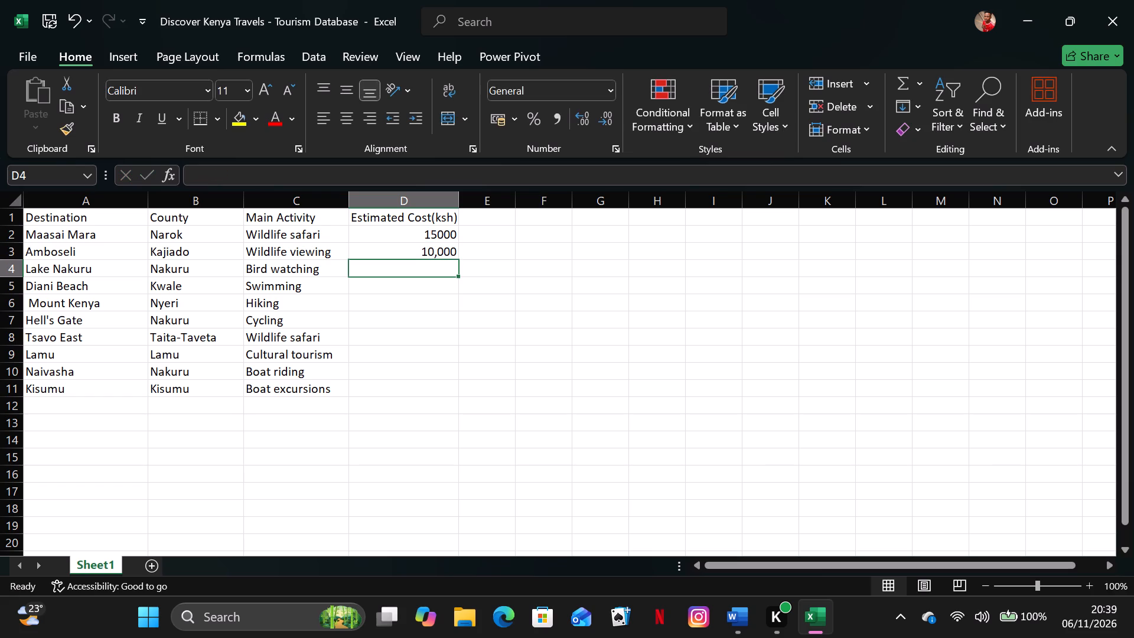
Add a thousands comma to Maasai Mara's estimated cost in D2 so it reads 15,000.
click(440, 233)
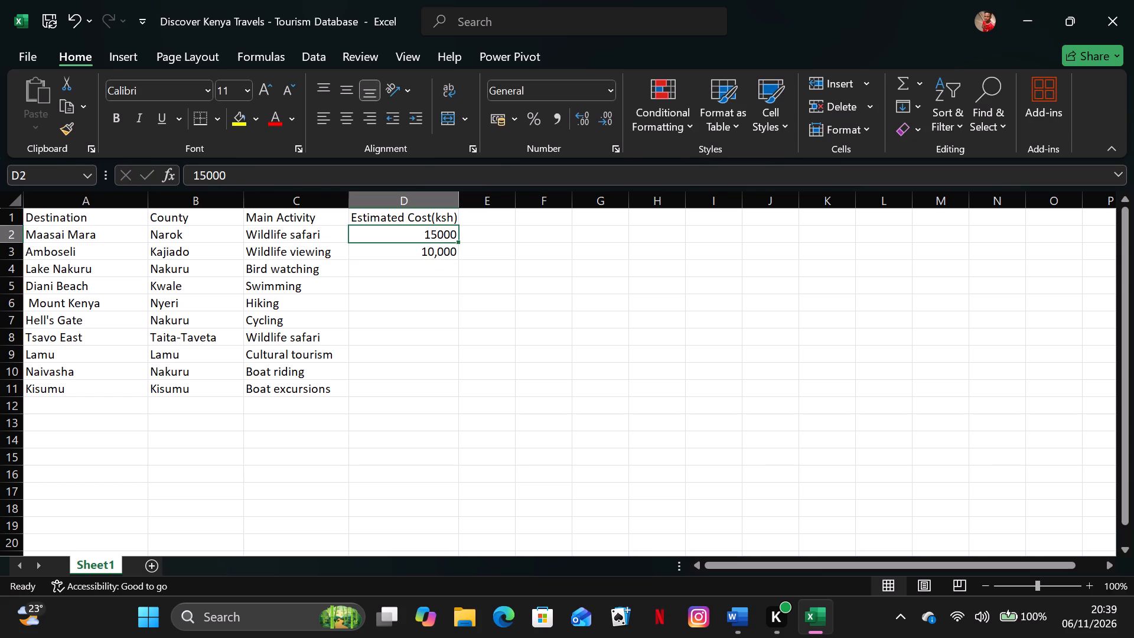
click(207, 173)
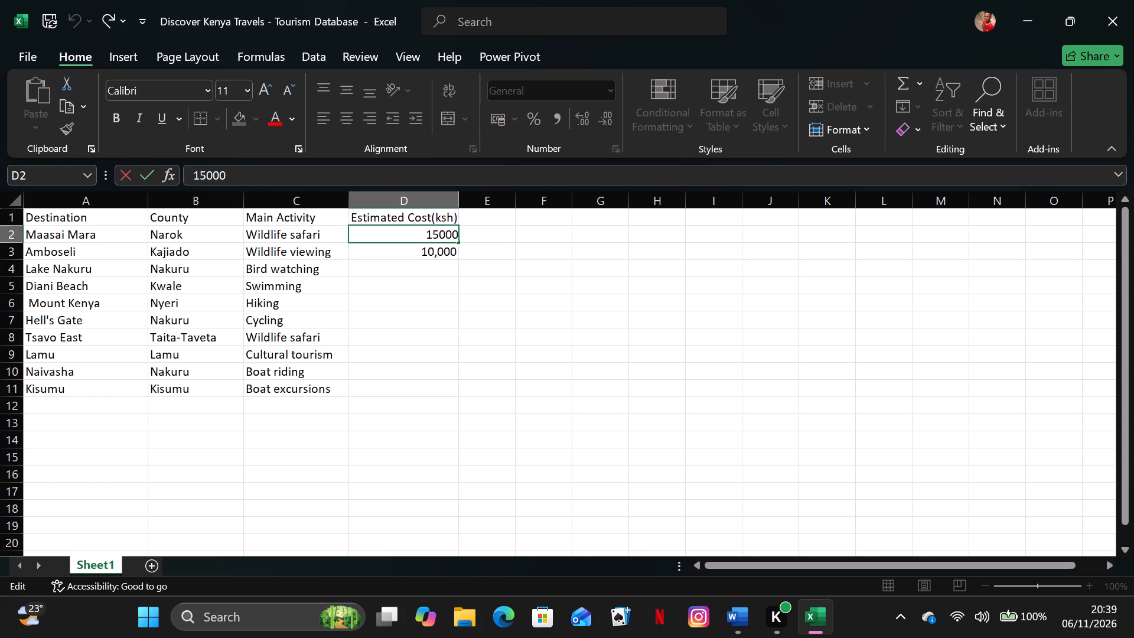
key(comma)
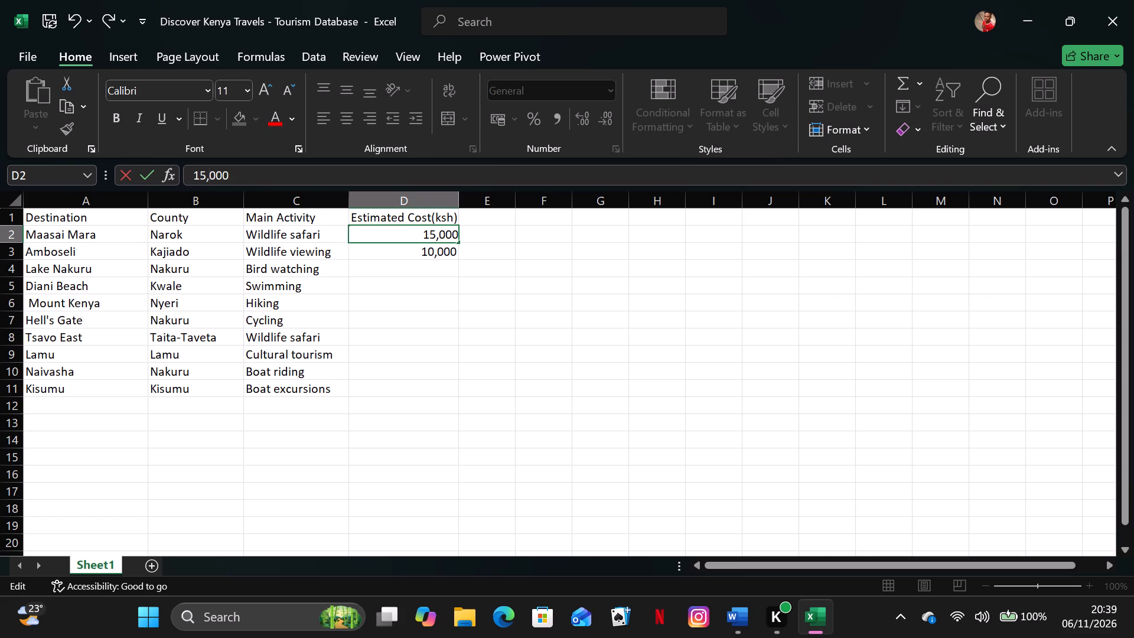
Enter estimated costs in D4 to D6: 8,000 for Lake Nakuru, 12,000 for Diani Beach and 9,000 for Mount Kenya.
click(376, 266)
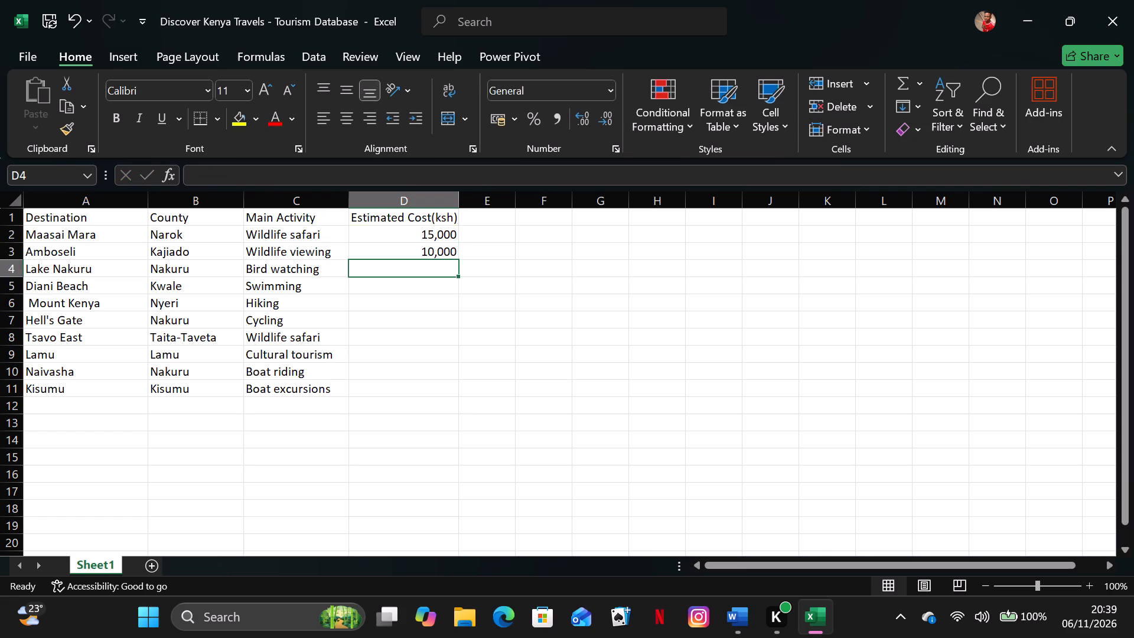
key(8)
text(,000)
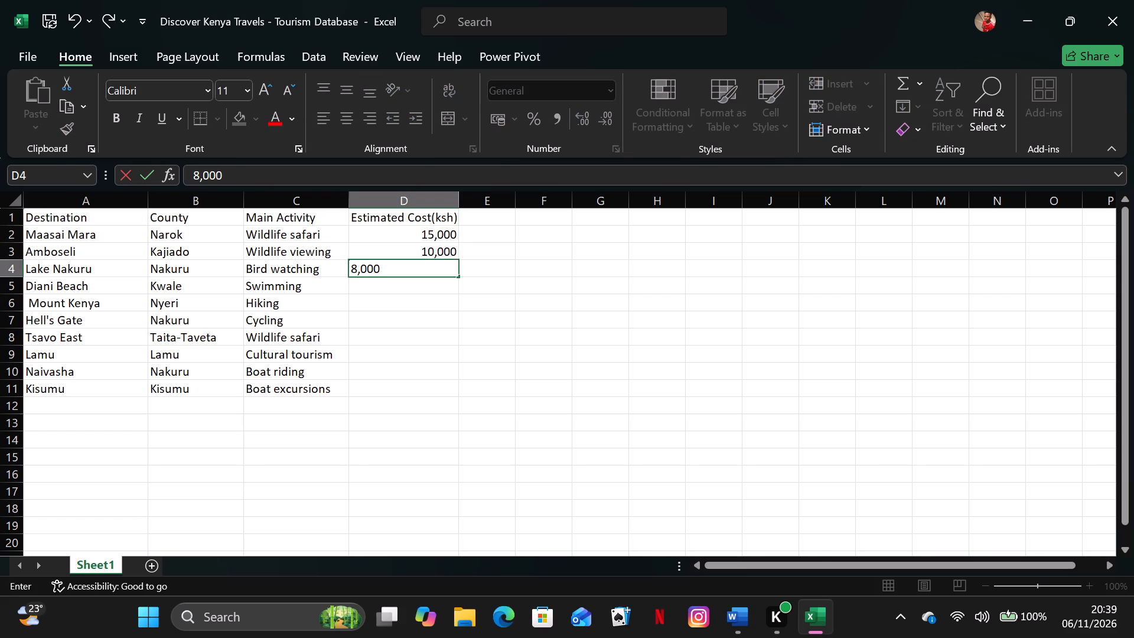
key(Return)
text(12)
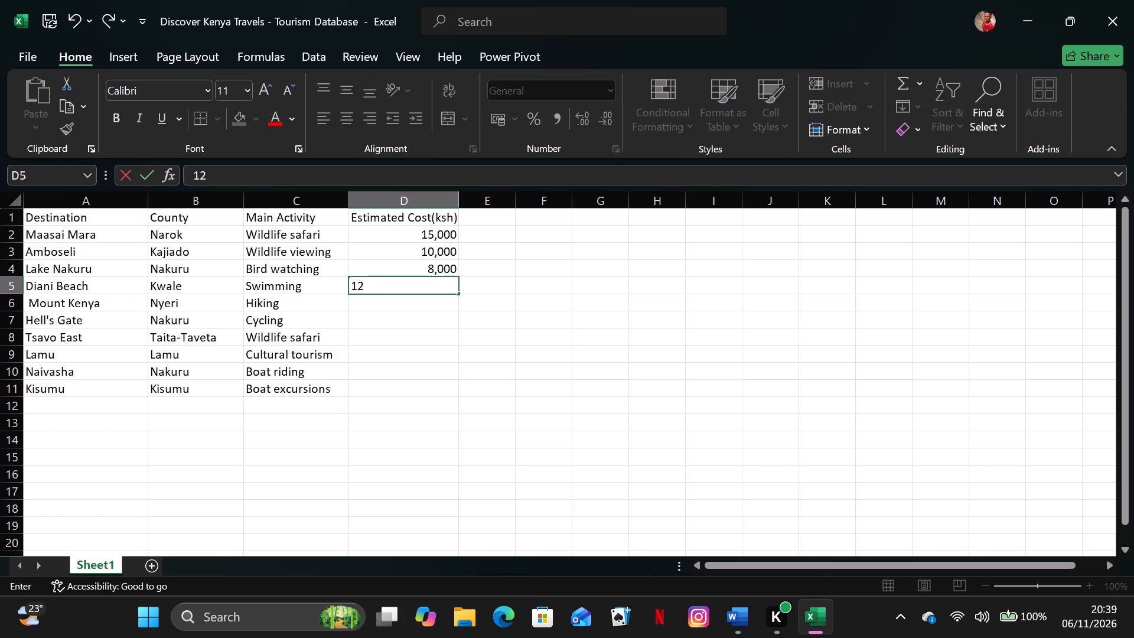
key(comma)
text(00)
key(0)
key(Return)
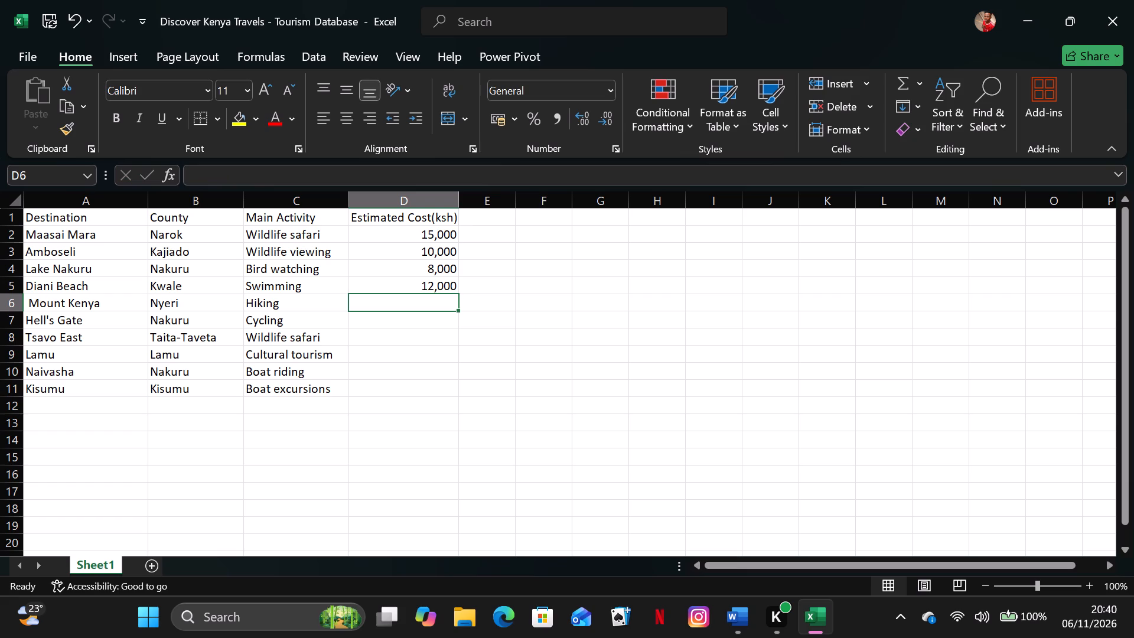
key(9)
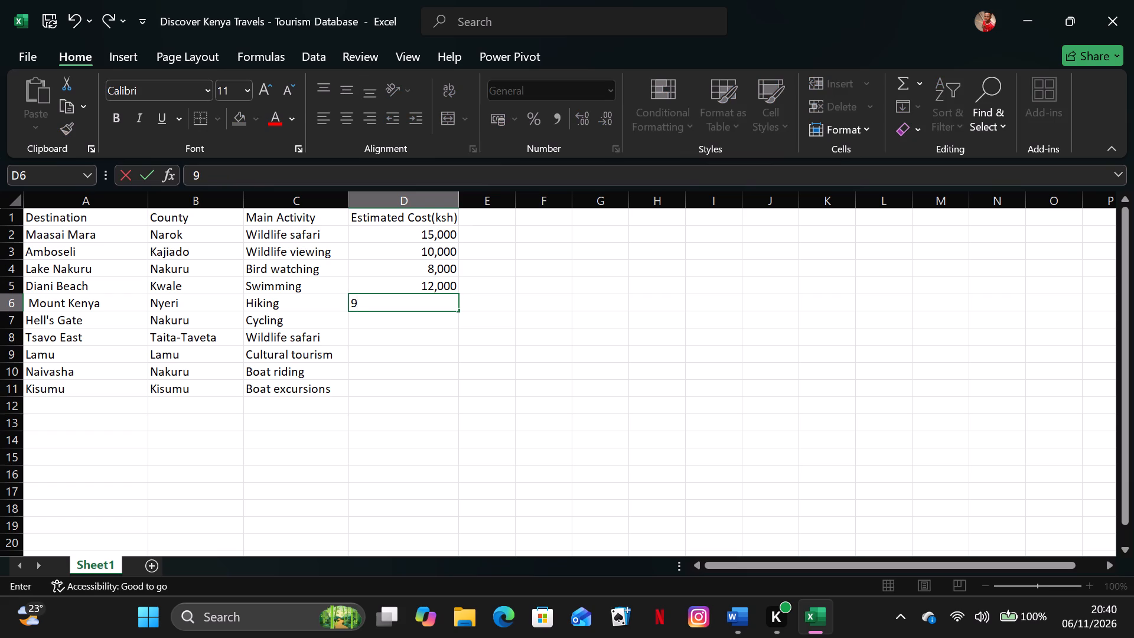
text(,000)
key(Return)
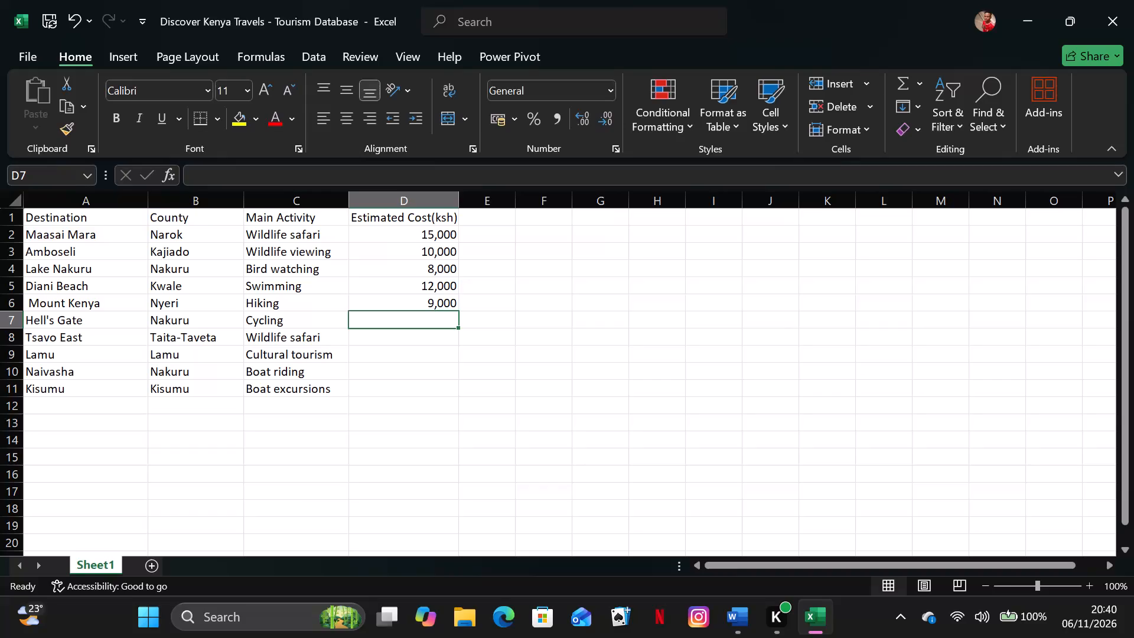
Enter estimated costs in D7 to D10: 5,000 for Hell's Gate, 11,000 for Tsavo East, 7,000 for Lamu and 6,000 for Naivasha.
key(5)
key(comma)
text(000)
key(Return)
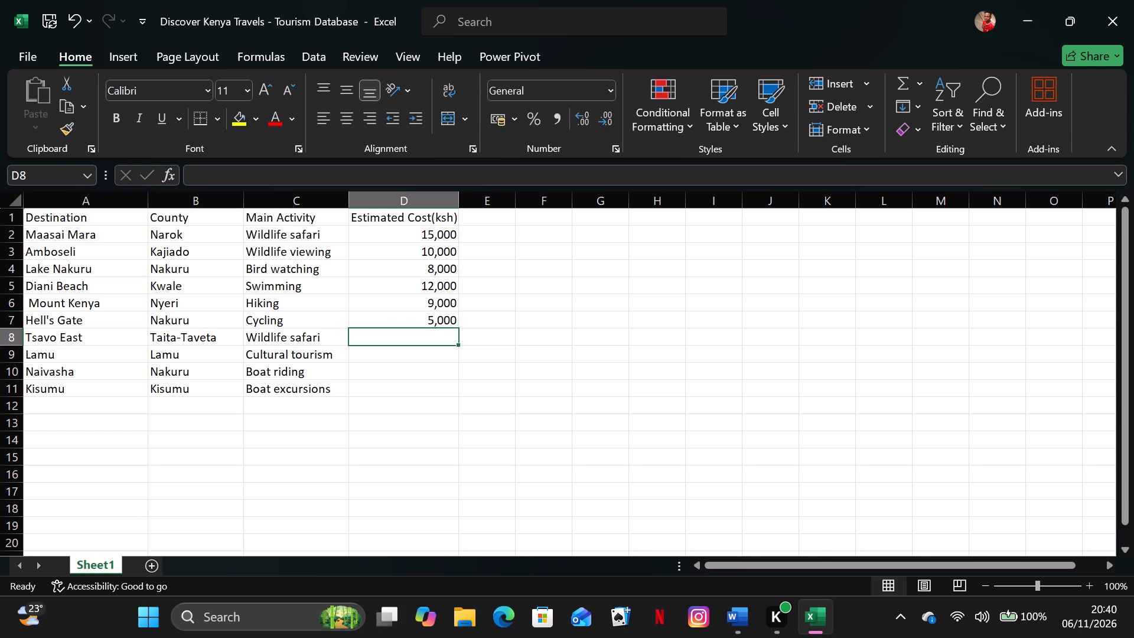
text(11,000)
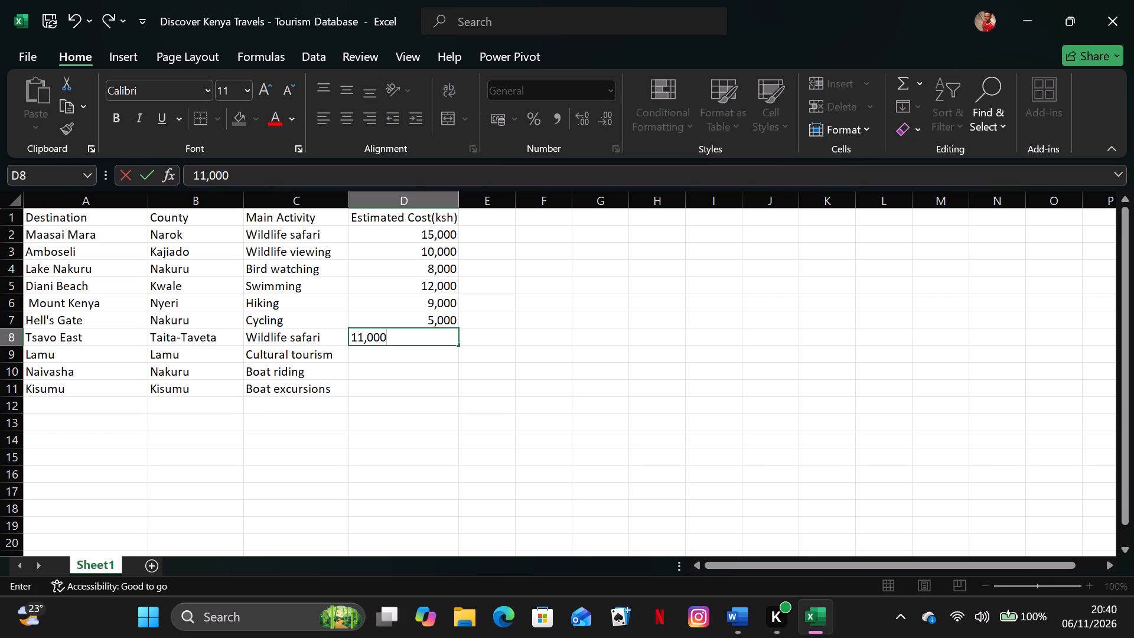
key(Return)
text(7,000)
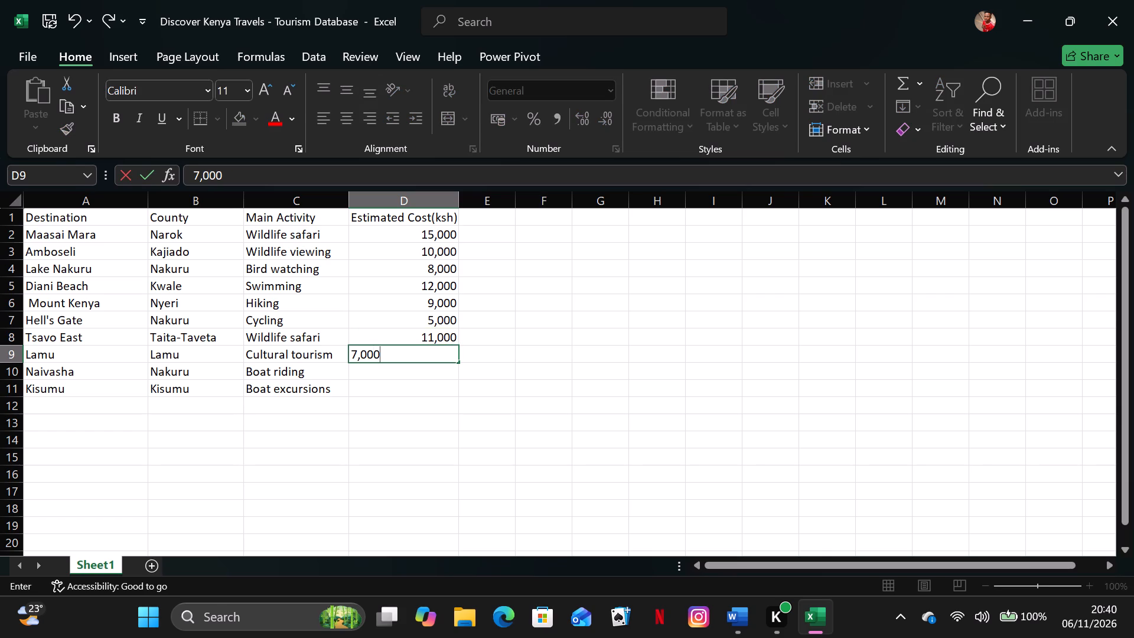
key(Return)
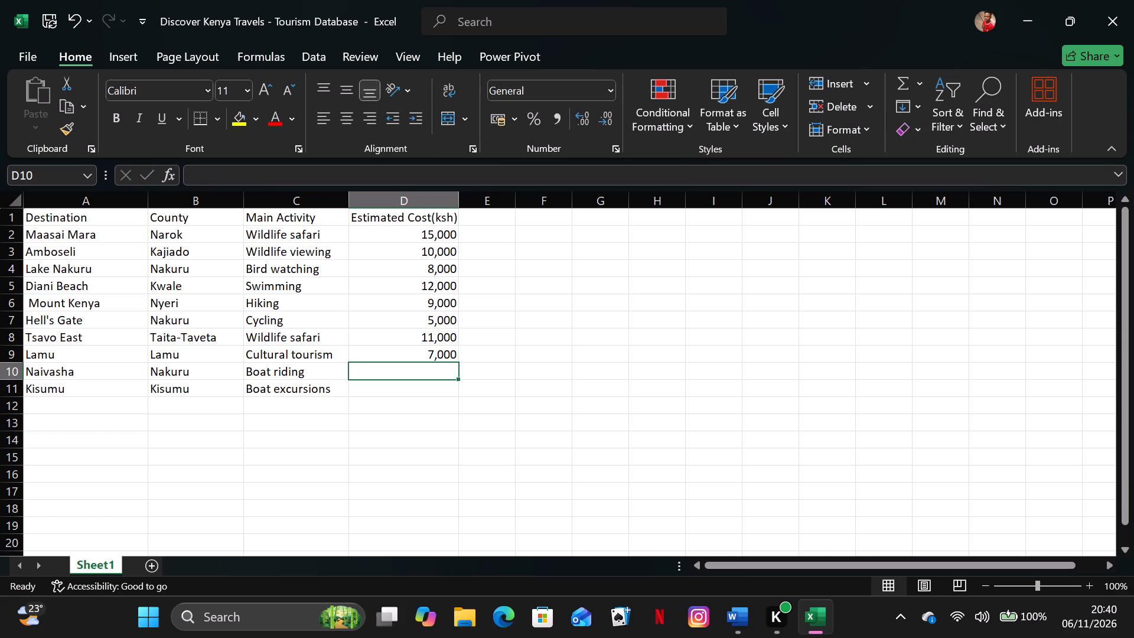
text(6,000)
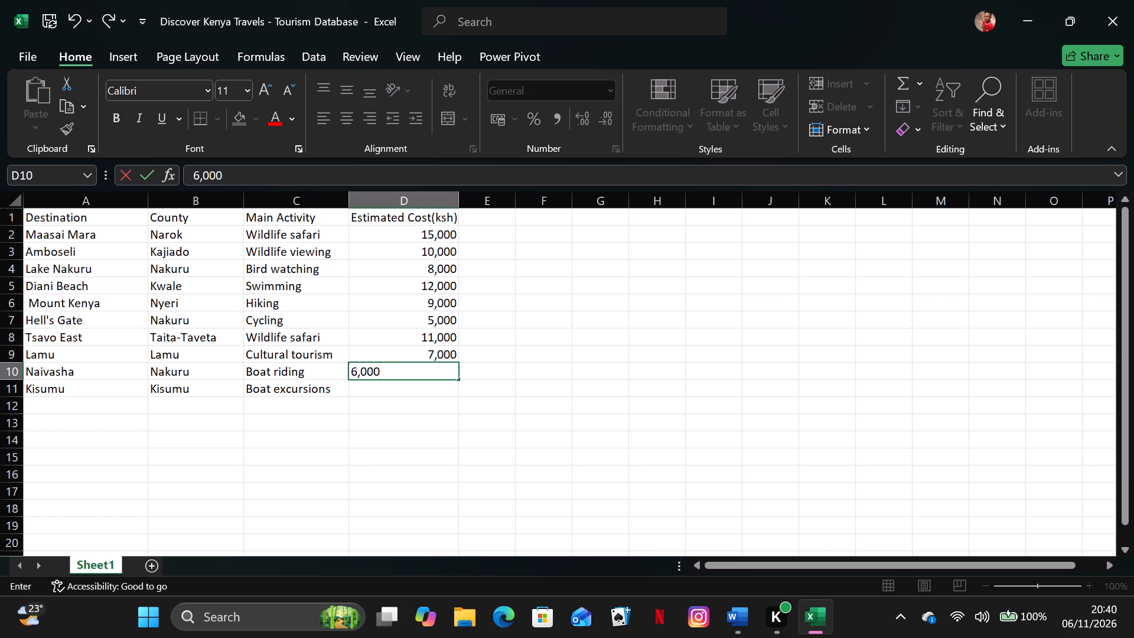
key(Return)
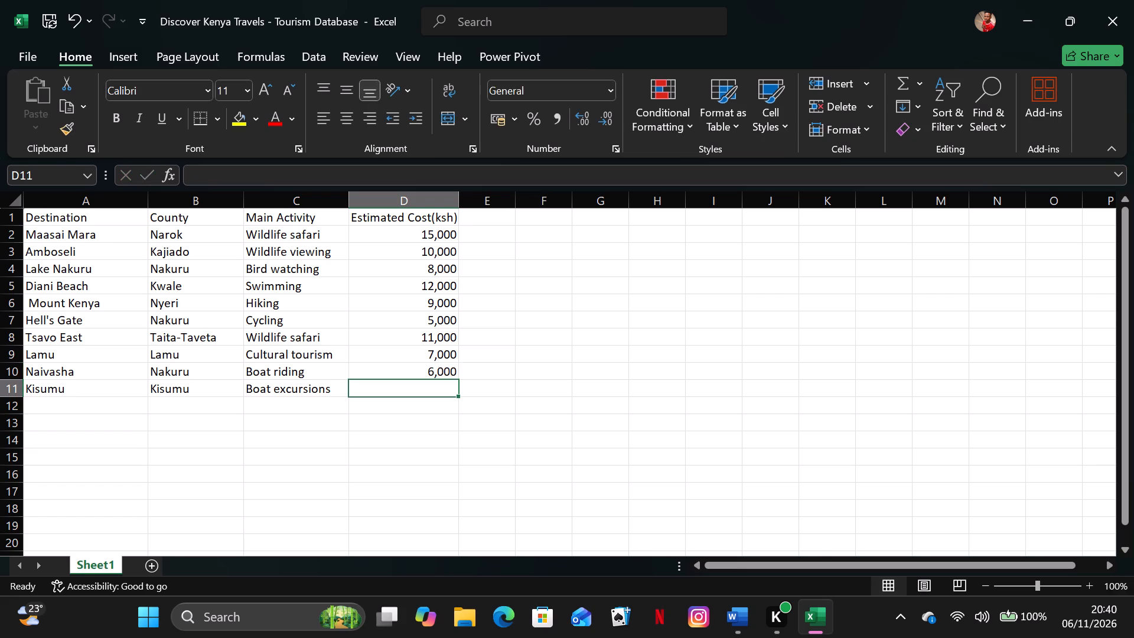
Enter Kisumu's estimated cost of 5,000 in D11.
key(5)
key(period)
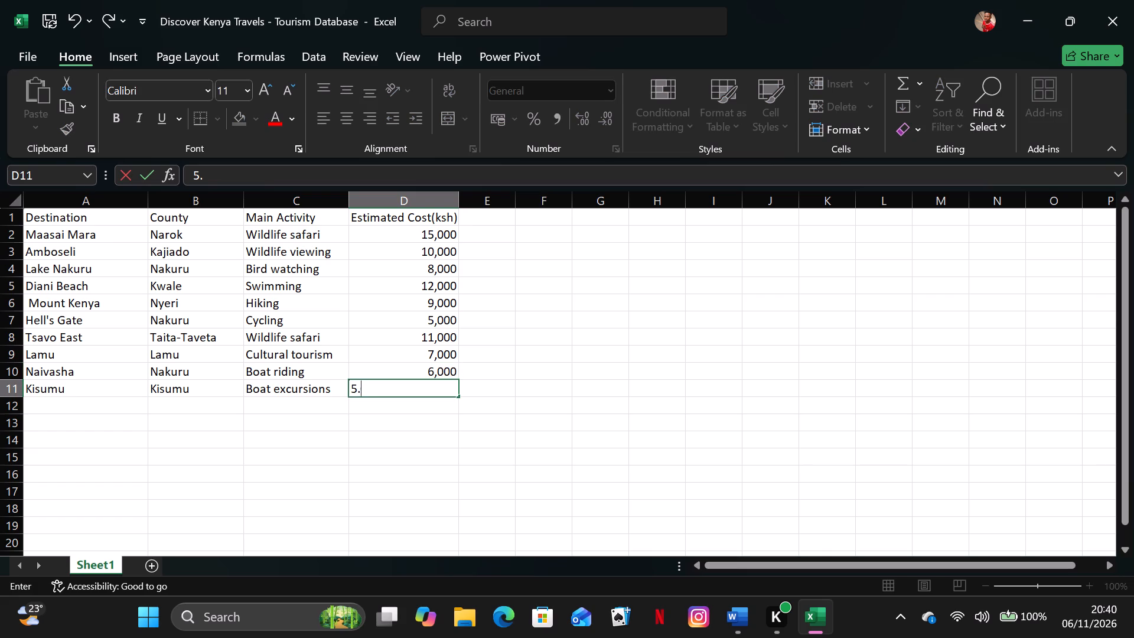
key(BackSpace)
key(comma)
text(000)
key(Return)
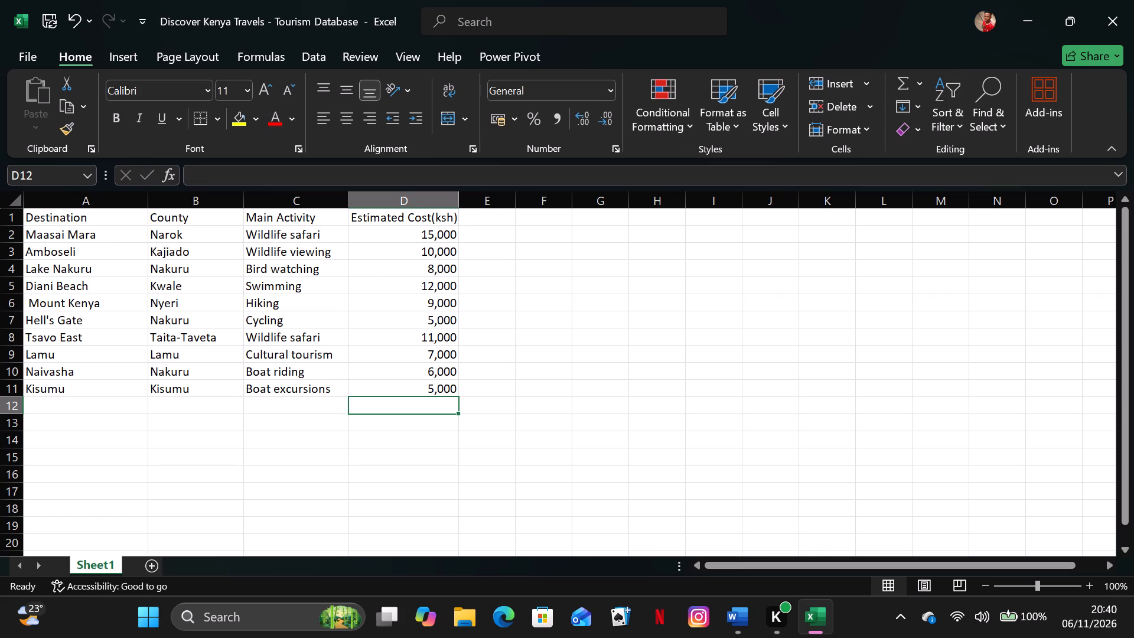
Format the empty cell D12 below the cost column with font size 12 and the Times New Roman font.
click(208, 90)
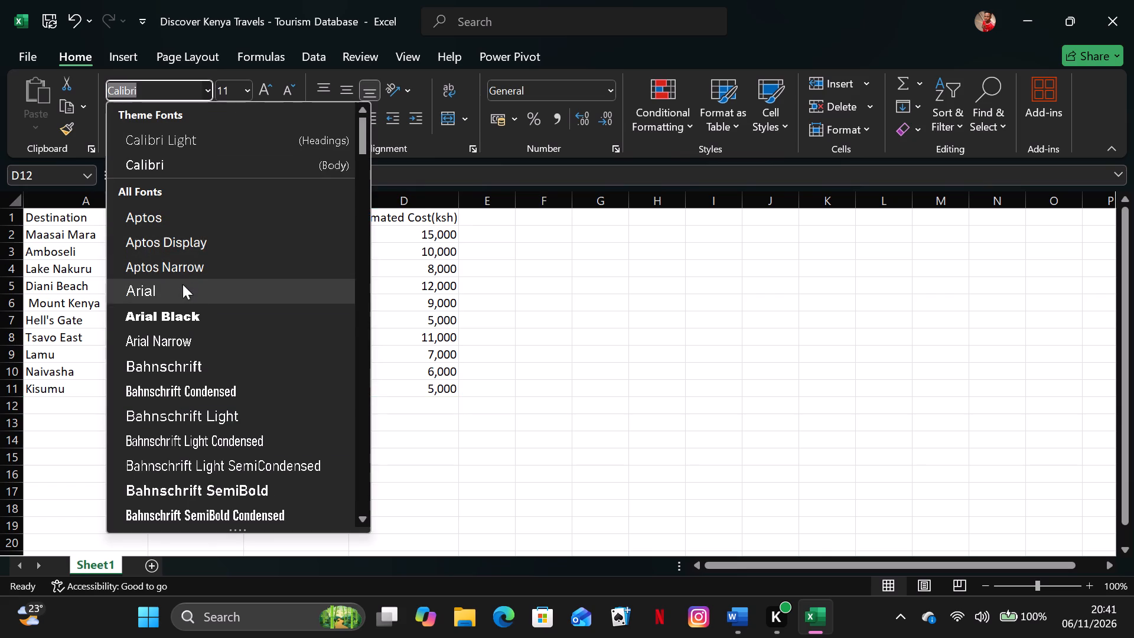
click(168, 89)
click(168, 89)
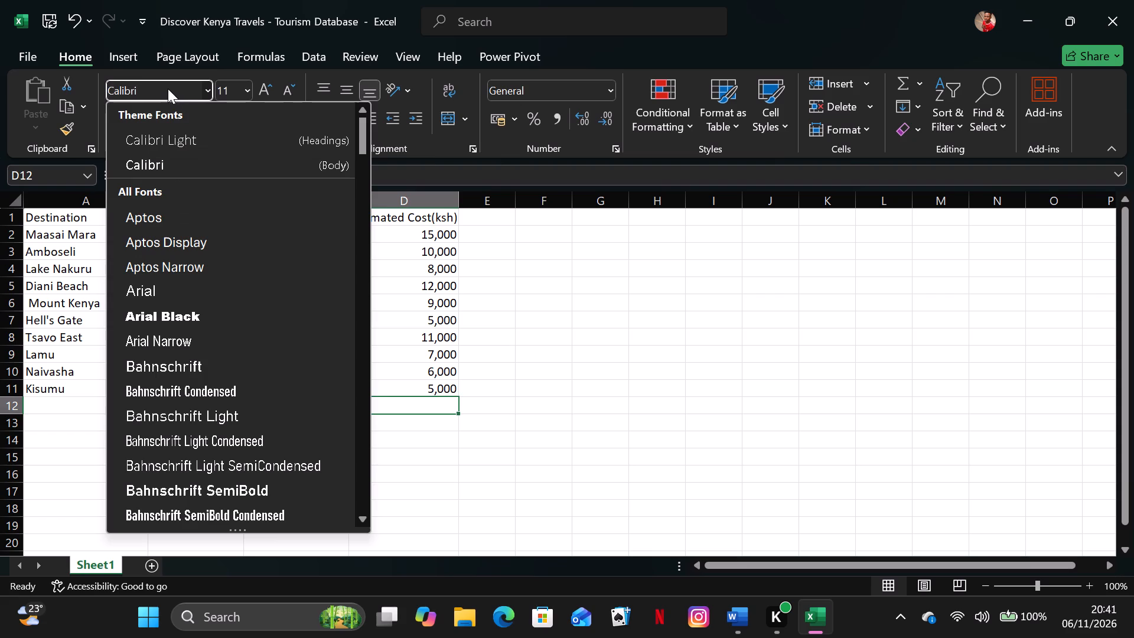
double_click(168, 89)
drag(157, 87, 200, 85)
drag(200, 85, 246, 85)
click(246, 85)
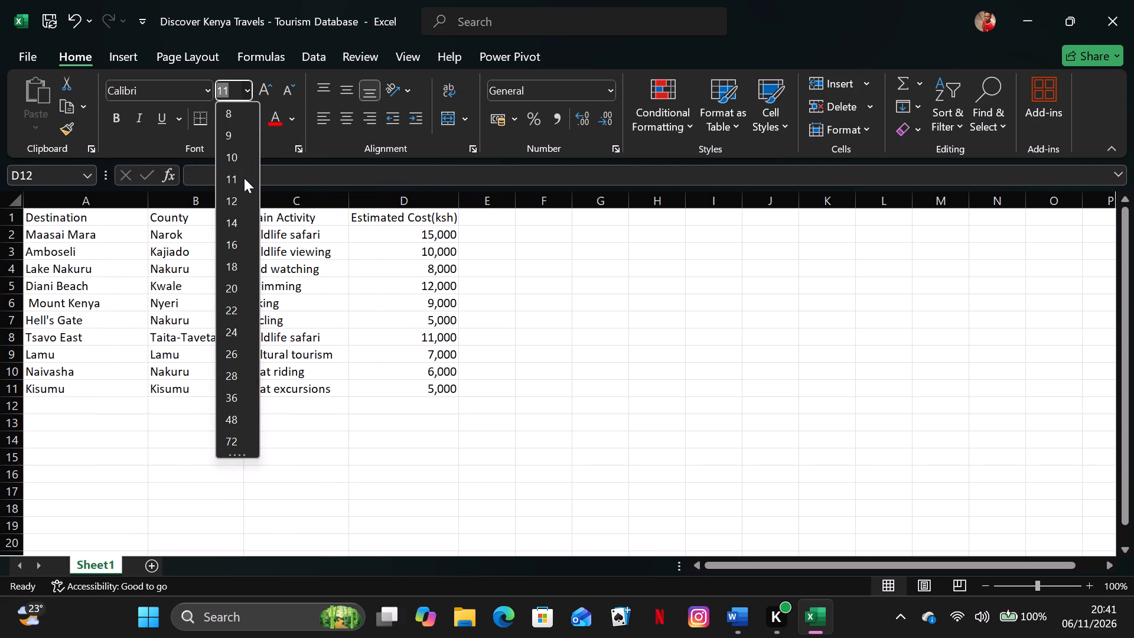
click(240, 195)
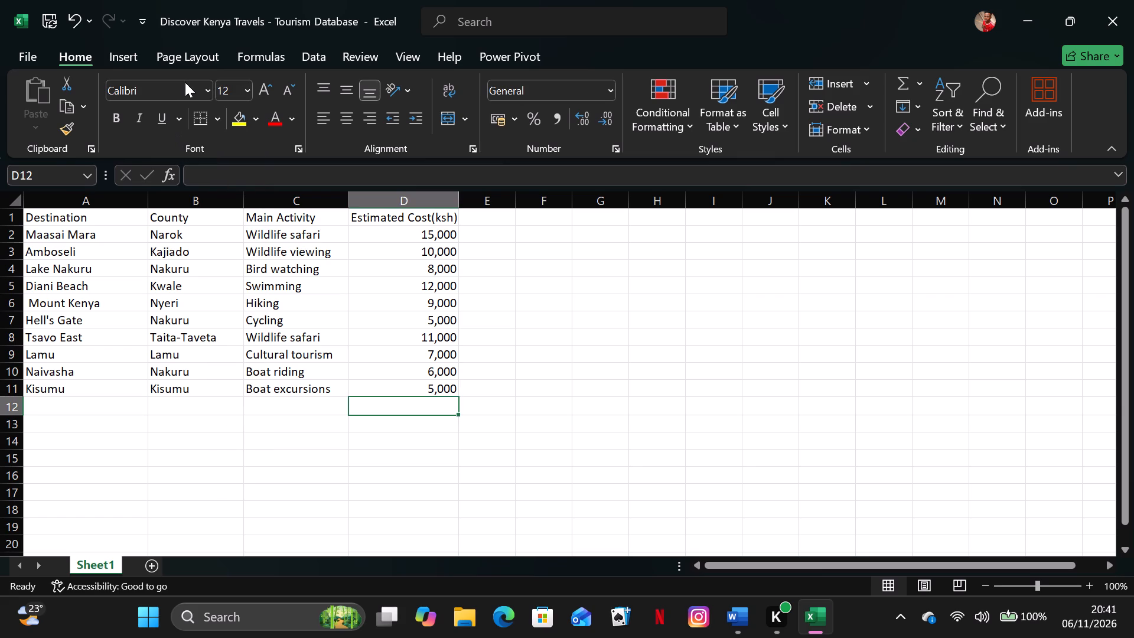
click(204, 84)
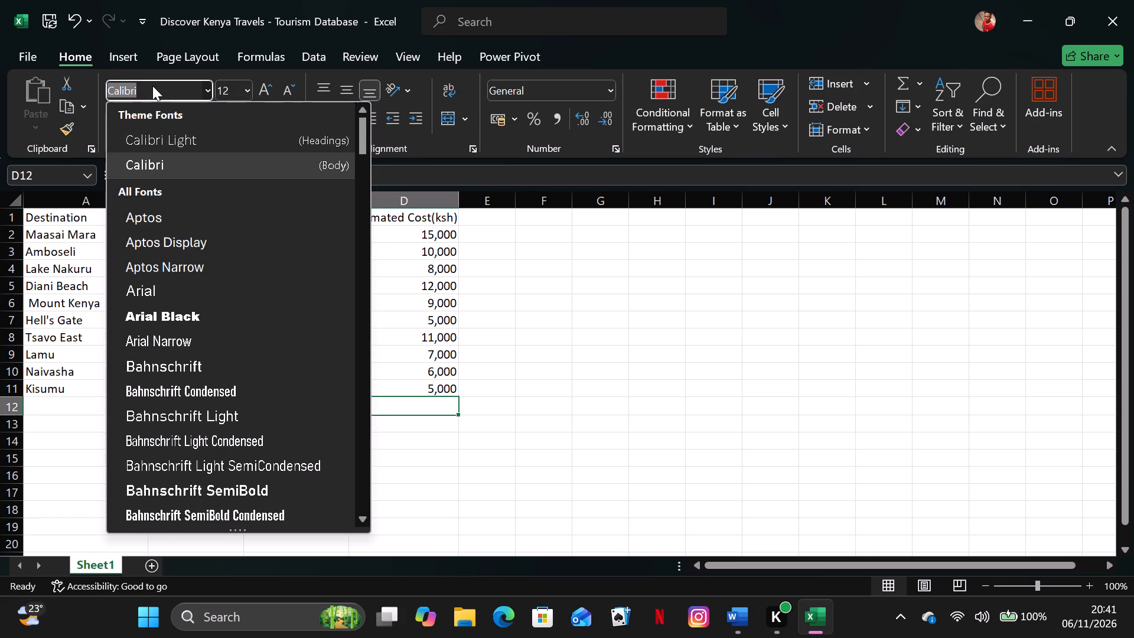
text(ti)
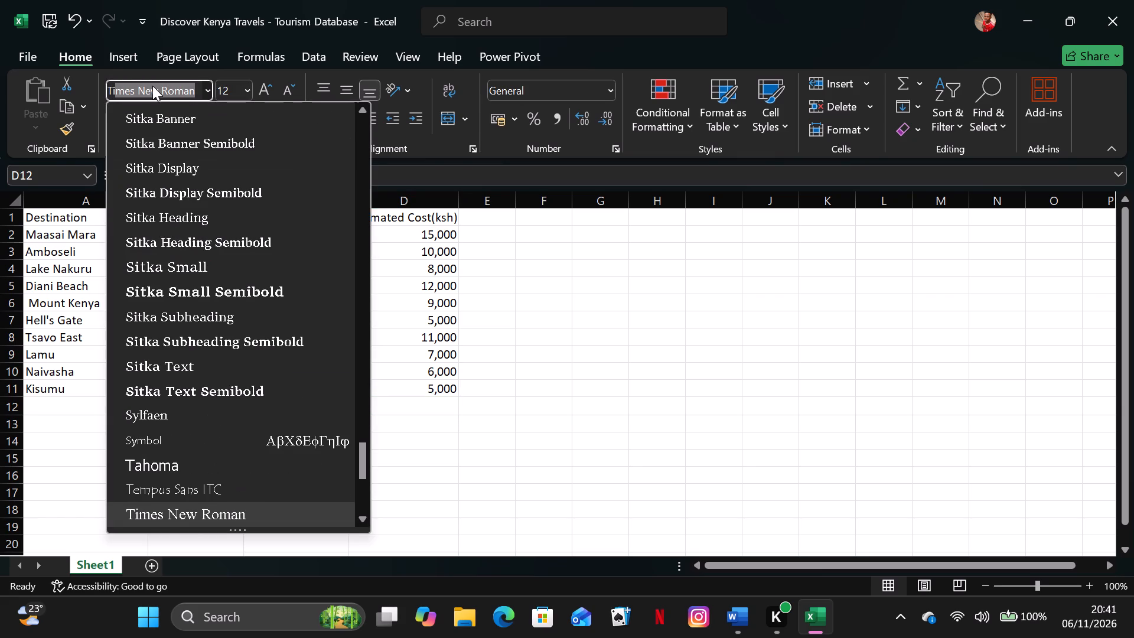
click(152, 86)
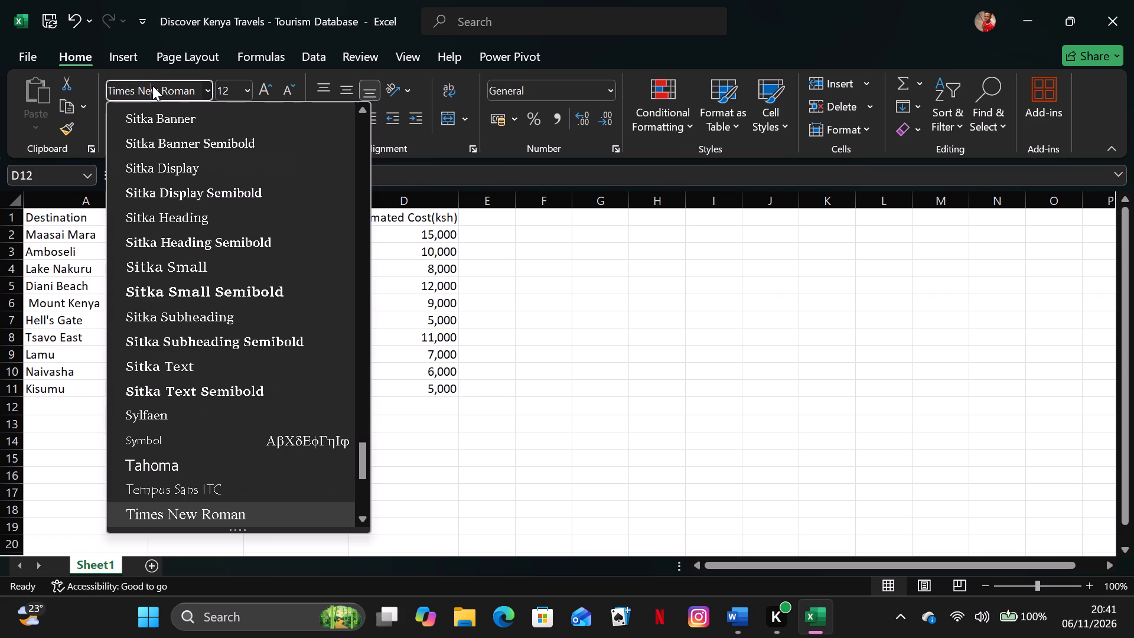
click(207, 89)
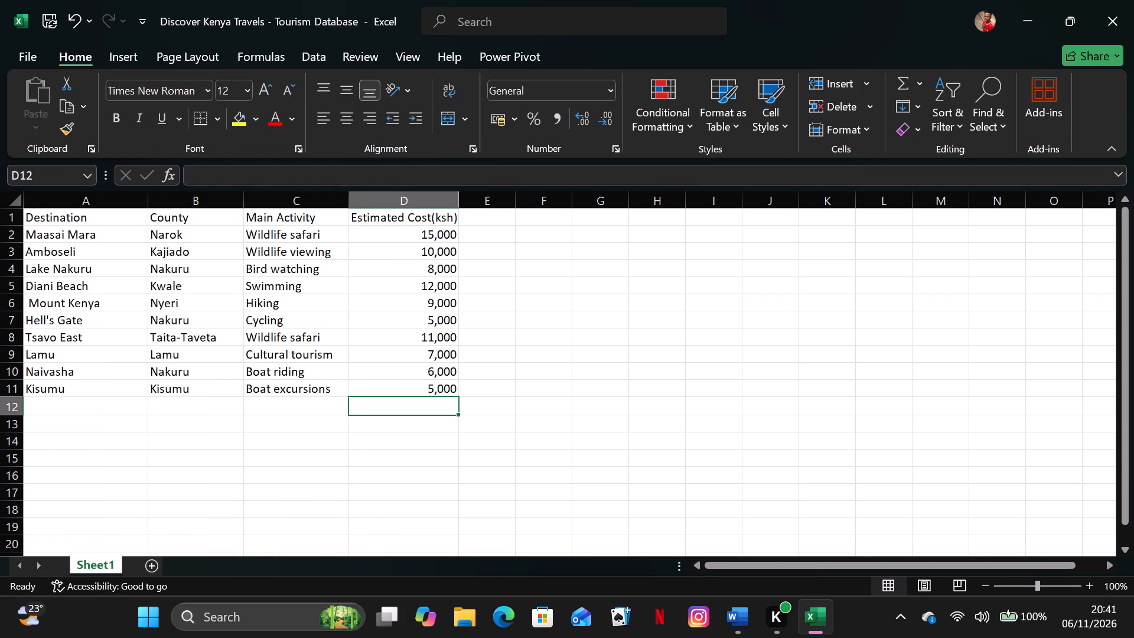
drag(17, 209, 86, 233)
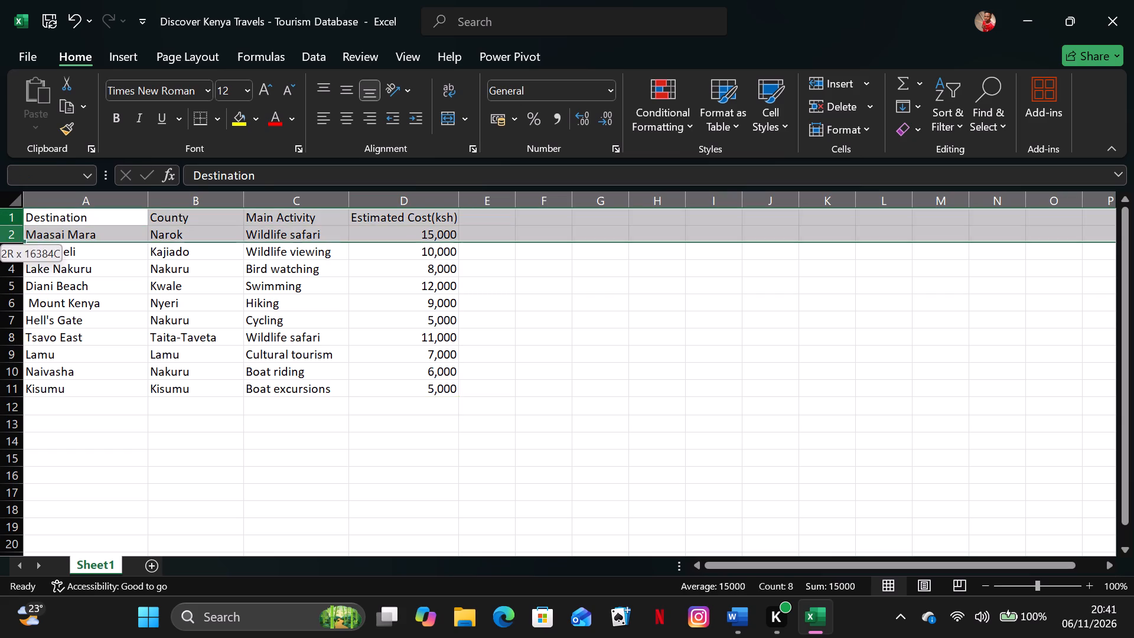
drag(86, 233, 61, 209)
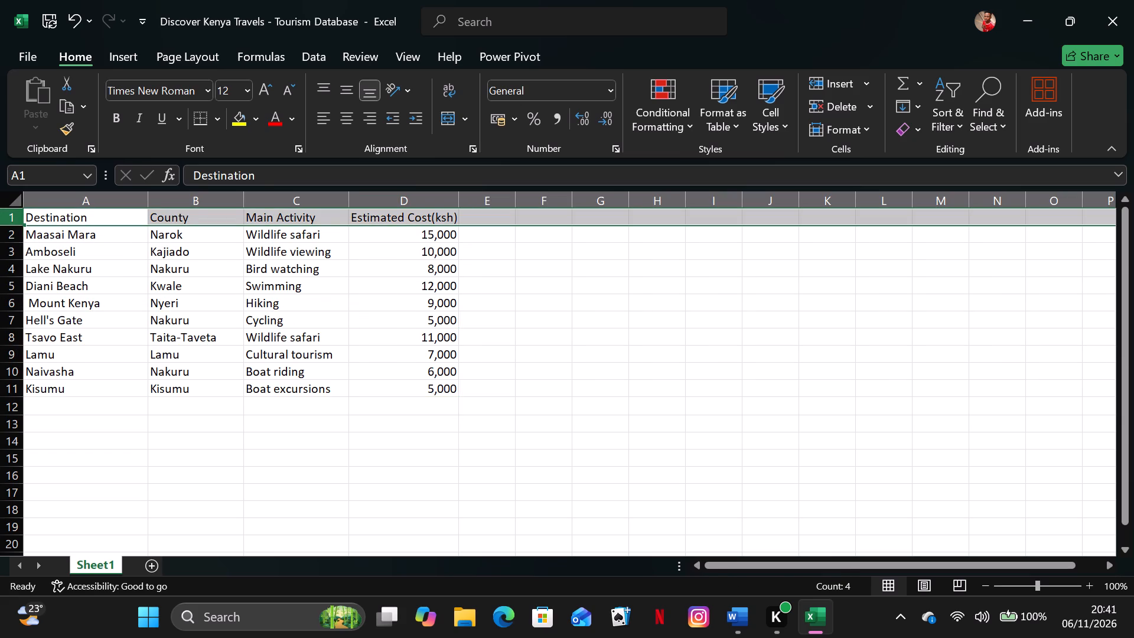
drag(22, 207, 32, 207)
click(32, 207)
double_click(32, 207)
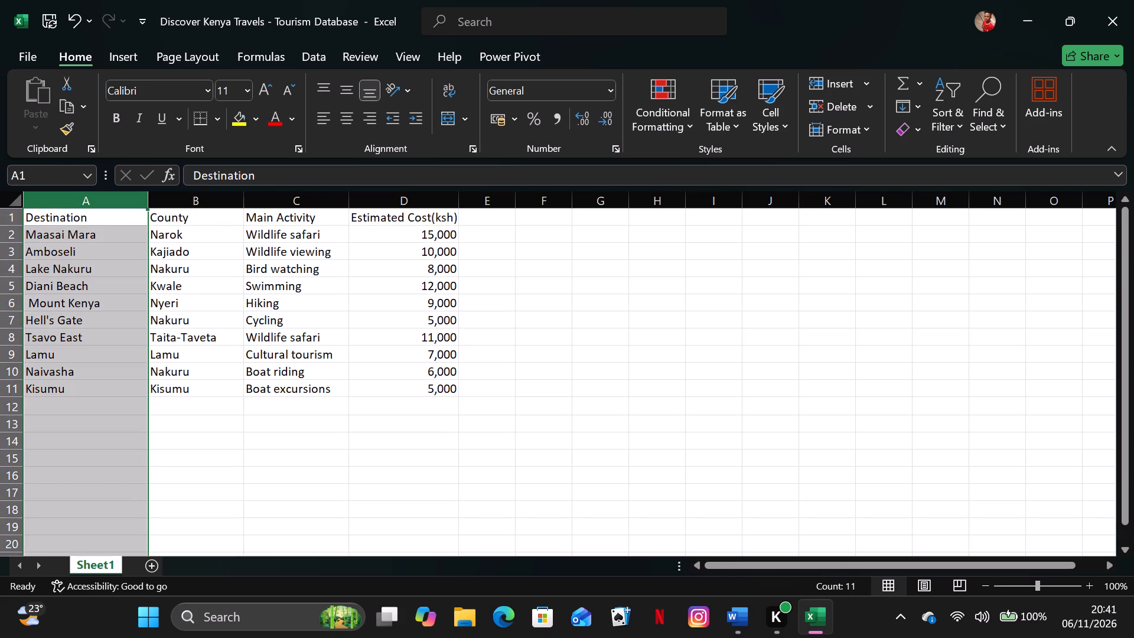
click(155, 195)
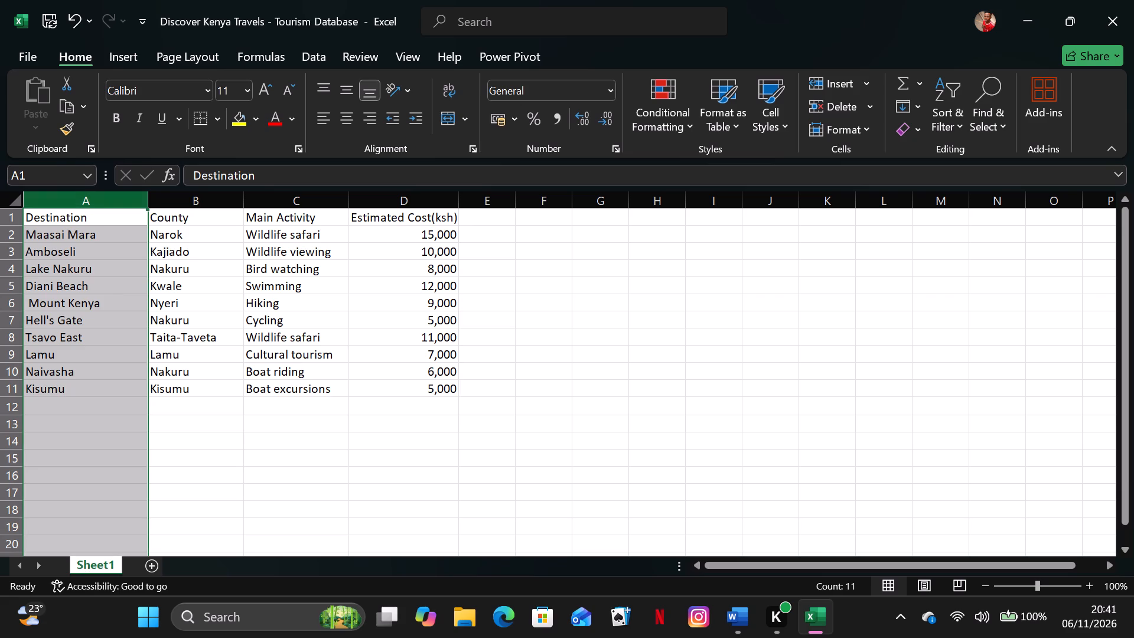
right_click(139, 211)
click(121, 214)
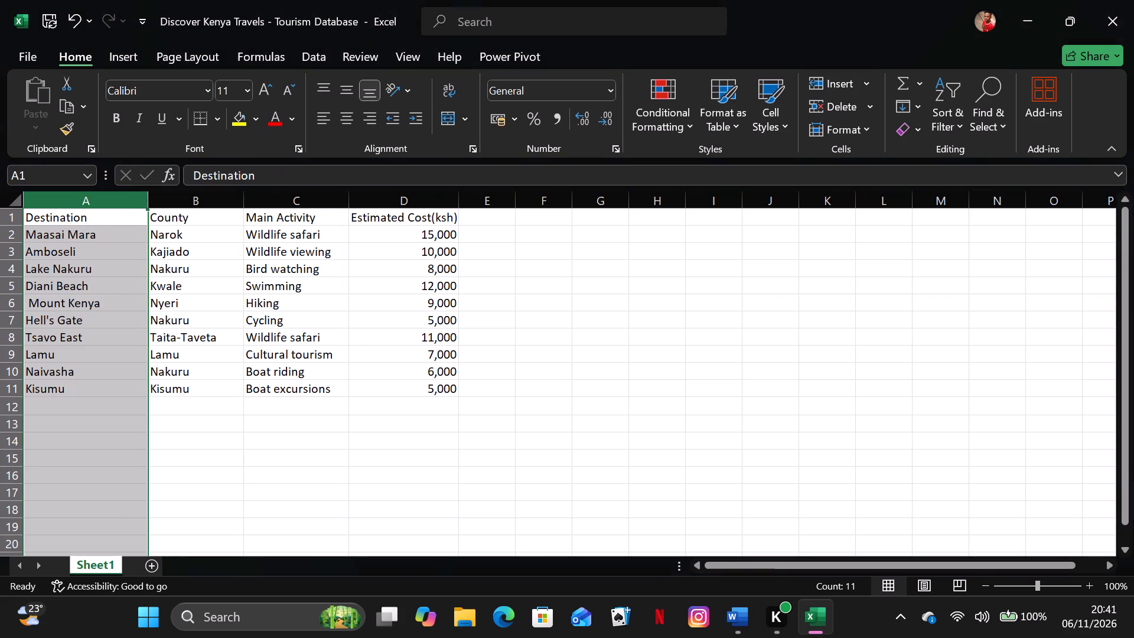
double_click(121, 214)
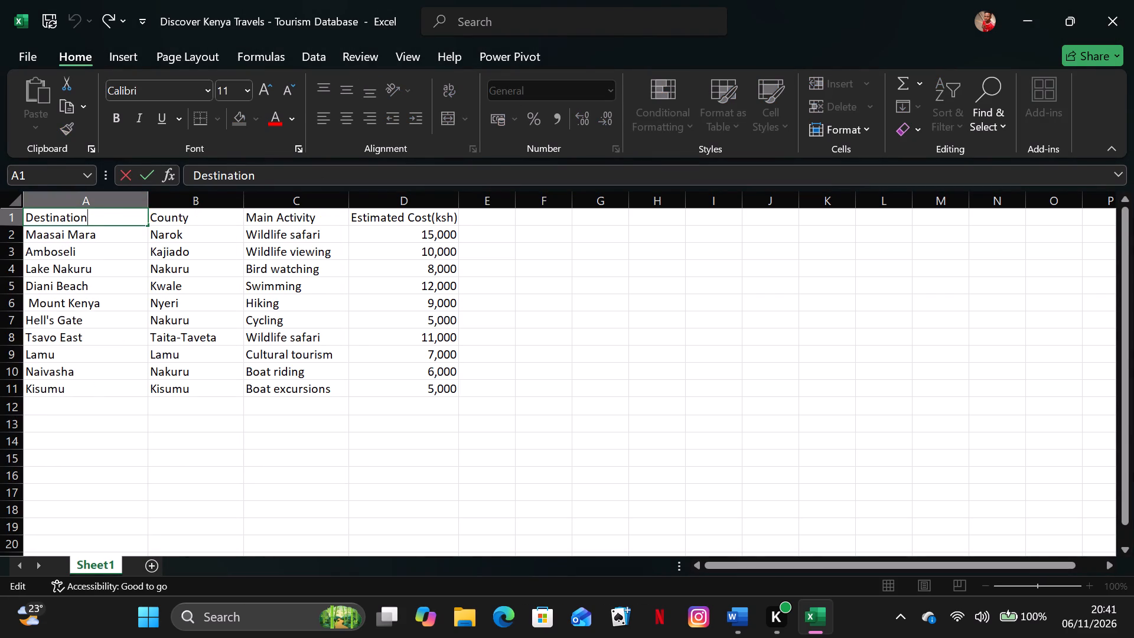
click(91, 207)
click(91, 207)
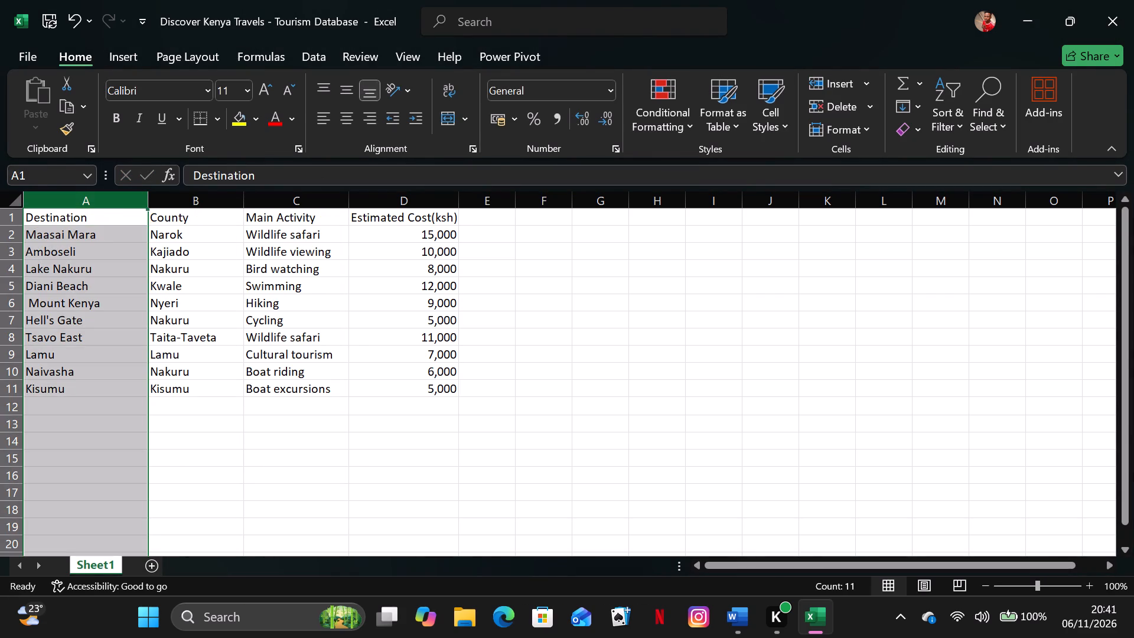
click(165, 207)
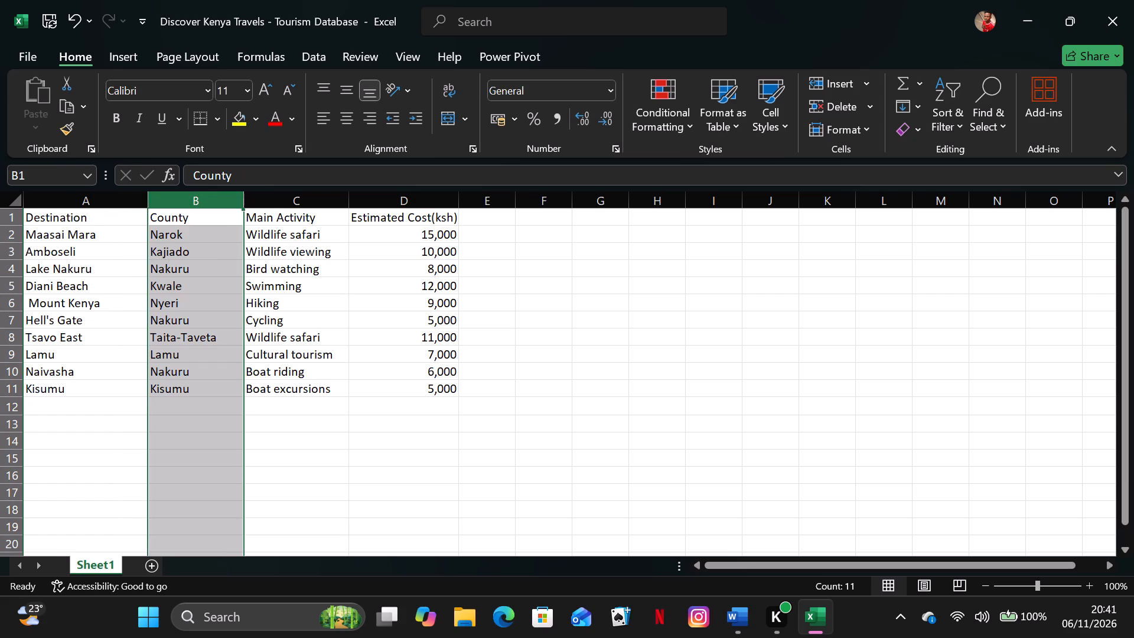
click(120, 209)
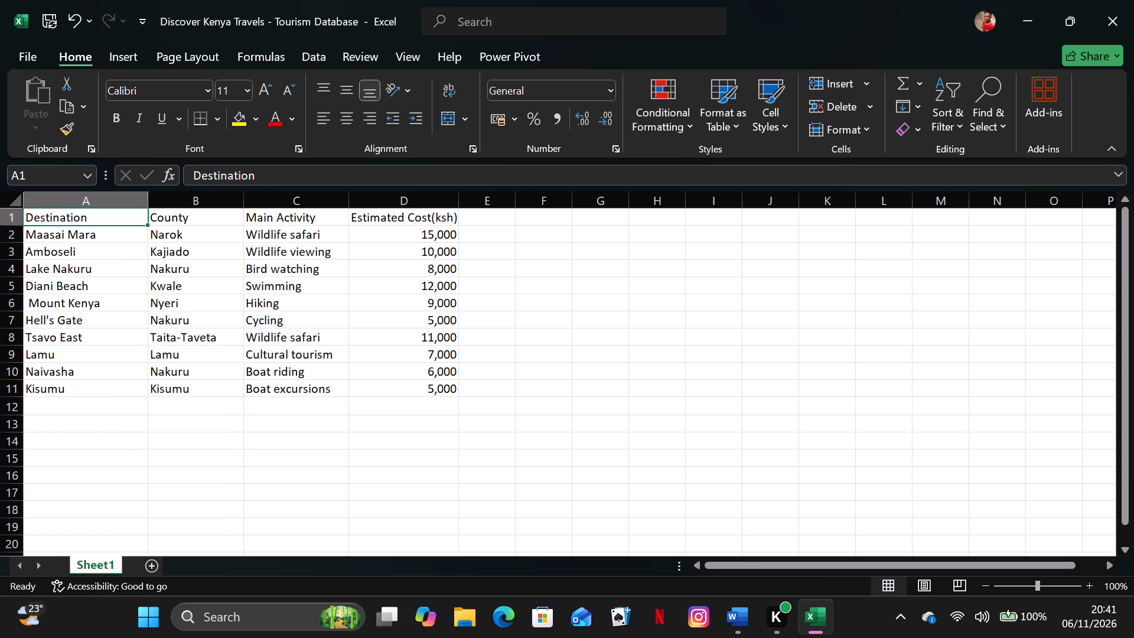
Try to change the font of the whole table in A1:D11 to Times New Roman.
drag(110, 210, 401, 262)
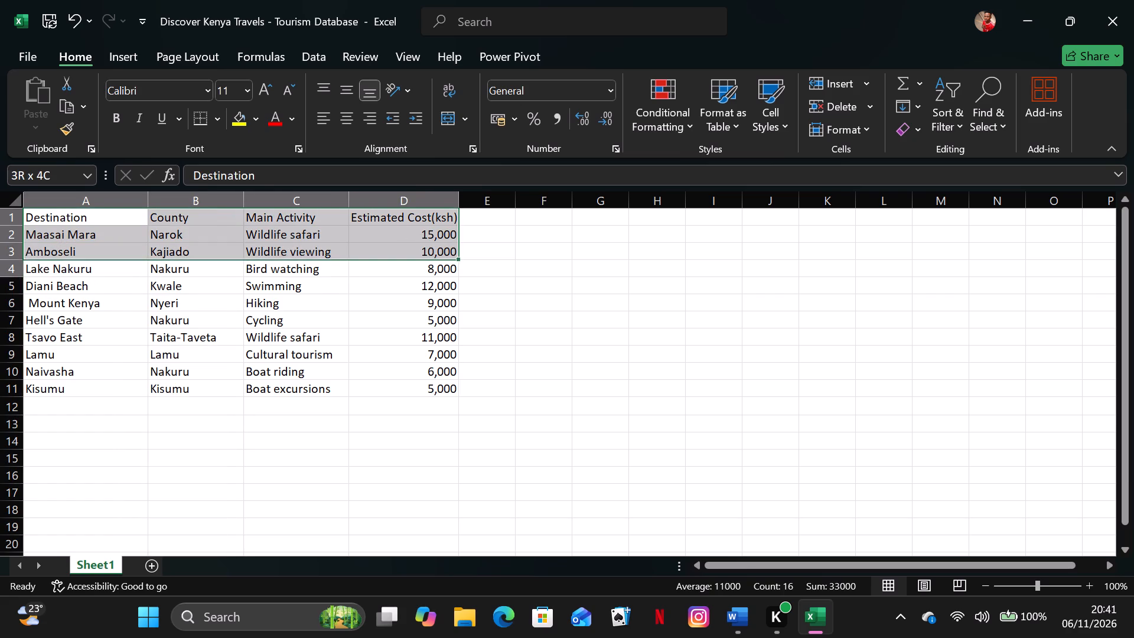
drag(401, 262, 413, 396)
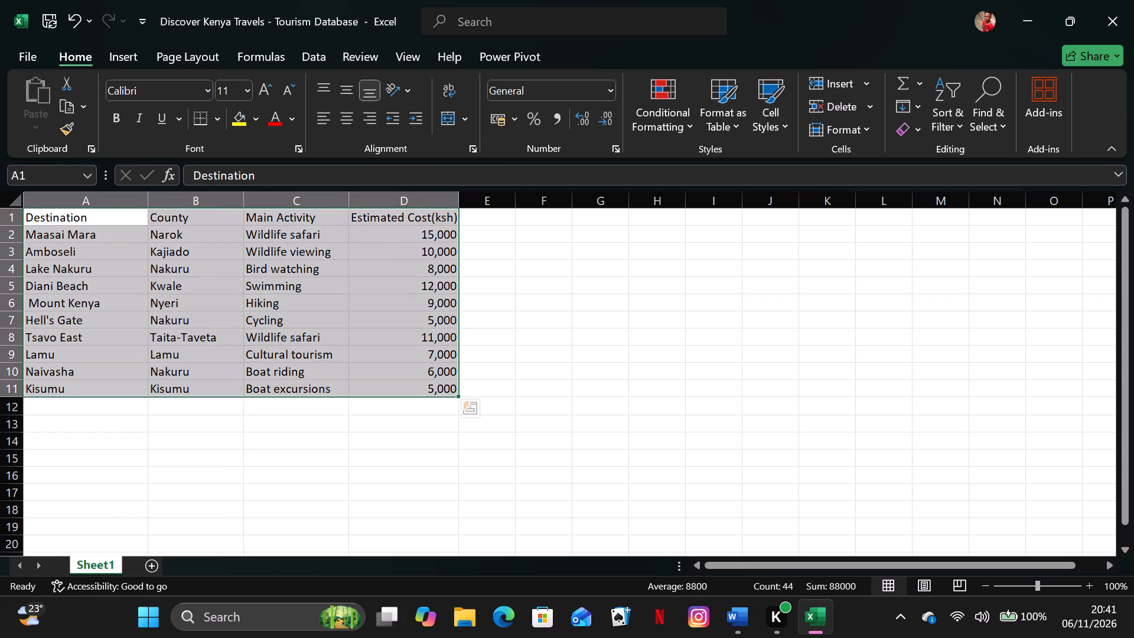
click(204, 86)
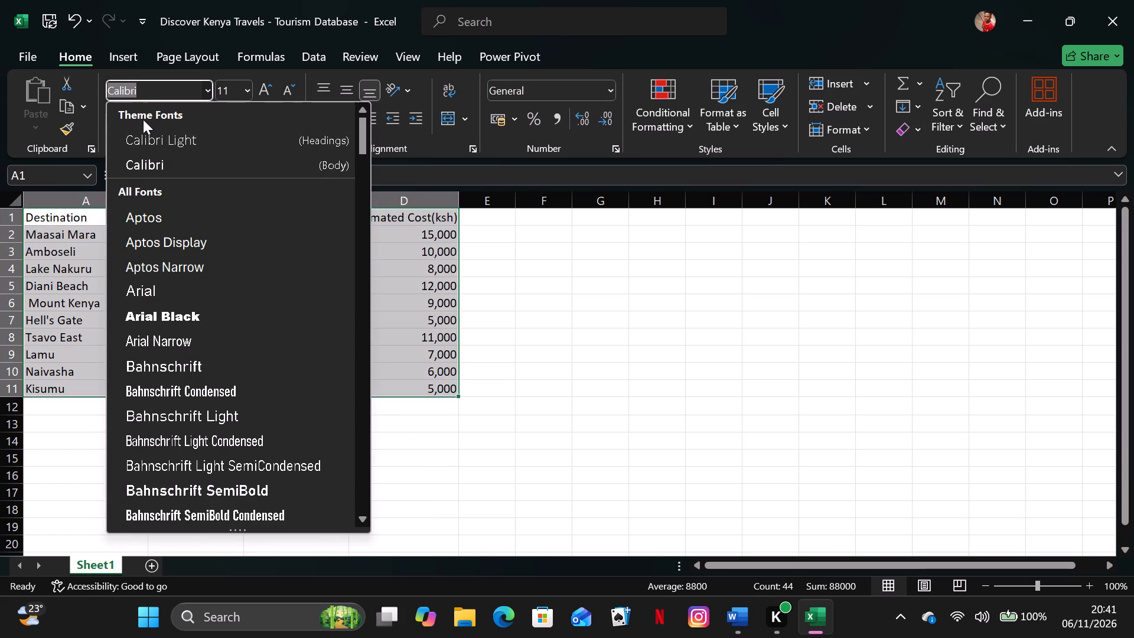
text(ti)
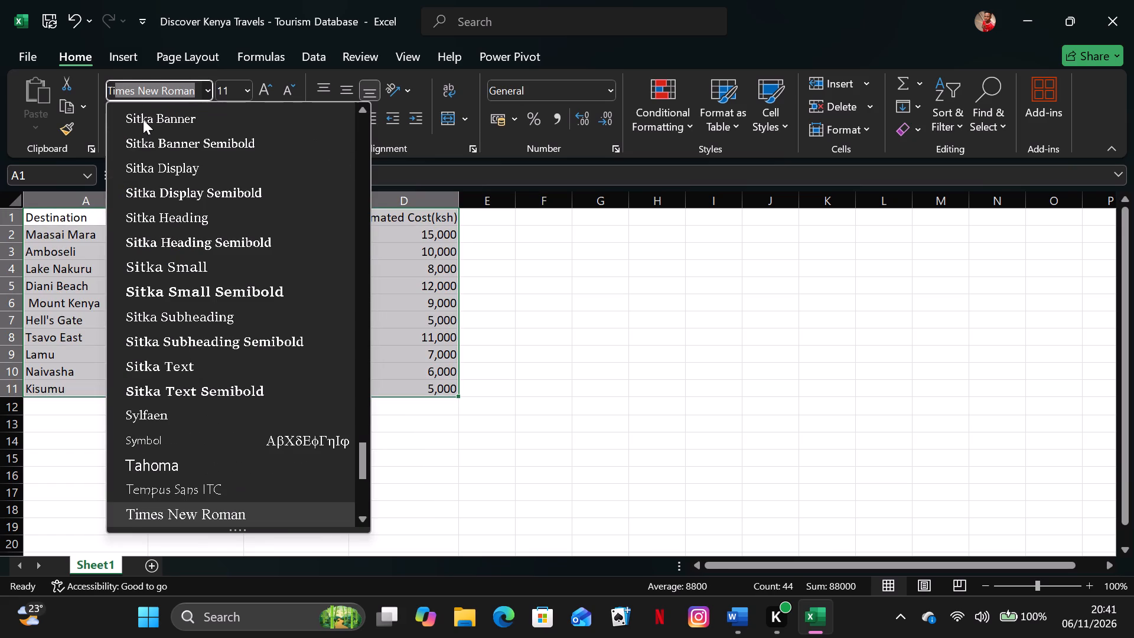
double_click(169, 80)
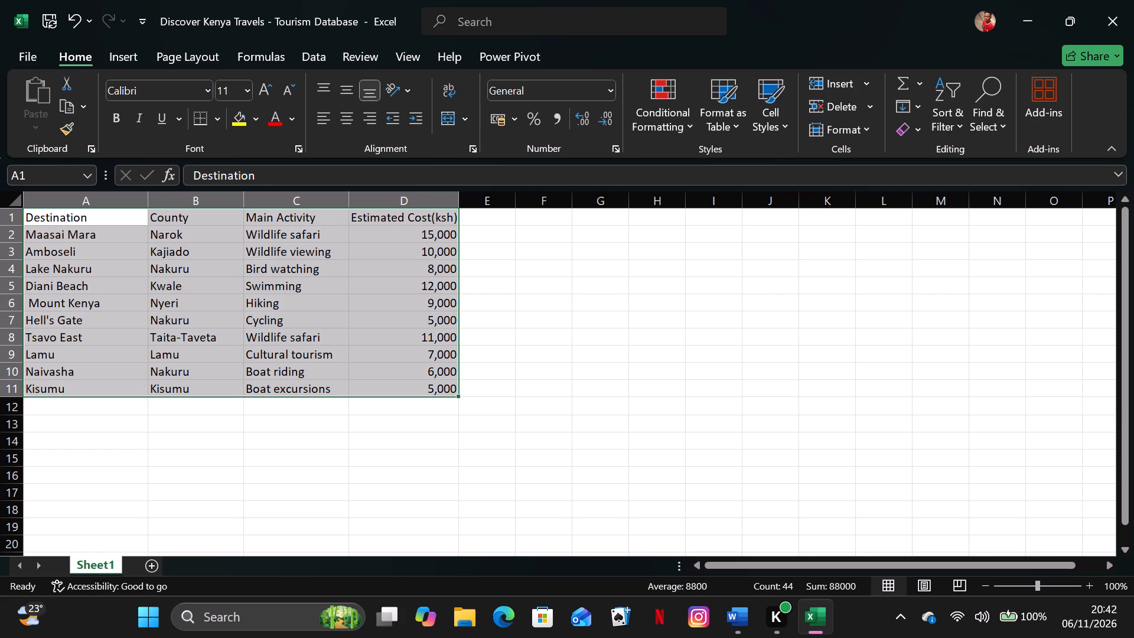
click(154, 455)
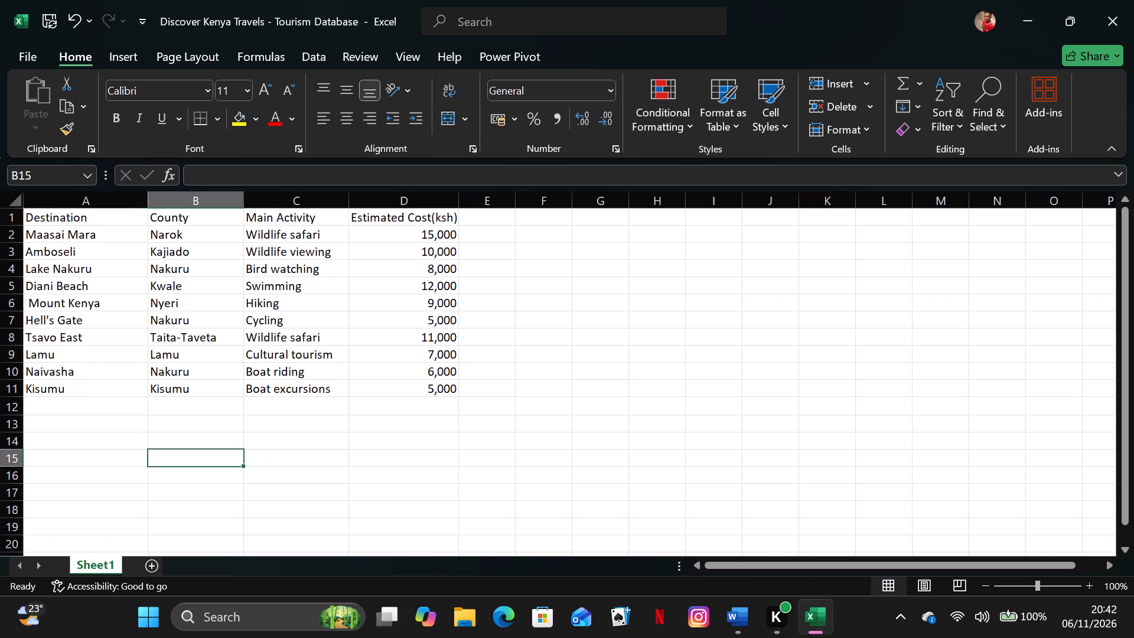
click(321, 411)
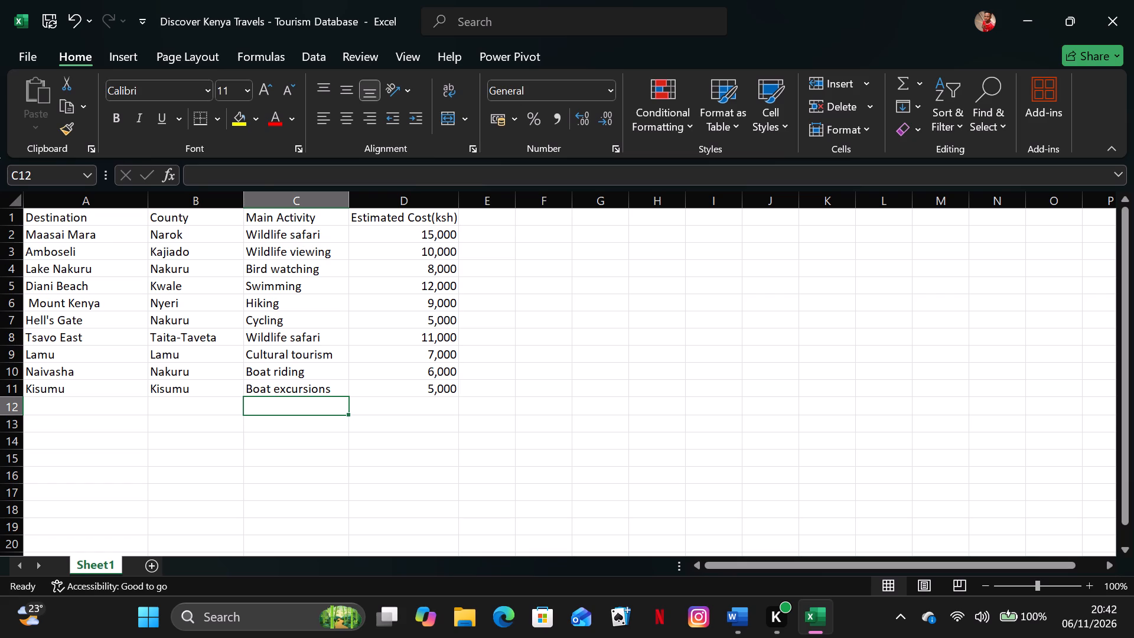
Set the font size of the range A1:D13, covering the whole destination table, to 12.
drag(139, 220, 464, 430)
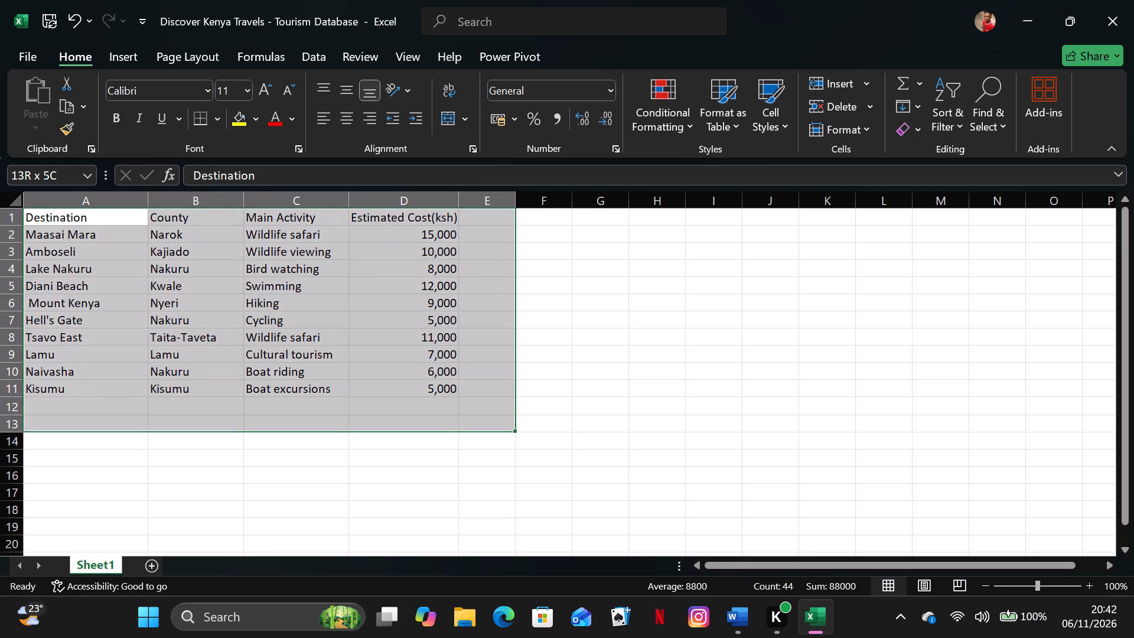
drag(464, 430, 435, 427)
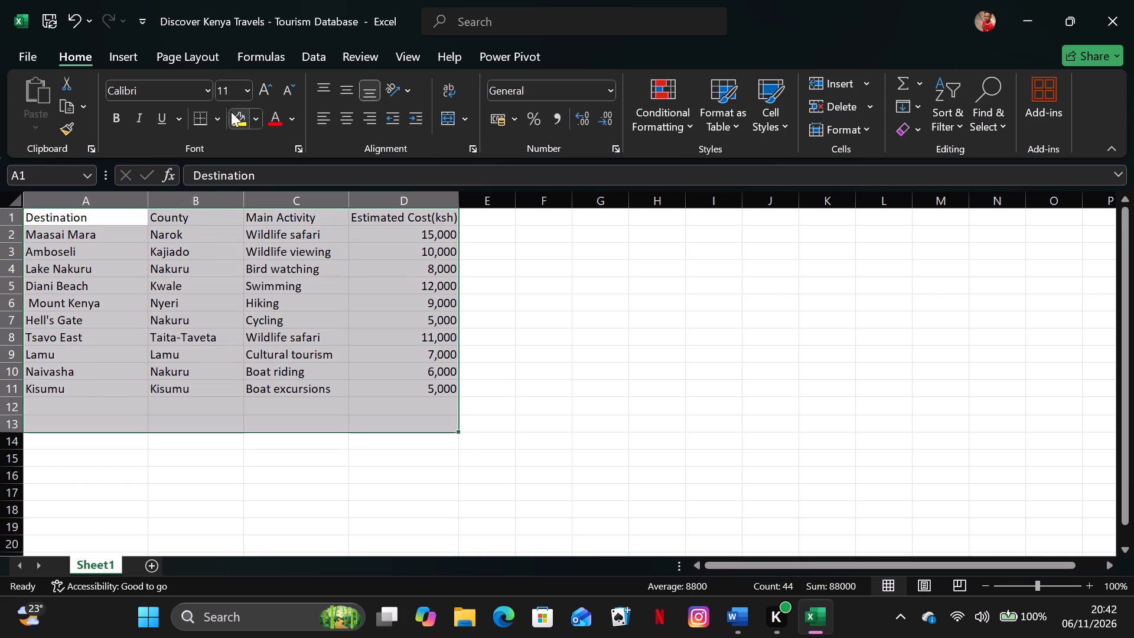
click(247, 83)
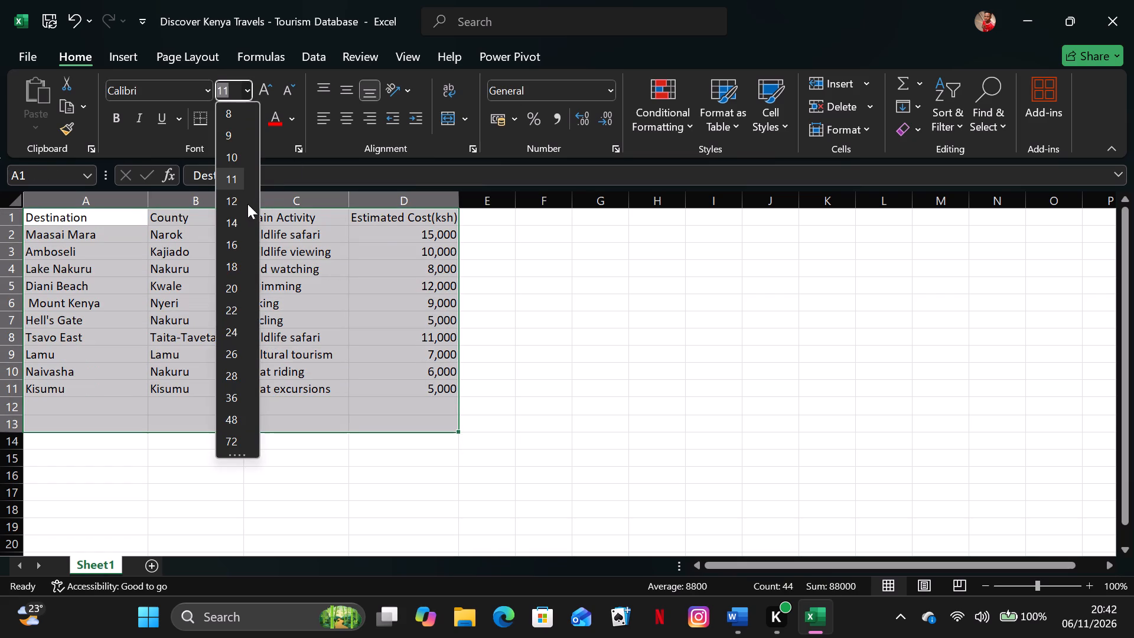
click(239, 200)
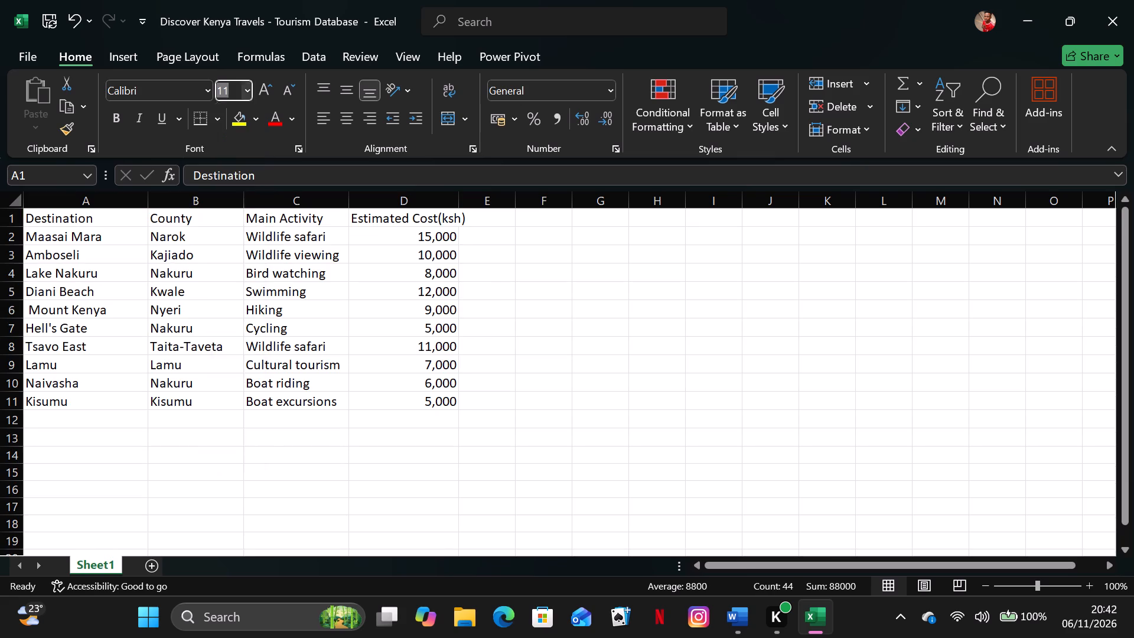
click(316, 527)
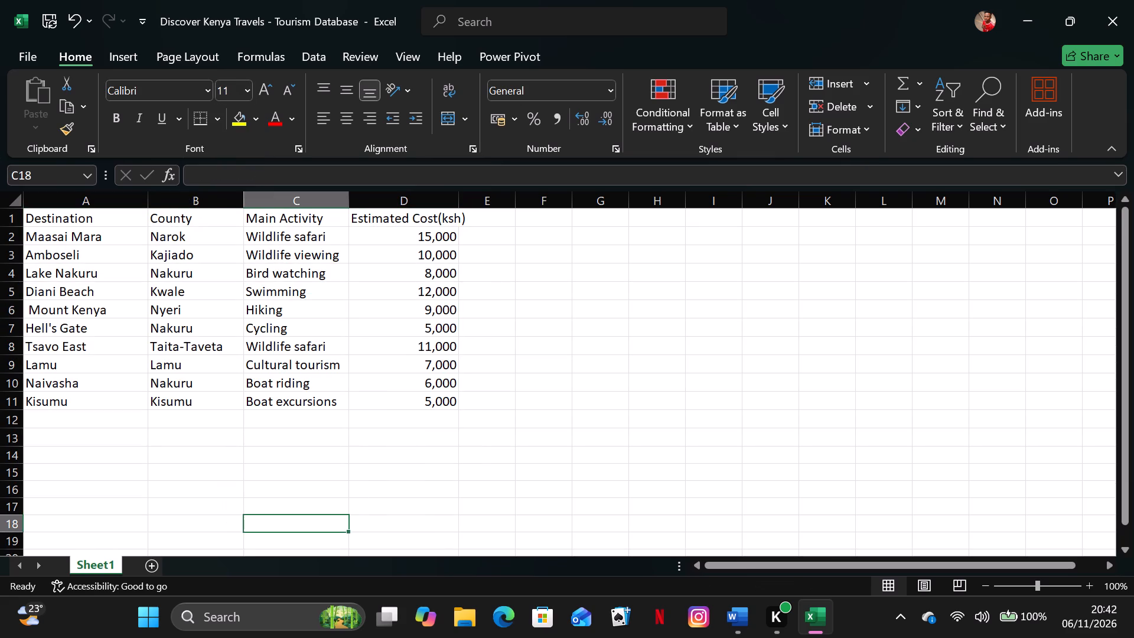
With cell D12 below the cost column selected, search the online pictures for "tour adventures".
click(421, 427)
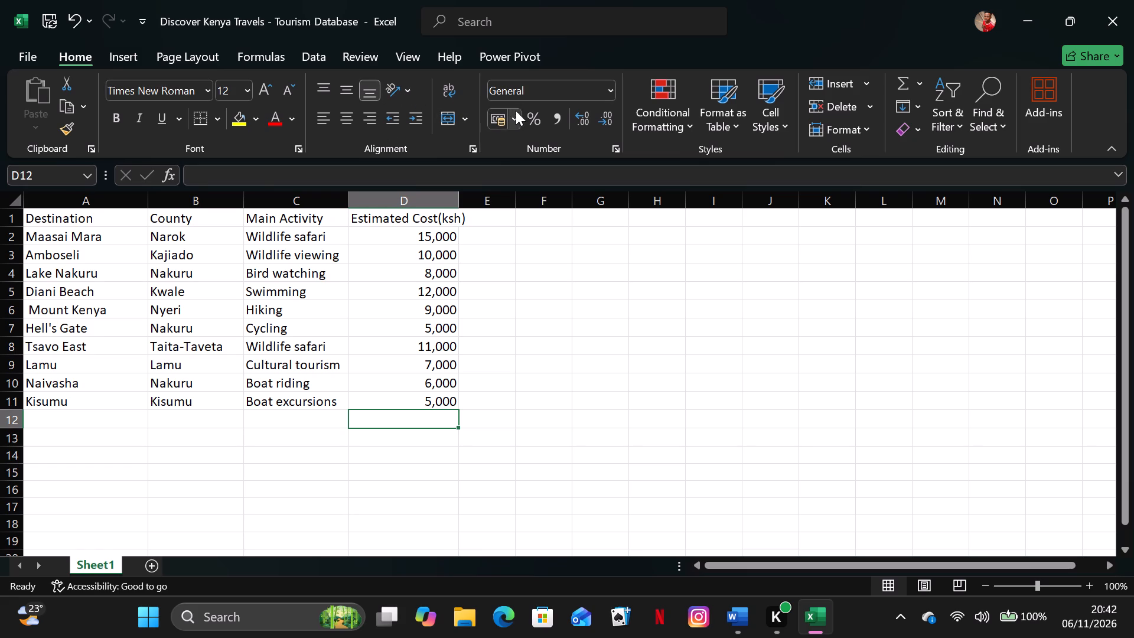
click(142, 59)
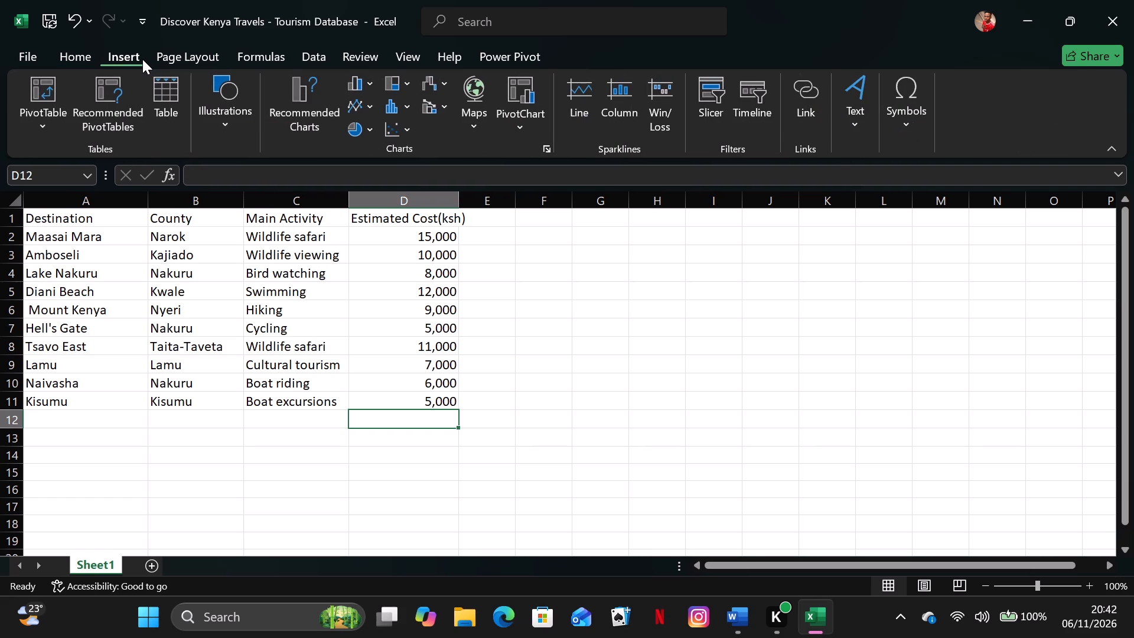
click(217, 110)
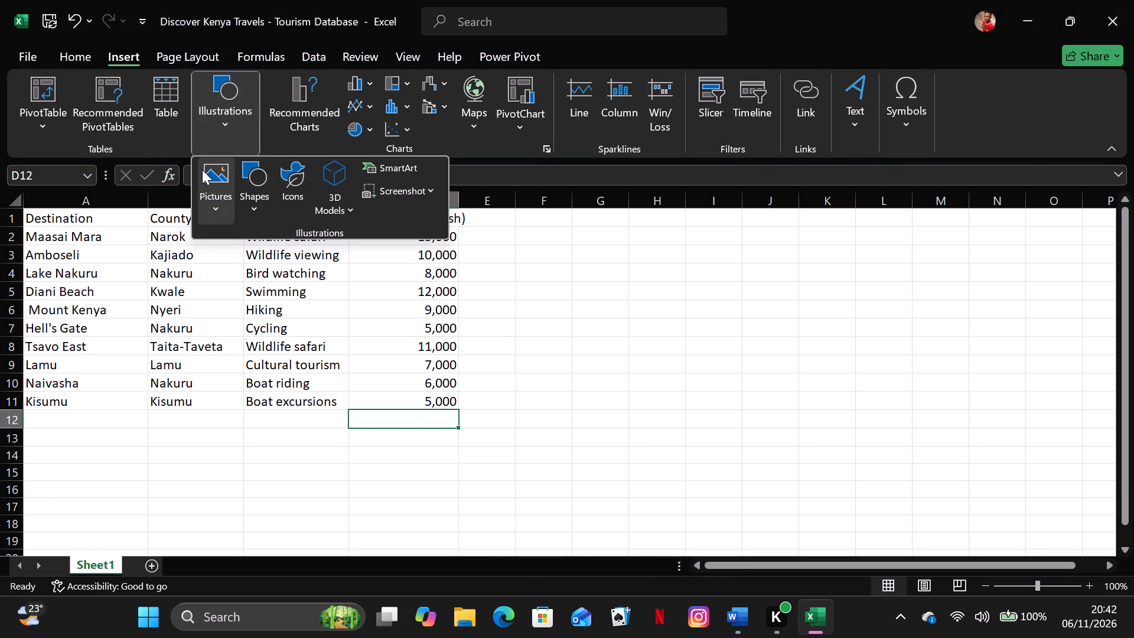
click(207, 187)
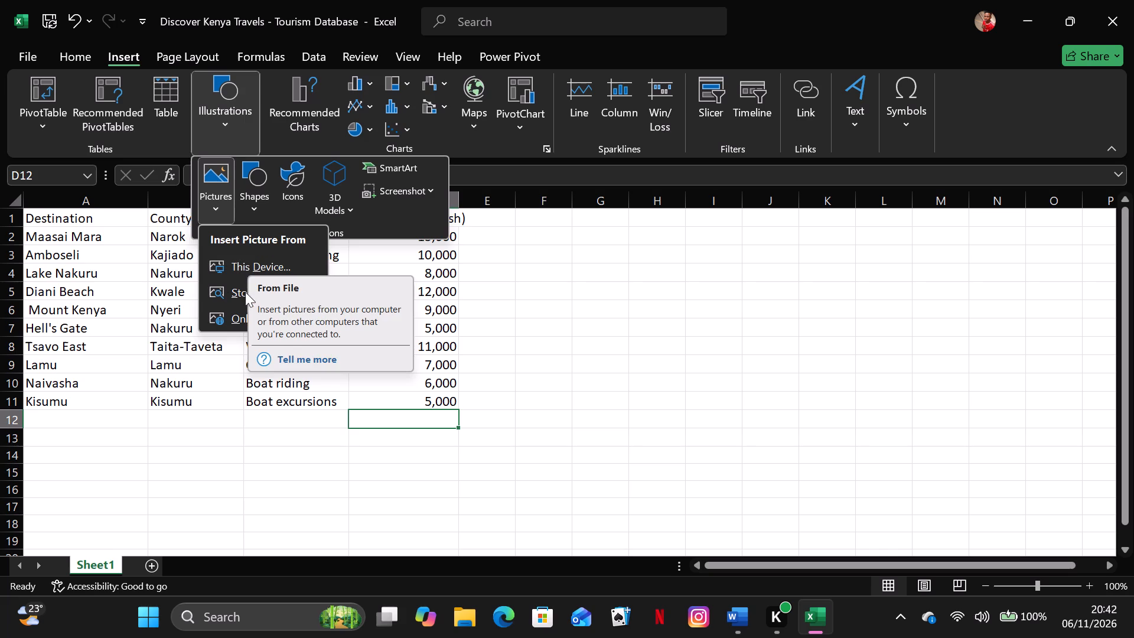
click(243, 313)
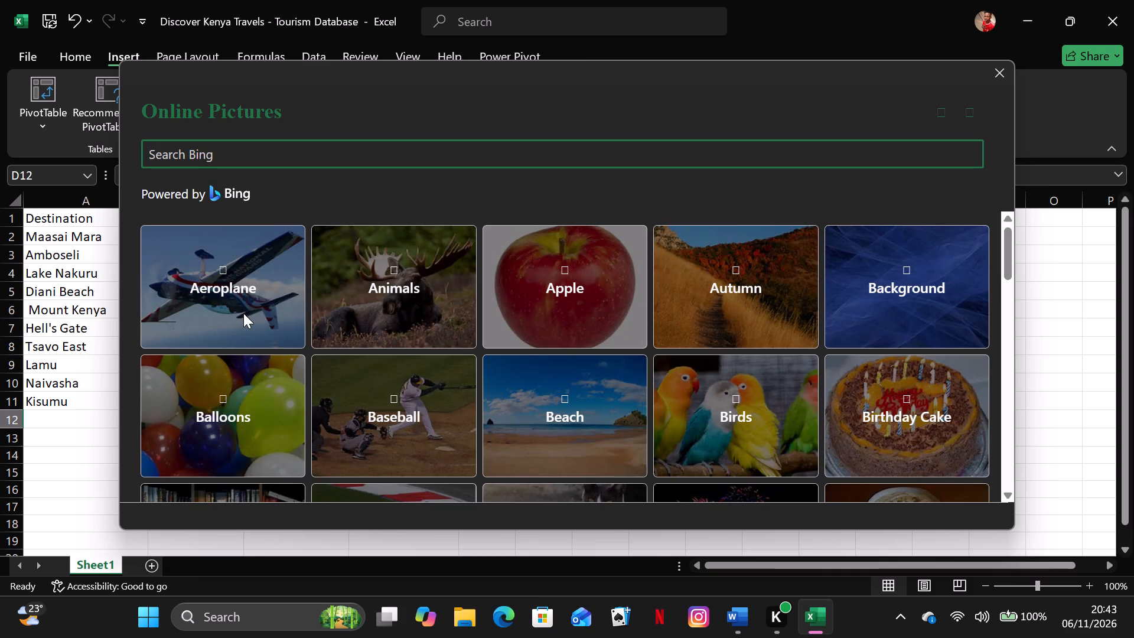
text(tout)
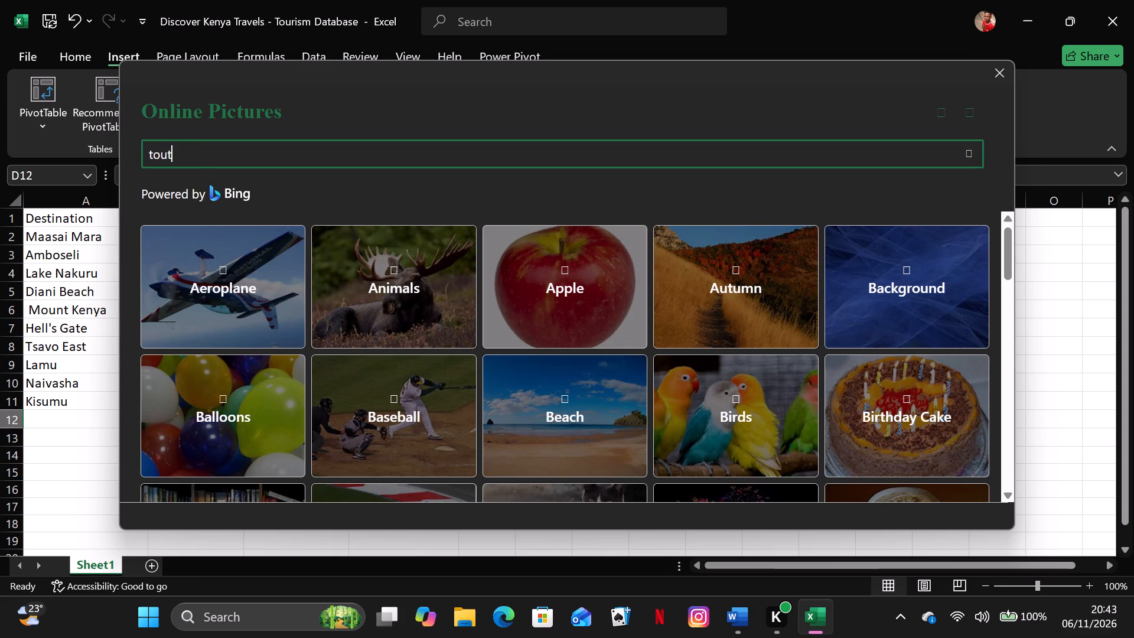
key(BackSpace)
key(r)
key(space)
text(a)
text(dve)
text(ntures)
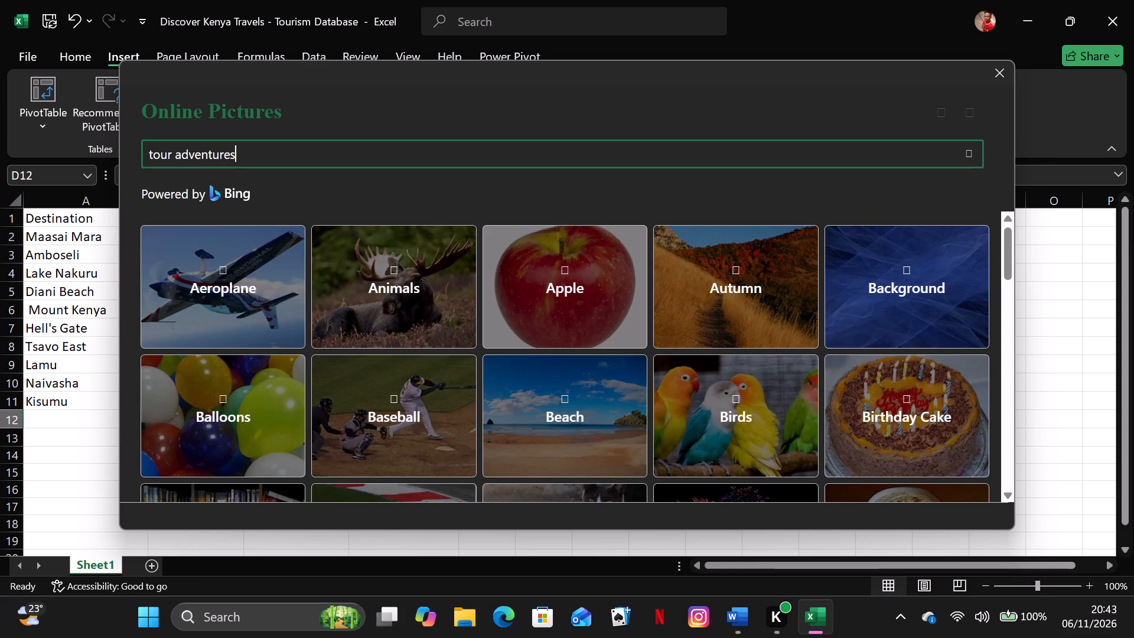
key(Return)
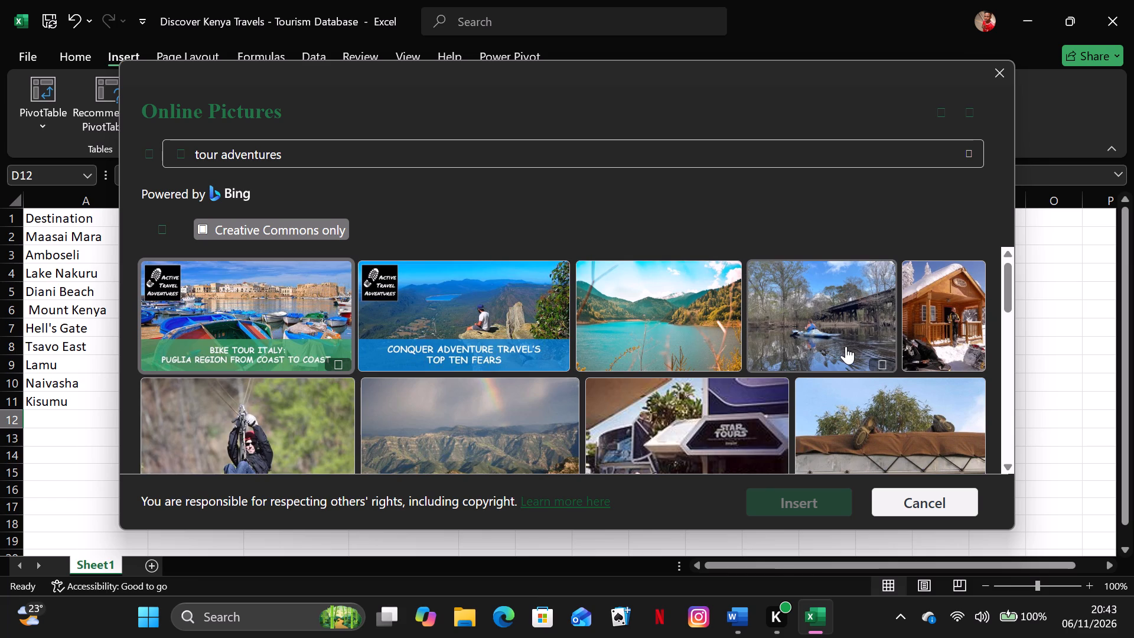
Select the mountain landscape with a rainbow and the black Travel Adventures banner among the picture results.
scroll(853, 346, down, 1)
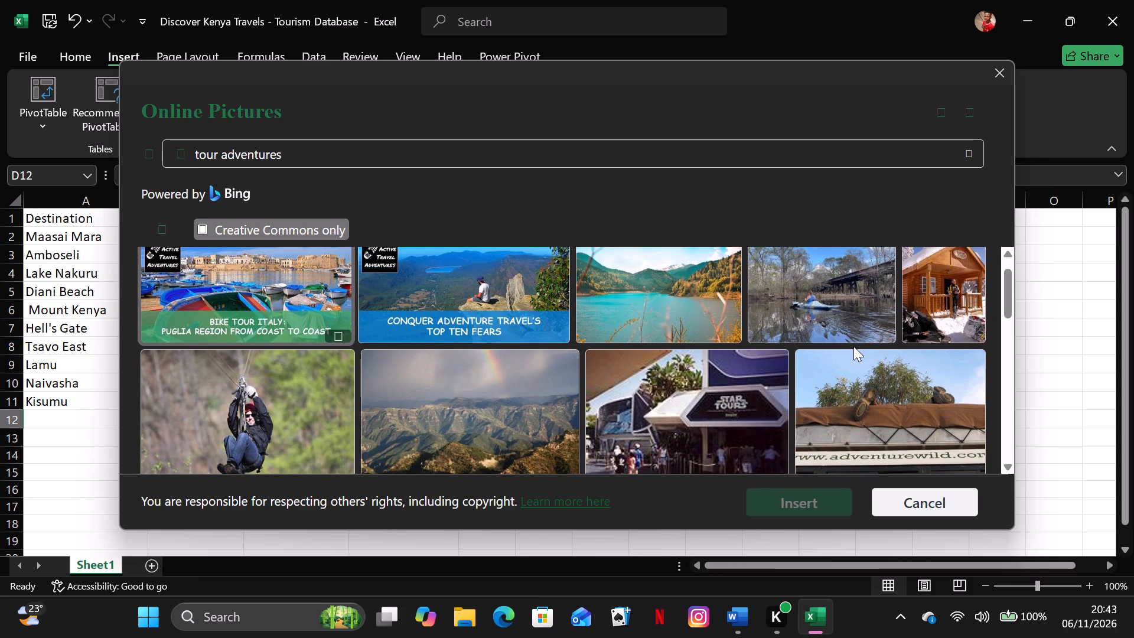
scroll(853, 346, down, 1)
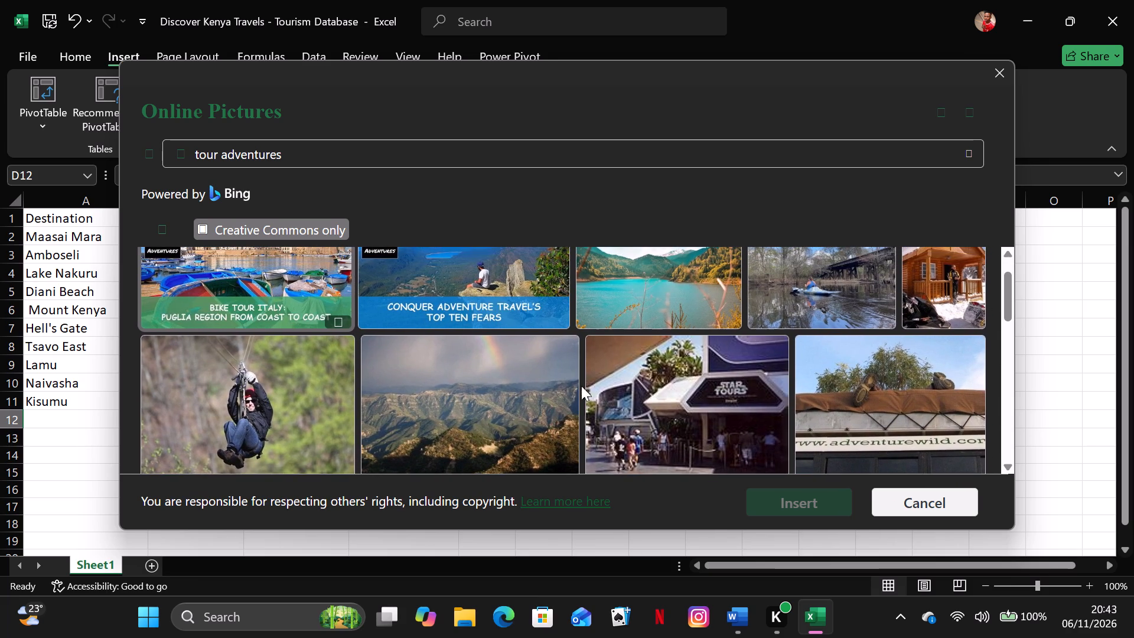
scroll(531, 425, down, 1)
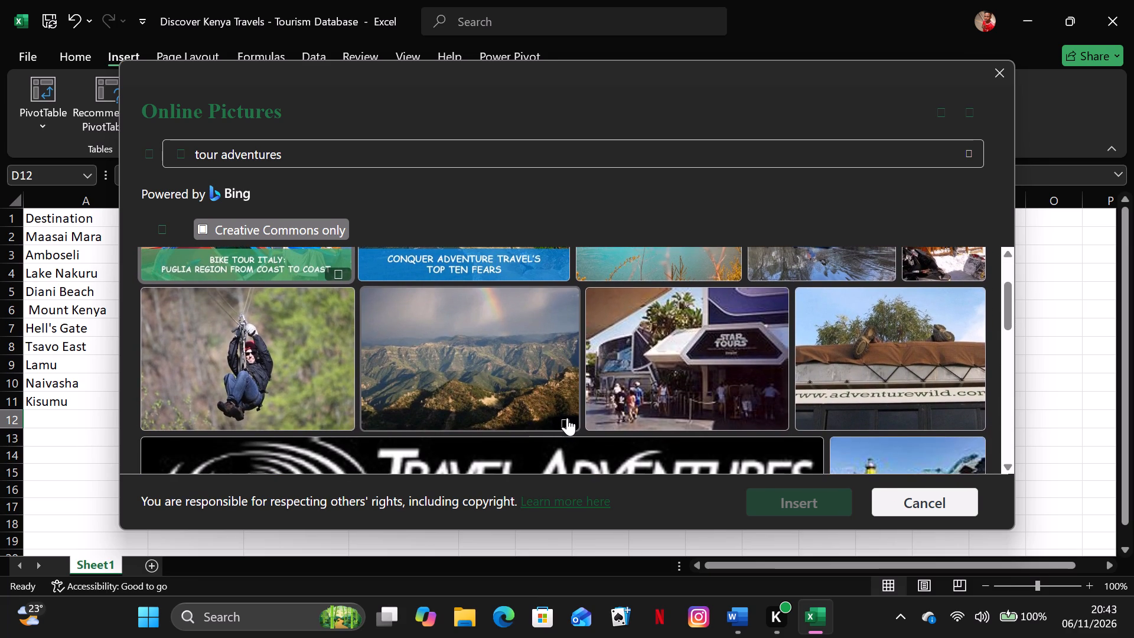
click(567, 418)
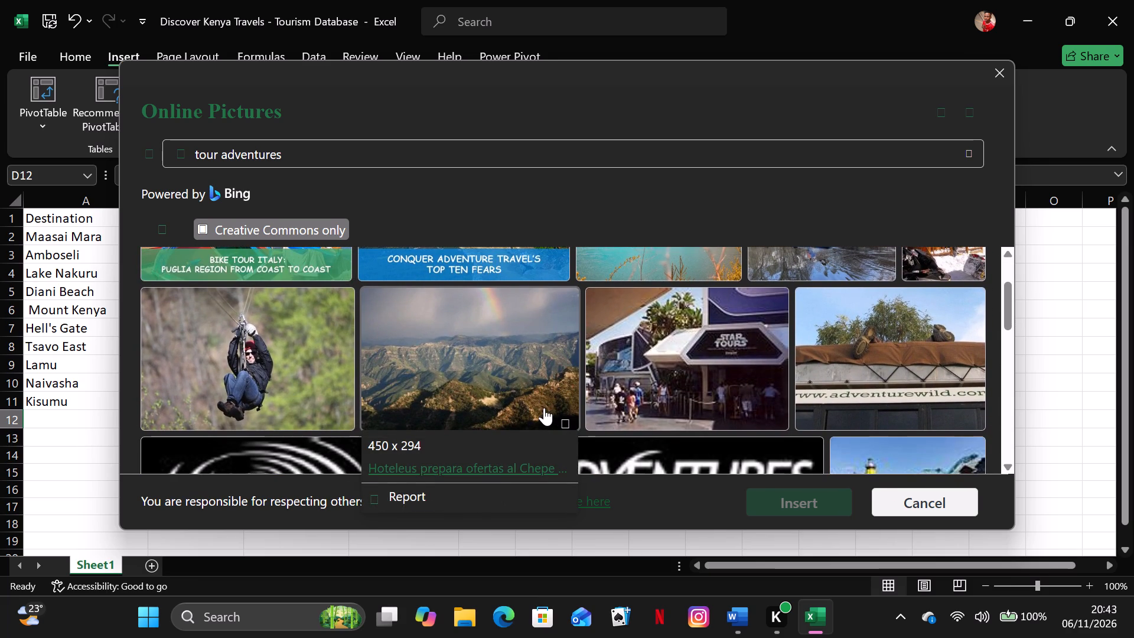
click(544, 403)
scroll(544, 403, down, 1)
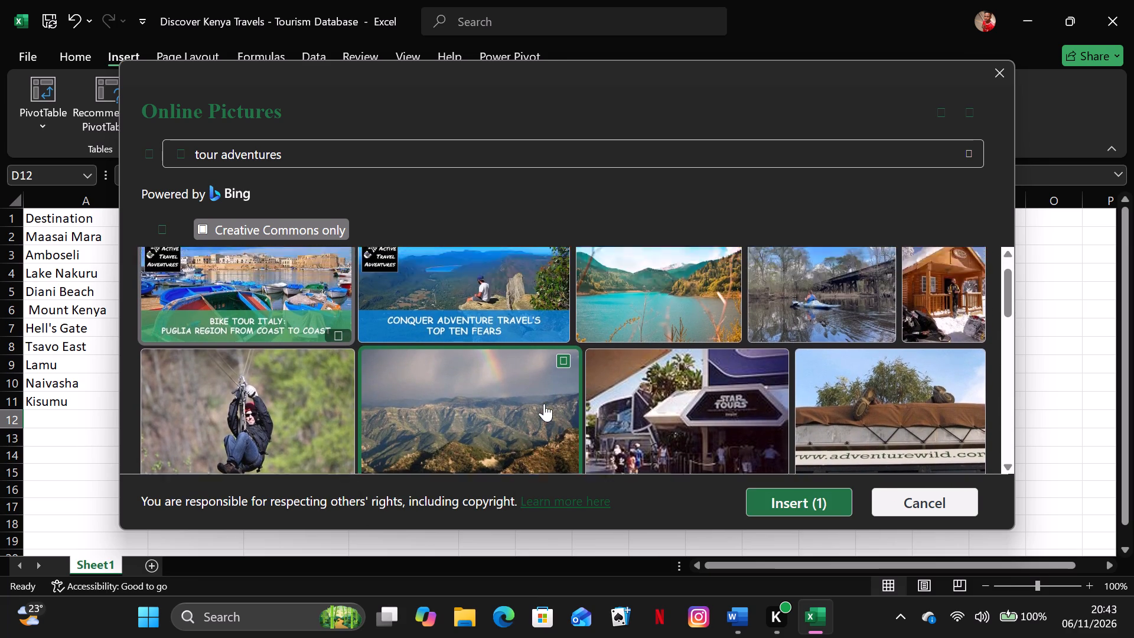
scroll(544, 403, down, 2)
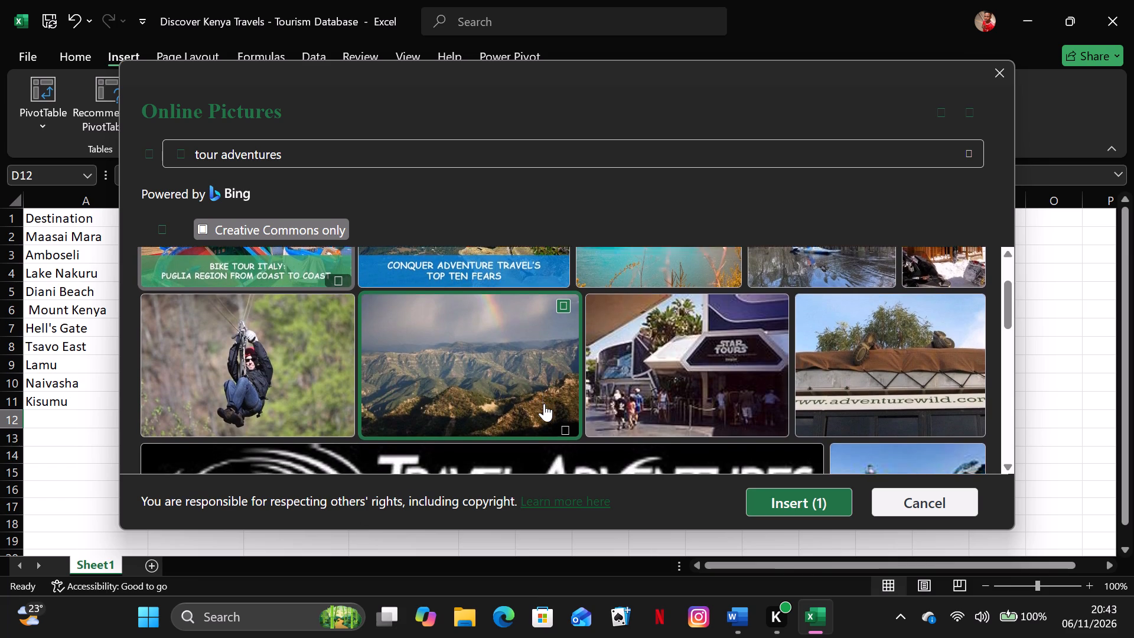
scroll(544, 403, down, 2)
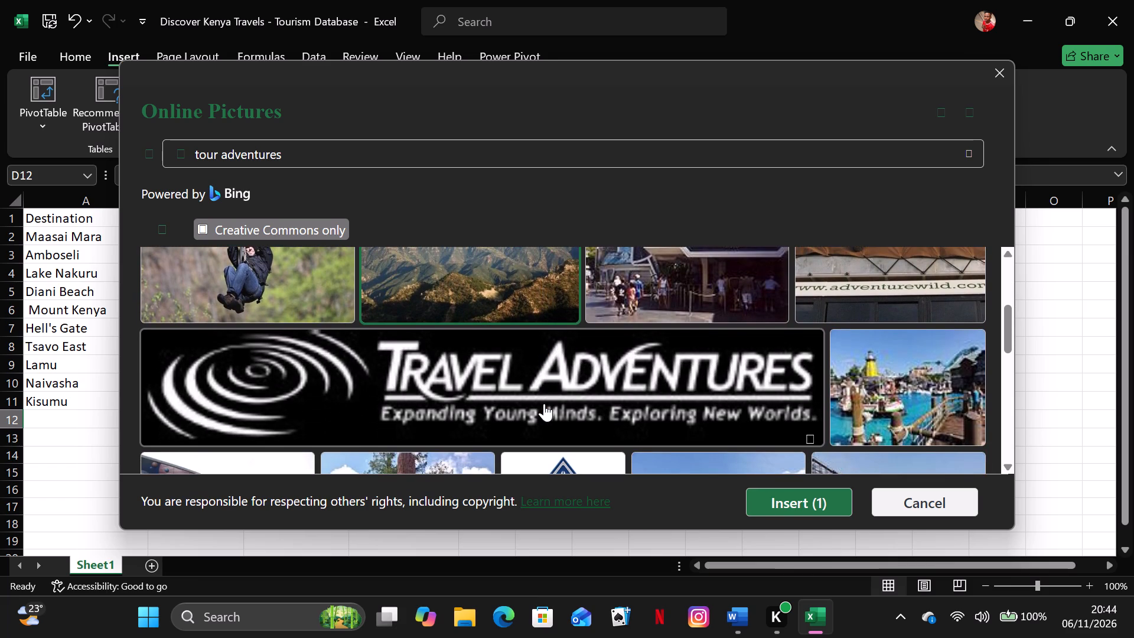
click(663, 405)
Examine the remaining "tour adventures" picture results for other images suited to the tourism workbook.
scroll(663, 405, down, 2)
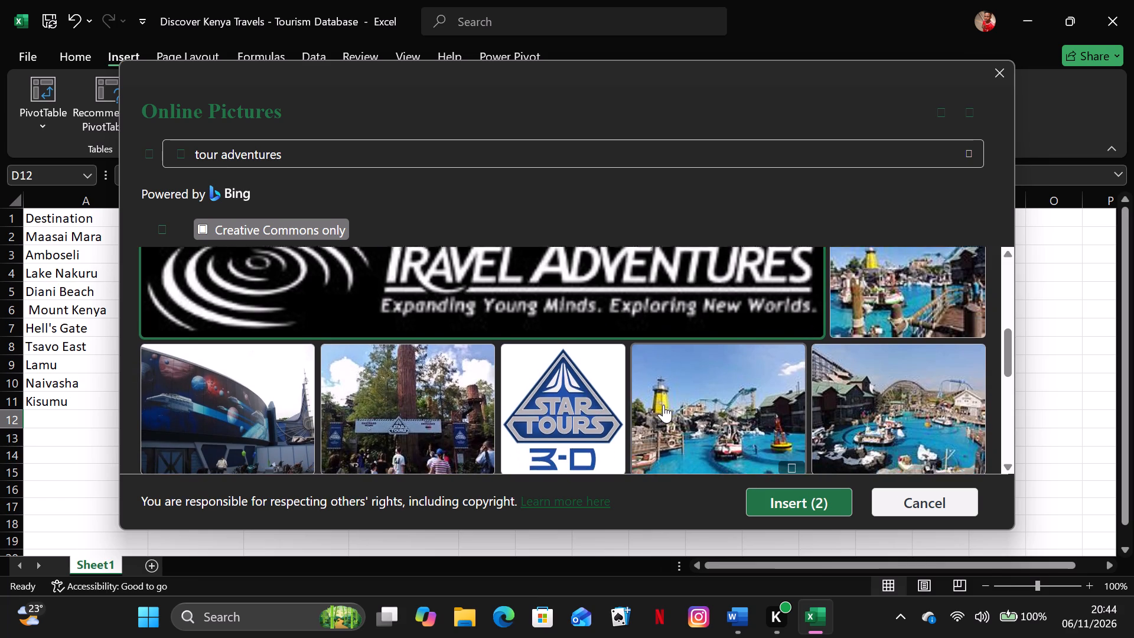
scroll(663, 405, down, 2)
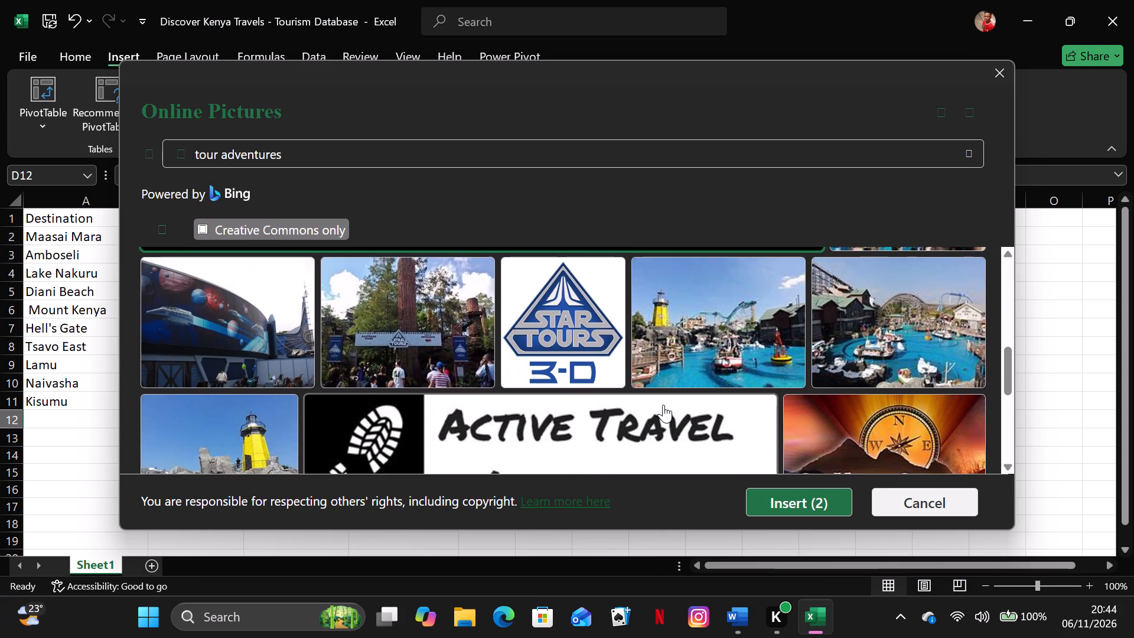
scroll(663, 405, down, 2)
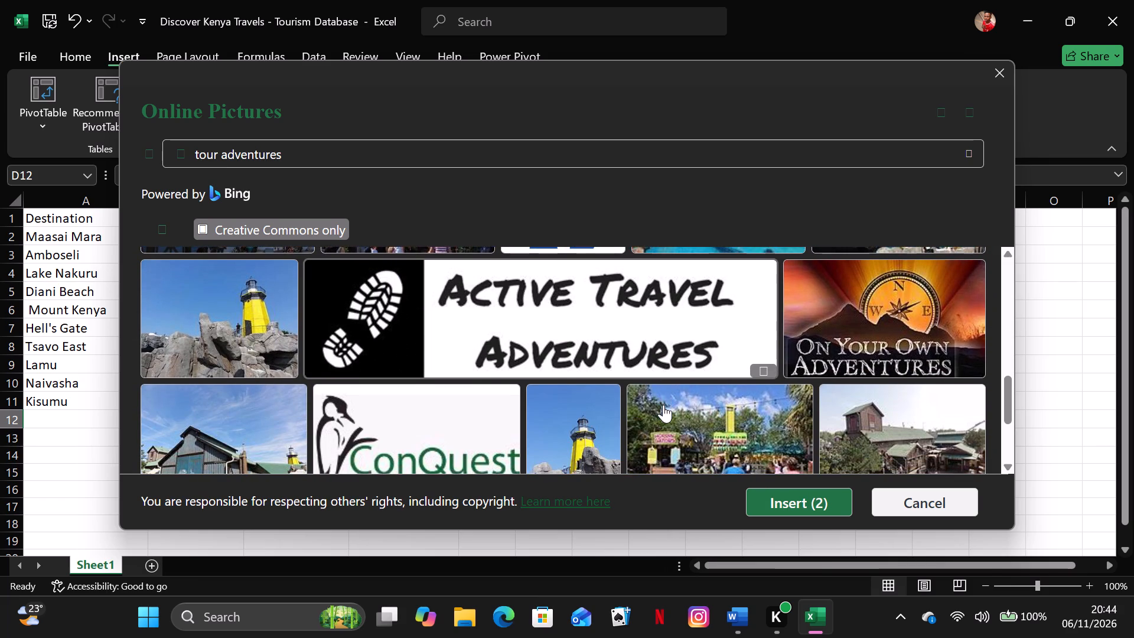
scroll(663, 405, down, 2)
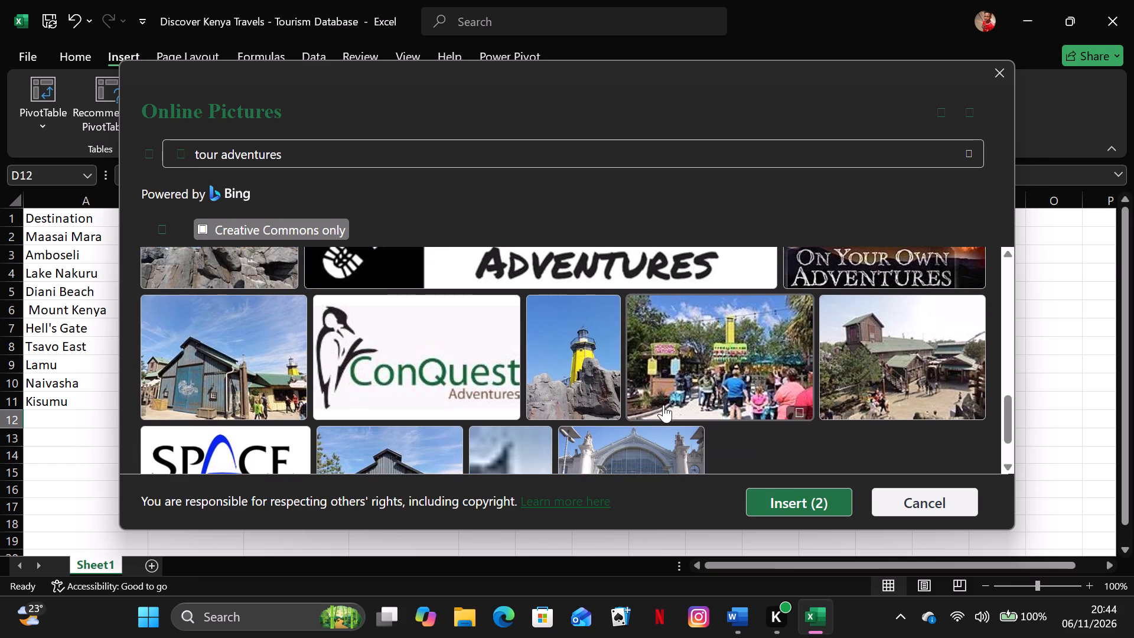
scroll(663, 405, down, 2)
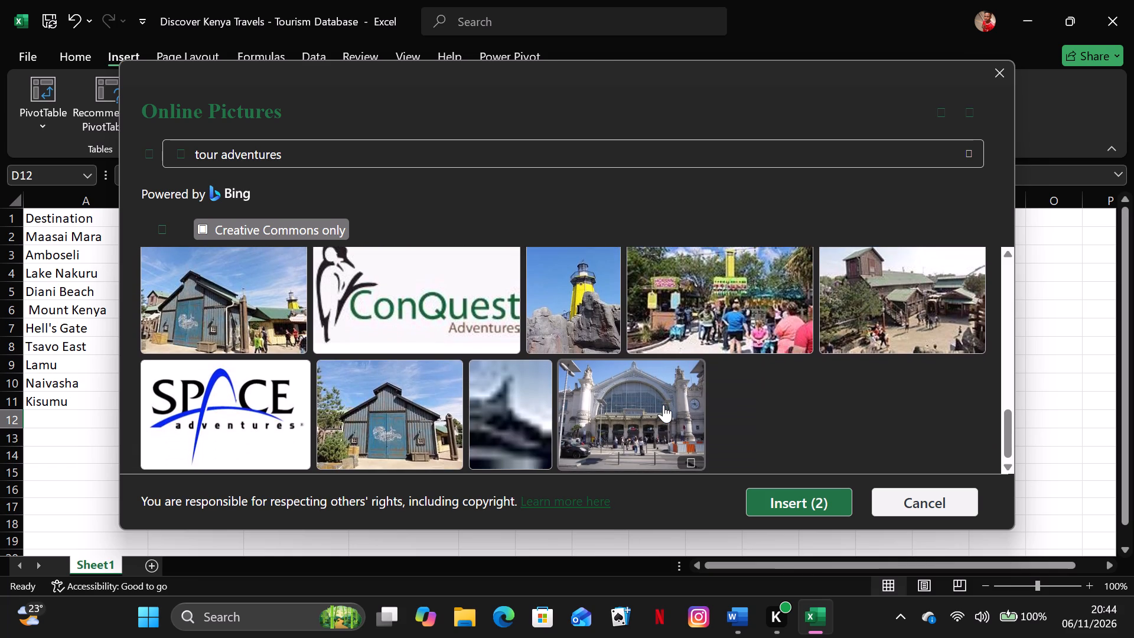
scroll(663, 405, down, 2)
scroll(663, 405, up, 1)
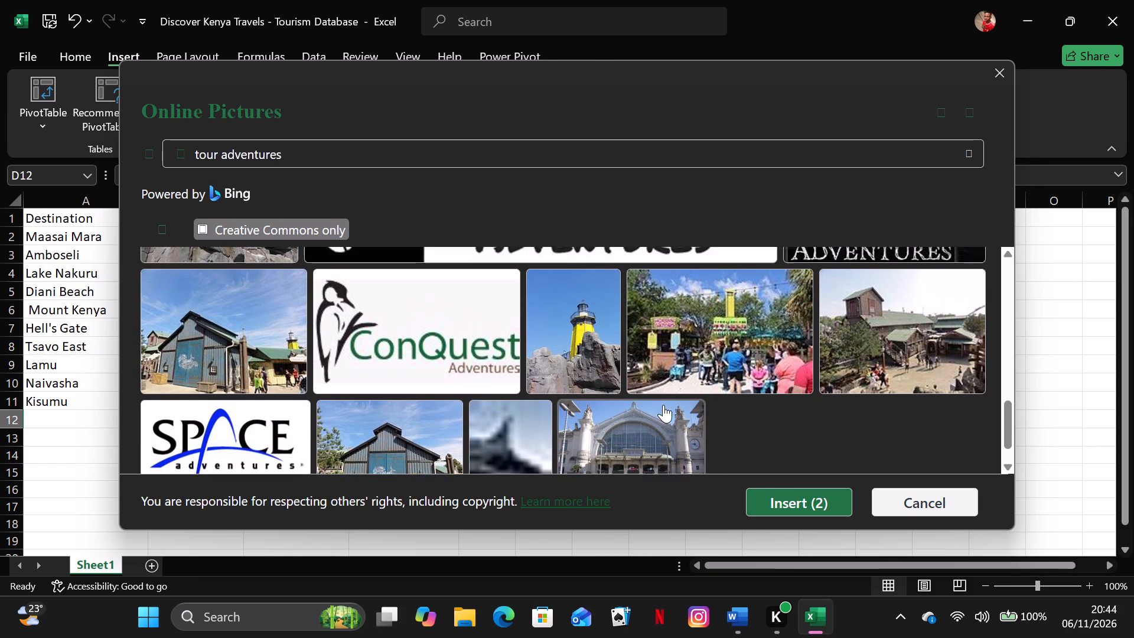
scroll(663, 405, up, 6)
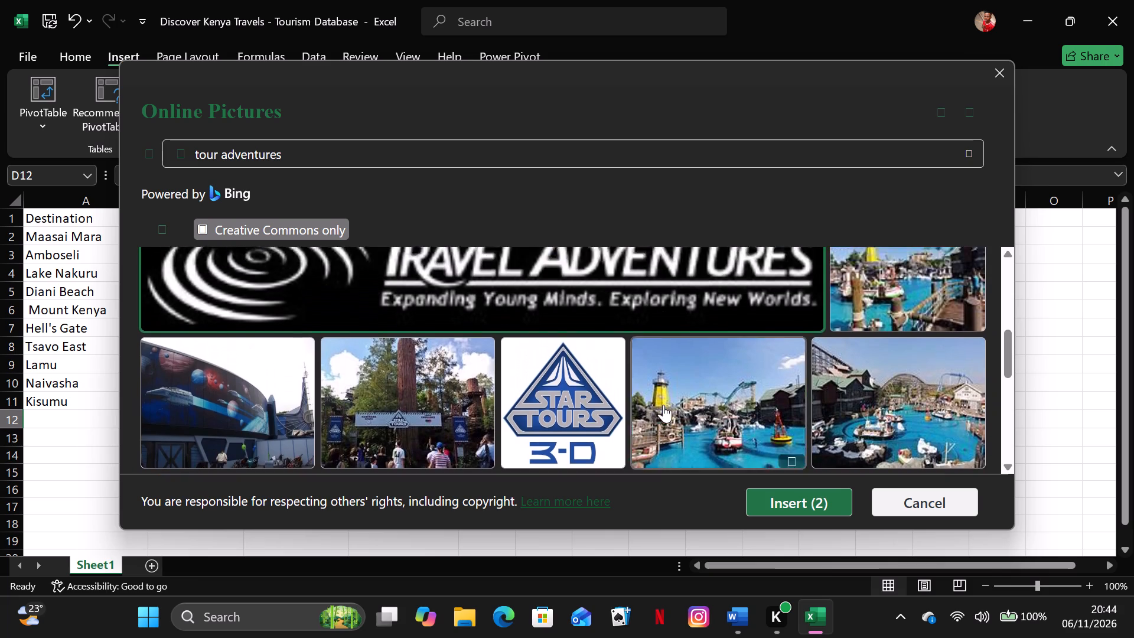
scroll(663, 405, up, 1)
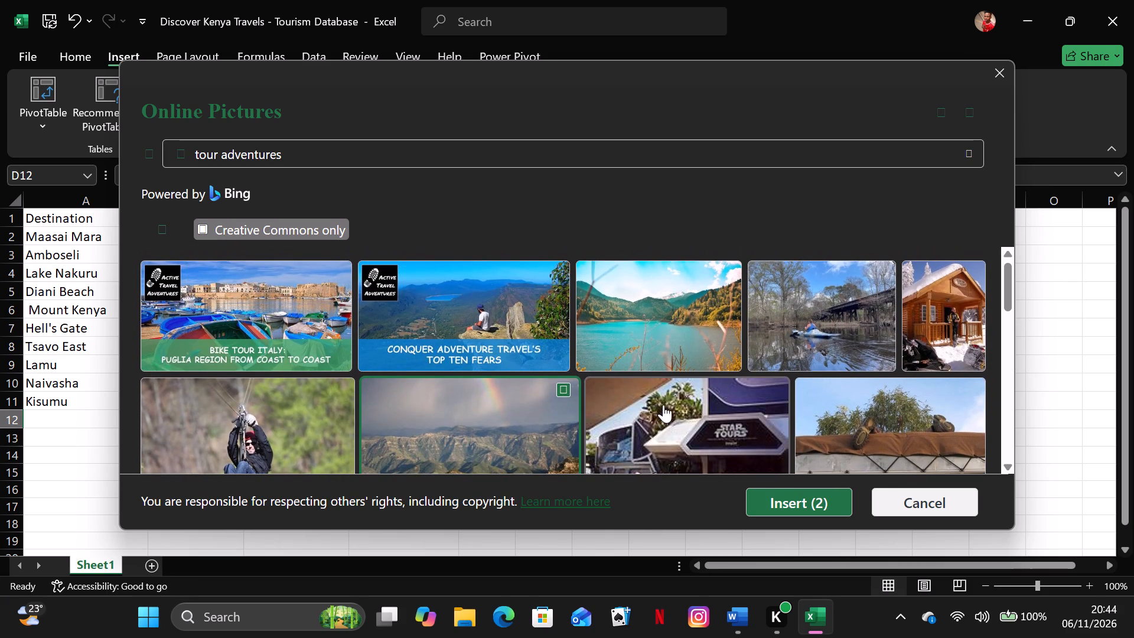
scroll(663, 405, up, 1)
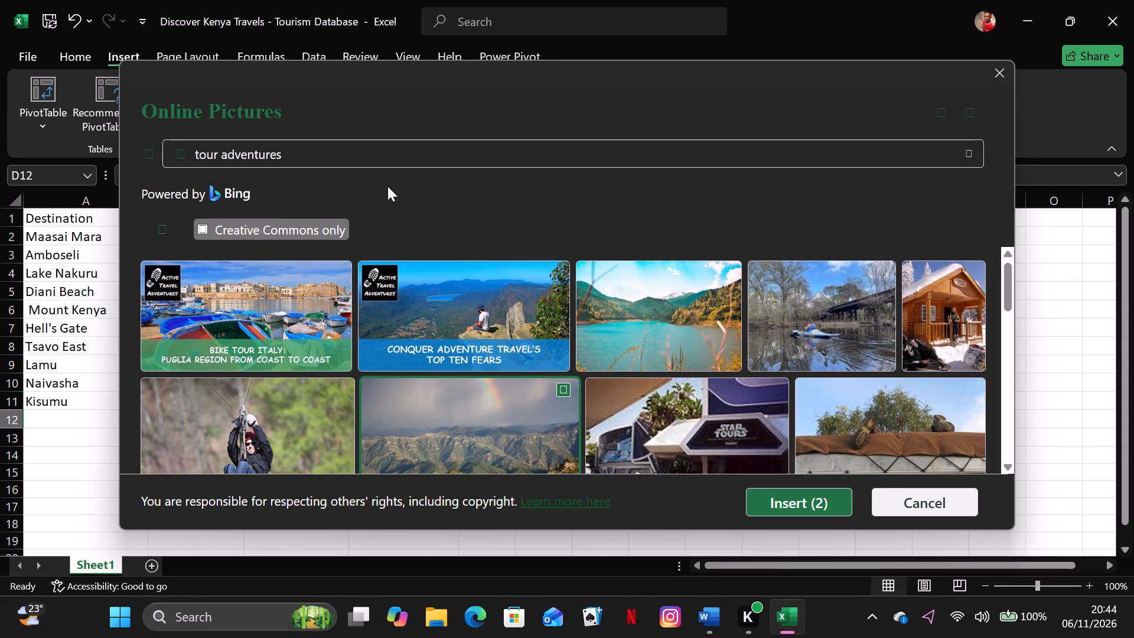
Search the online pictures for "tour vans" instead.
click(322, 153)
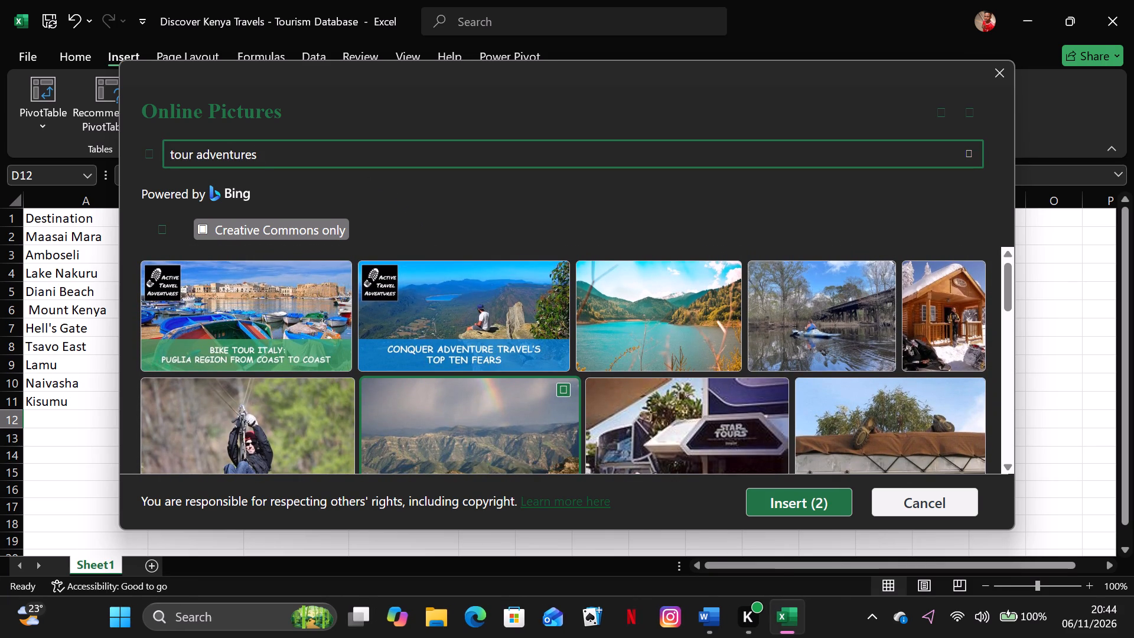
key(BackSpace)
key(BackSpace)
key(BackSpace)
key(BackSpace)
key(BackSpace)
key(BackSpace)
key(BackSpace)
key(BackSpace)
key(BackSpace)
key(BackSpace)
text(va)
text(ns)
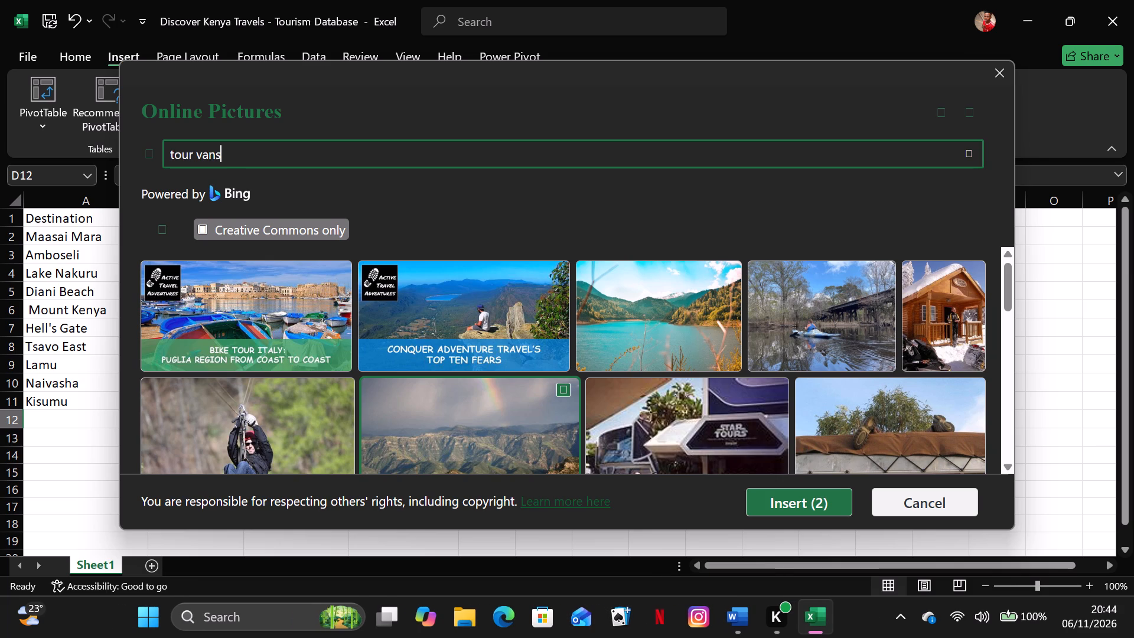
key(Return)
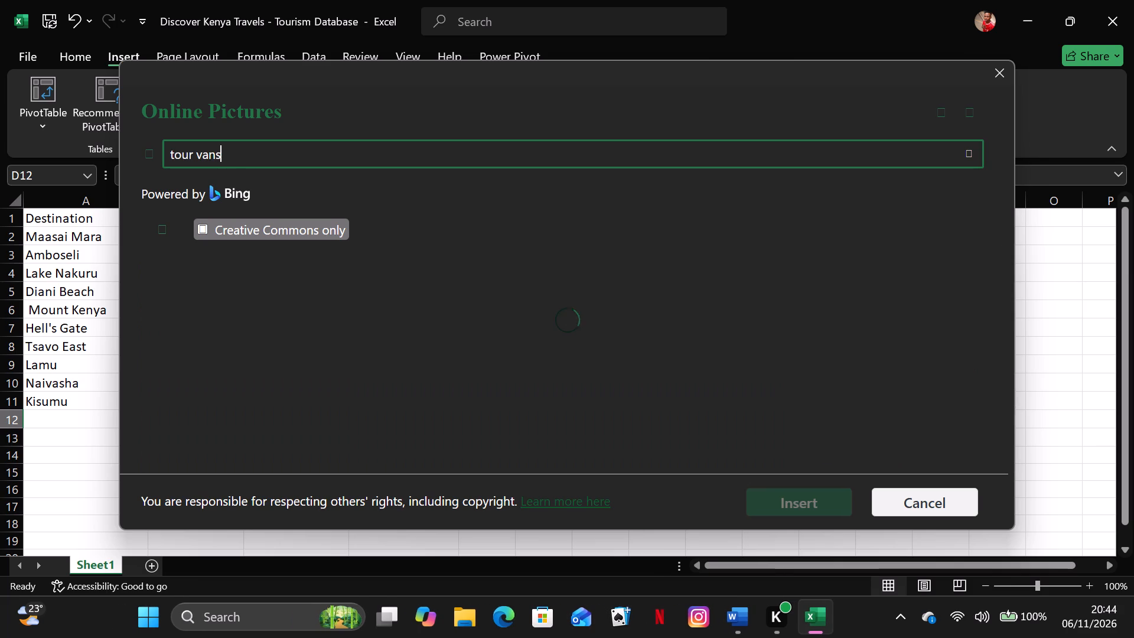
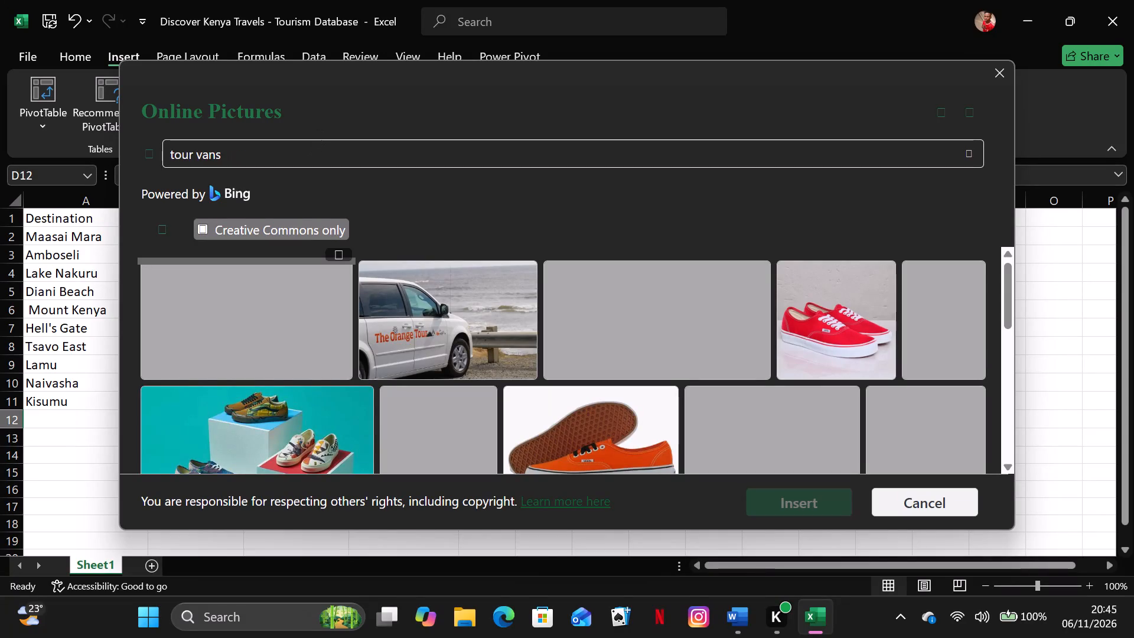
Refine the online picture search to "tour vans safaris".
click(262, 159)
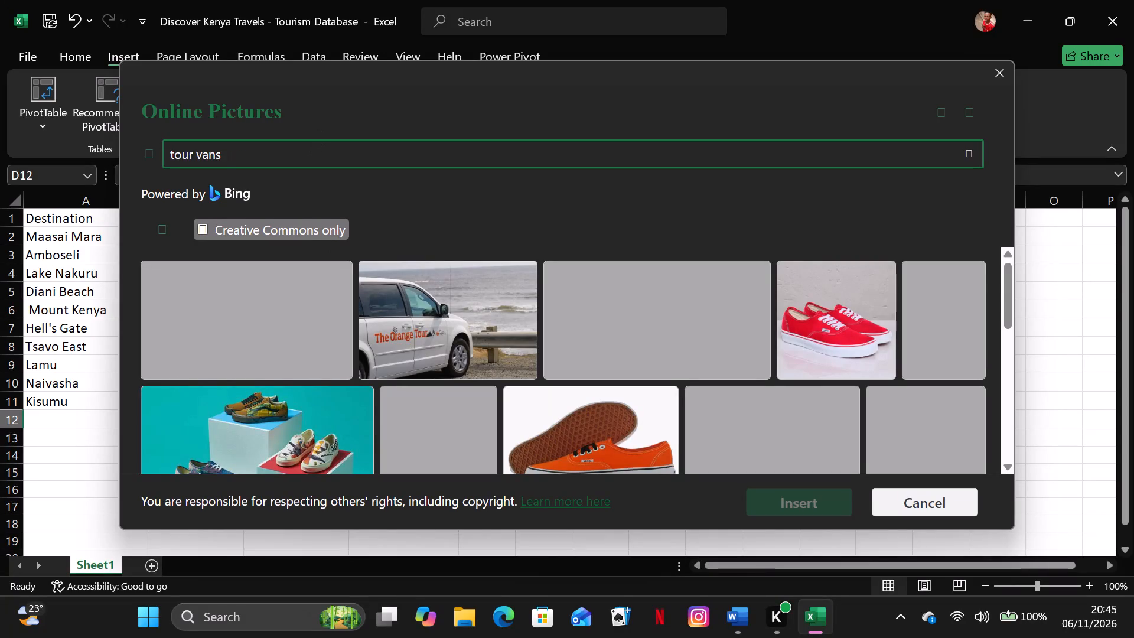
key(space)
text(safaris)
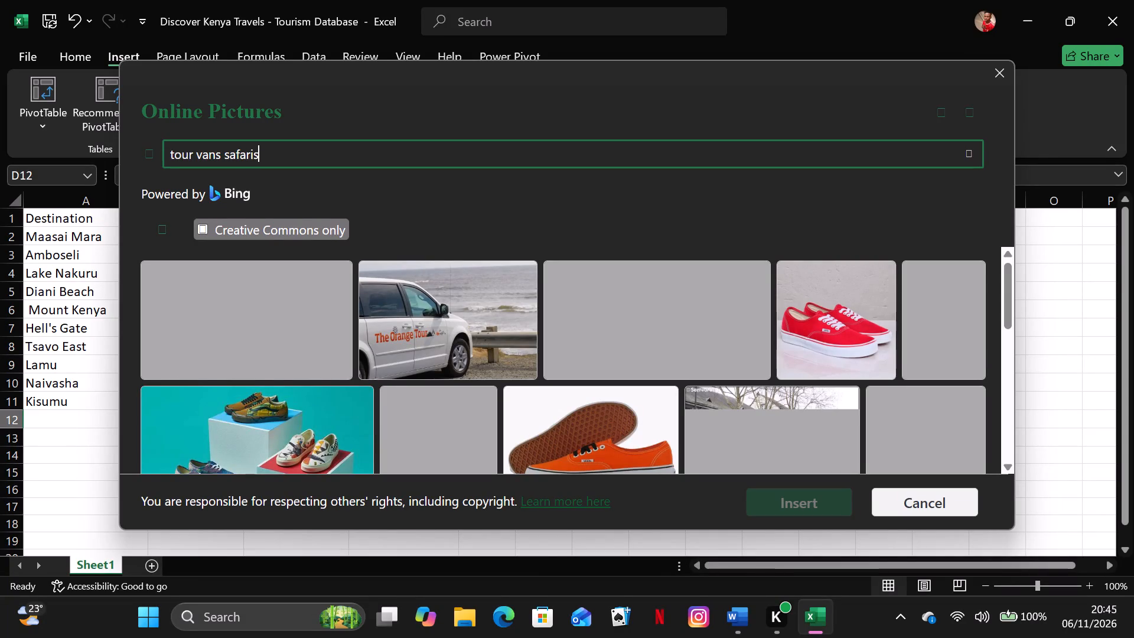
key(Return)
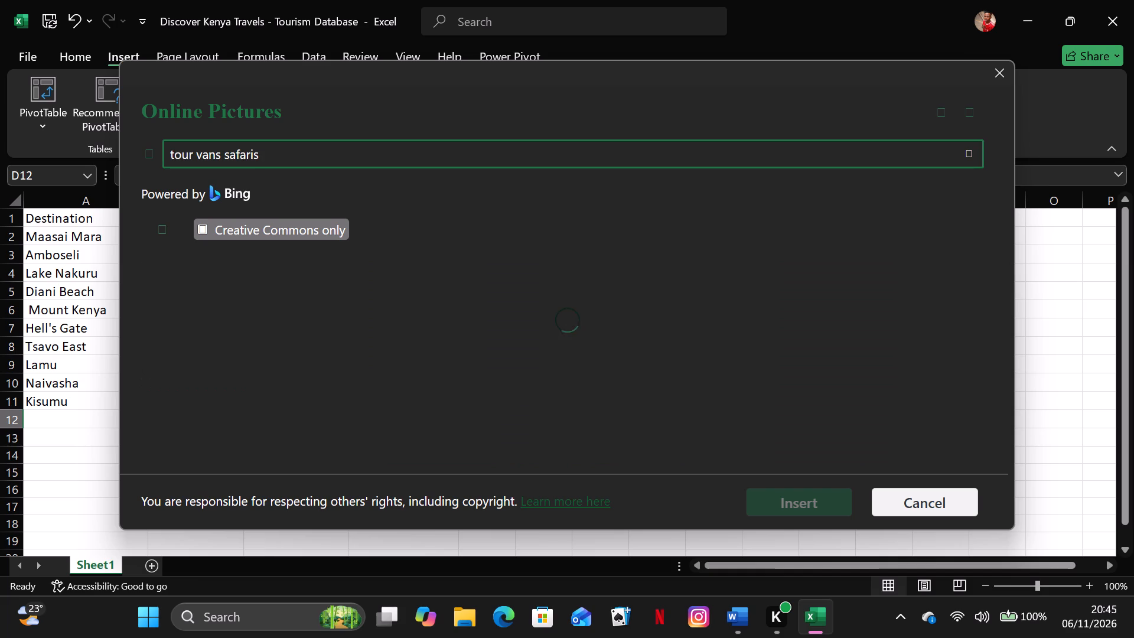
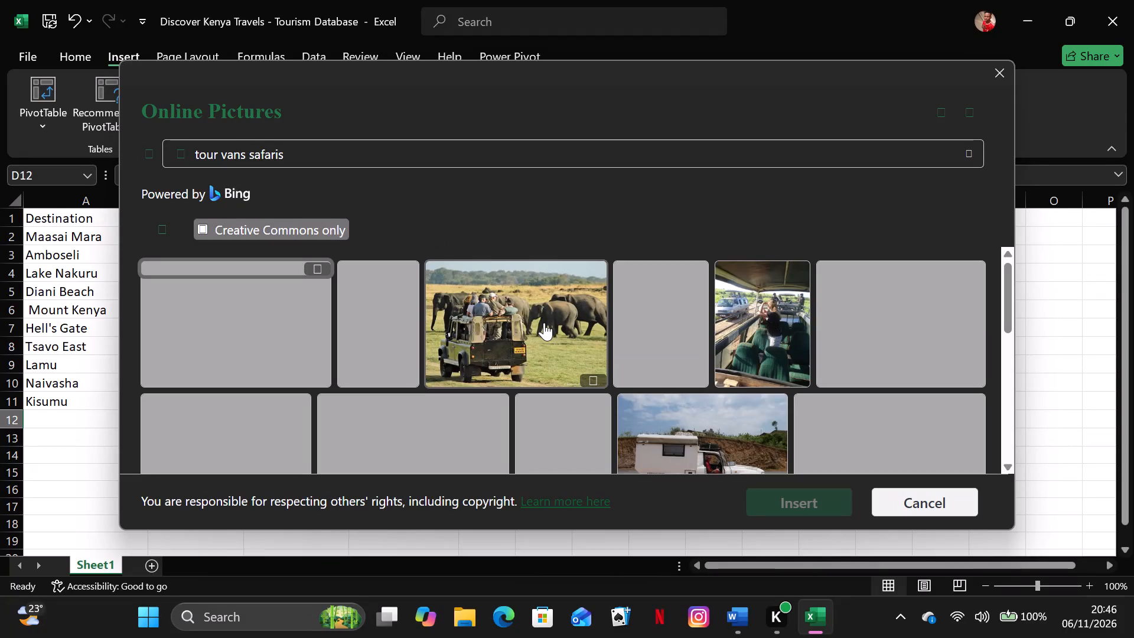
Insert the online picture of tourists in a safari jeep watching a herd of elephants.
double_click(579, 340)
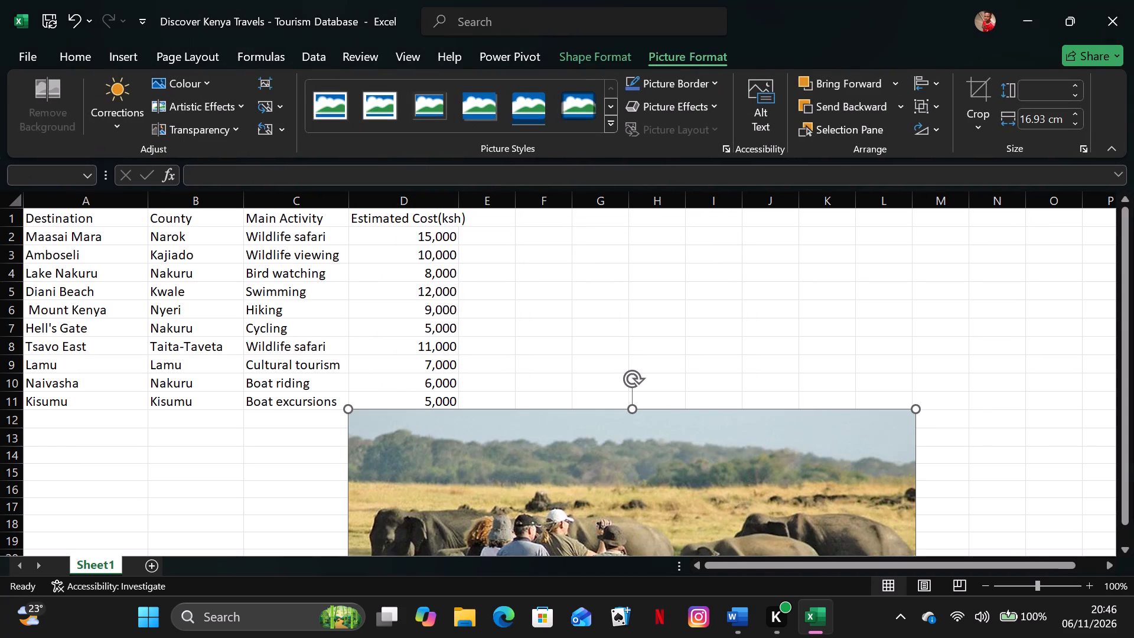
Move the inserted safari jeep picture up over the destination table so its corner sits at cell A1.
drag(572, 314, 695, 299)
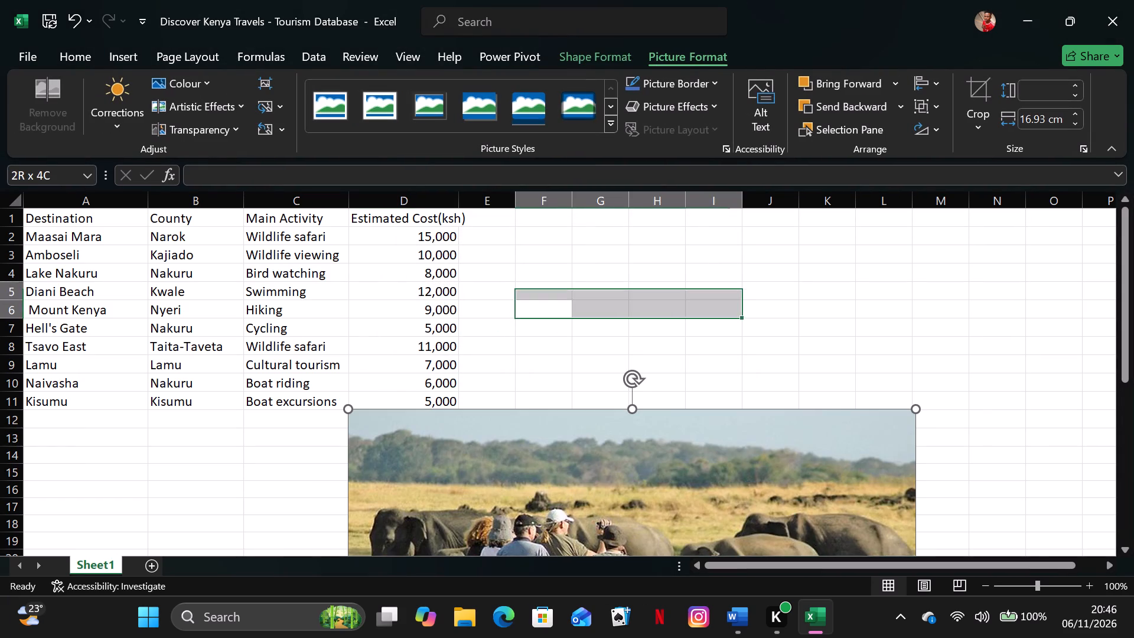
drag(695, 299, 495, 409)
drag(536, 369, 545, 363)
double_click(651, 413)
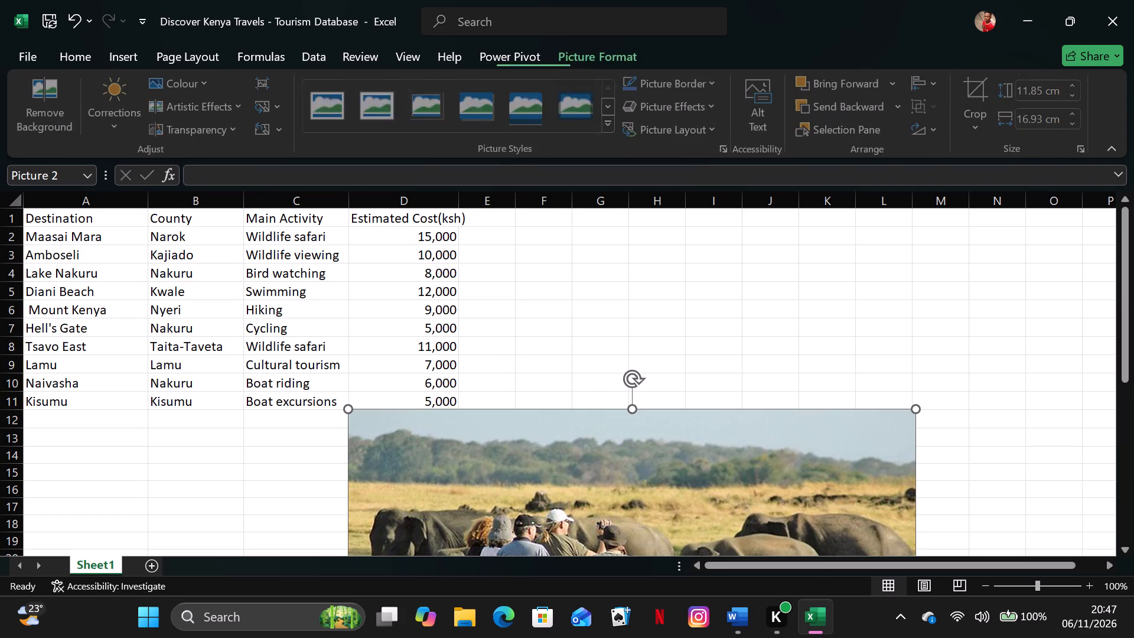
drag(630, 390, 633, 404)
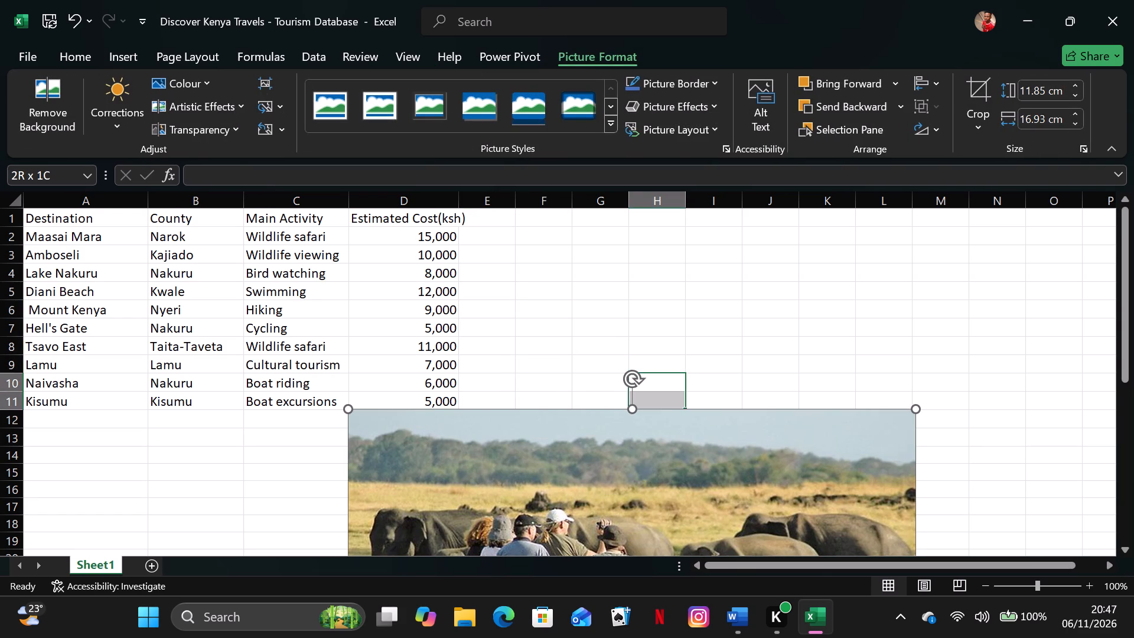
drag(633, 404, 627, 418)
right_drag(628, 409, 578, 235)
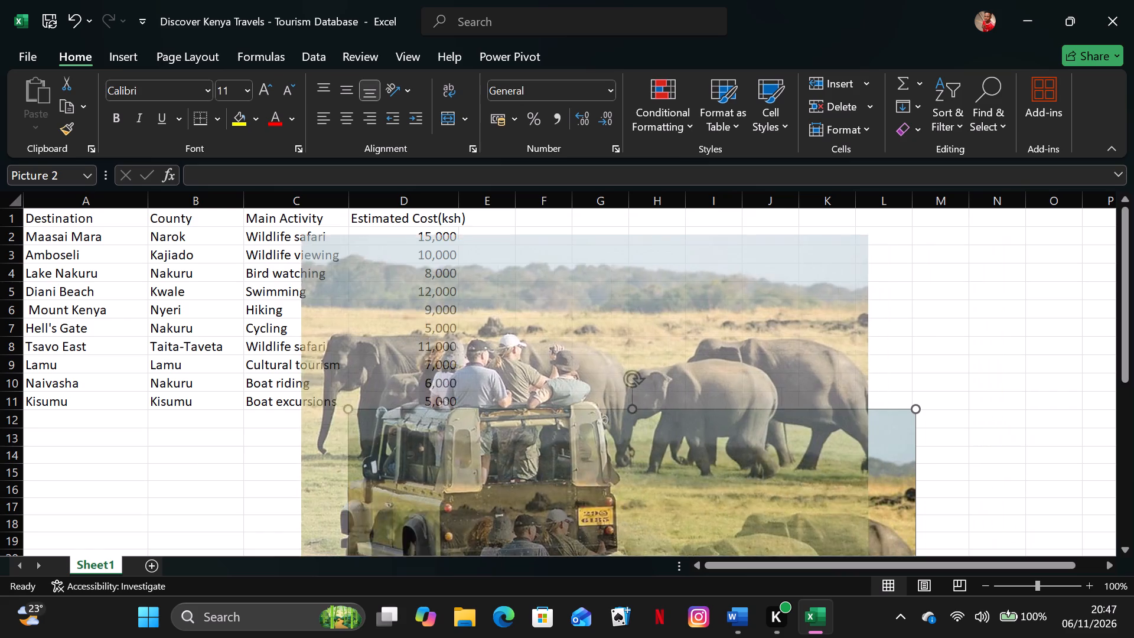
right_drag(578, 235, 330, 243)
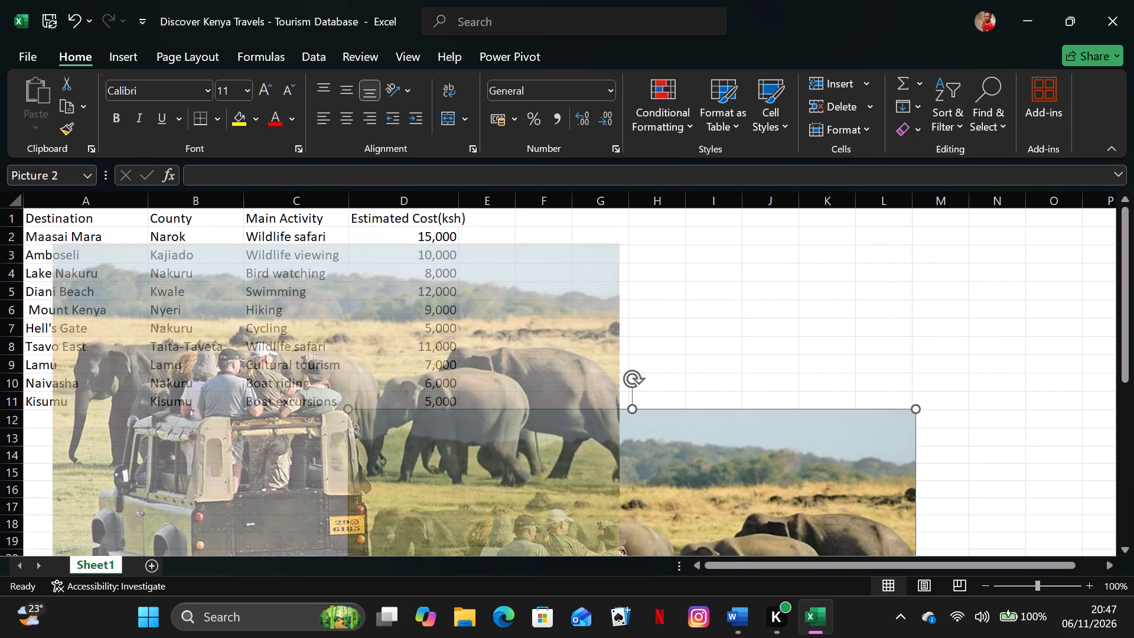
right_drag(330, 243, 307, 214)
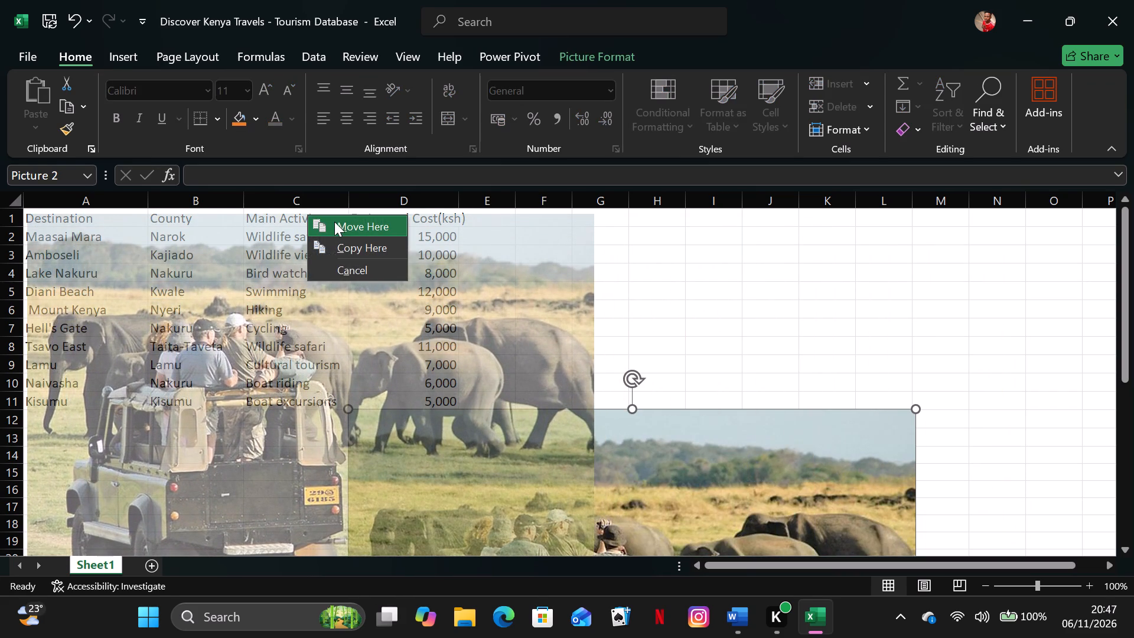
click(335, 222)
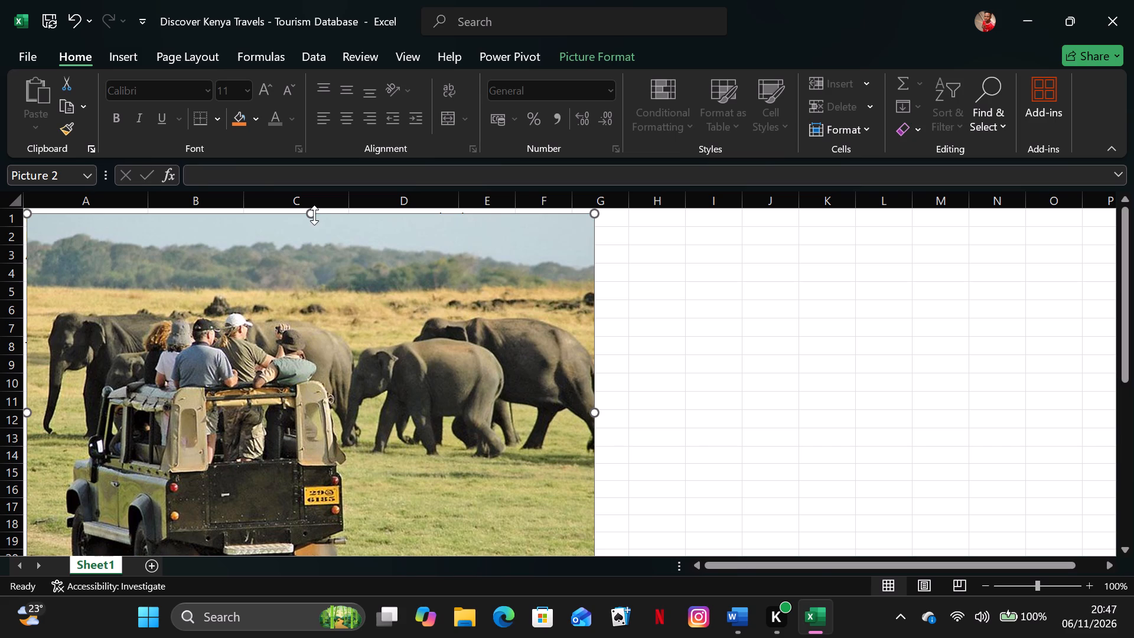
Shrink the safari jeep picture by lowering its top edge to row 14 and narrowing its width to just inside column C.
right_drag(314, 215, 355, 278)
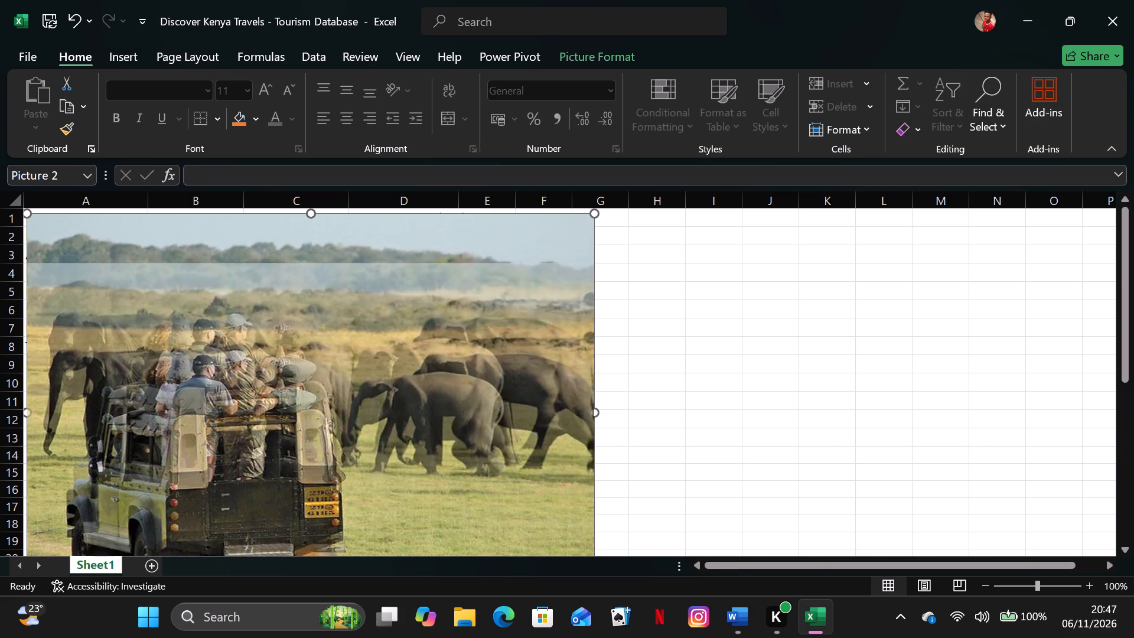
right_drag(355, 278, 342, 448)
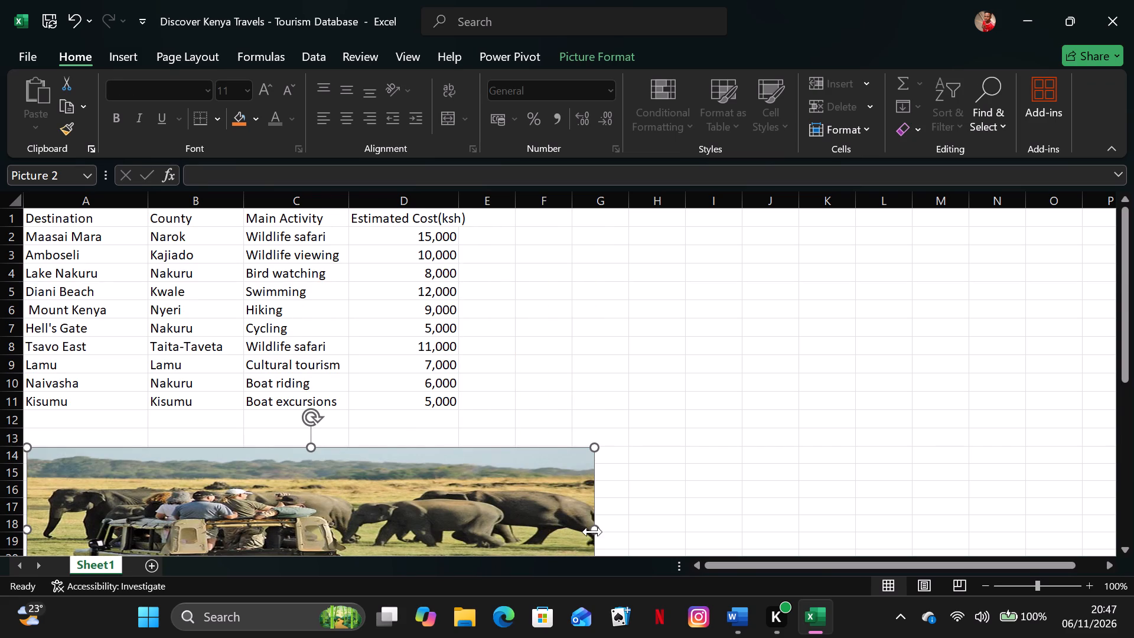
right_drag(592, 532, 290, 515)
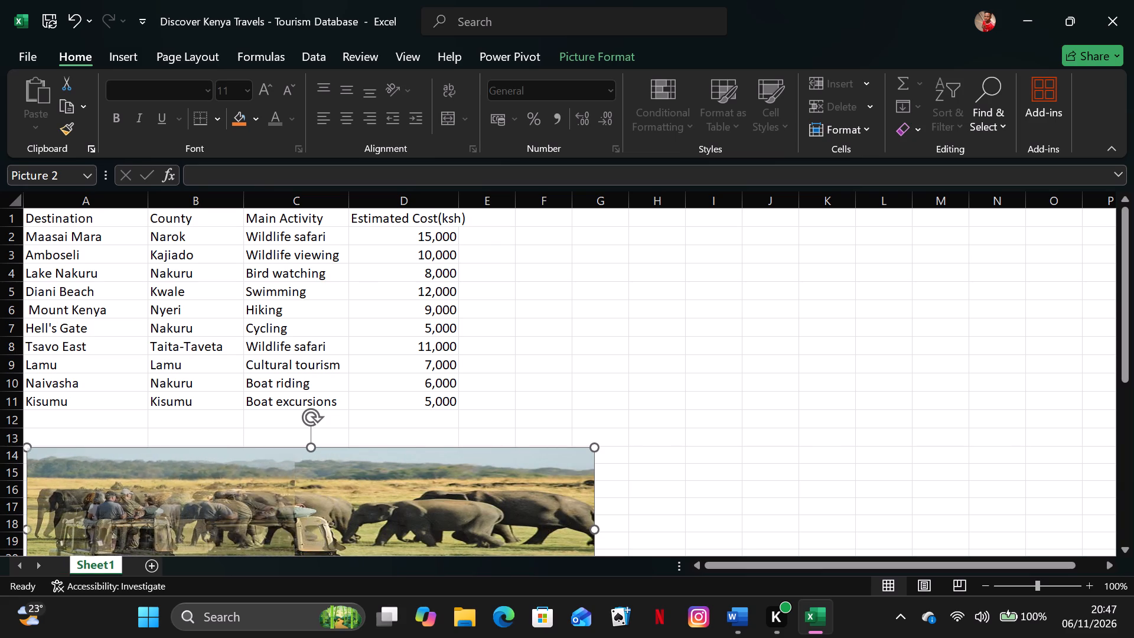
right_drag(290, 515, 266, 511)
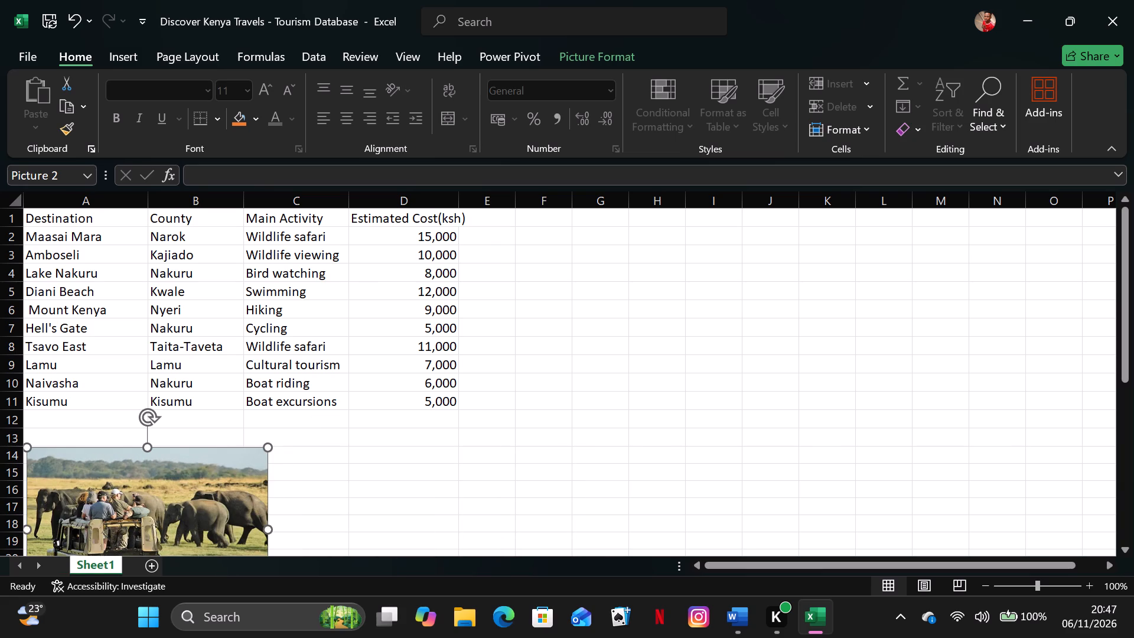
Move the safari jeep picture beside the destination table, across about columns E to I and rows 3 to 11.
right_drag(191, 509, 649, 307)
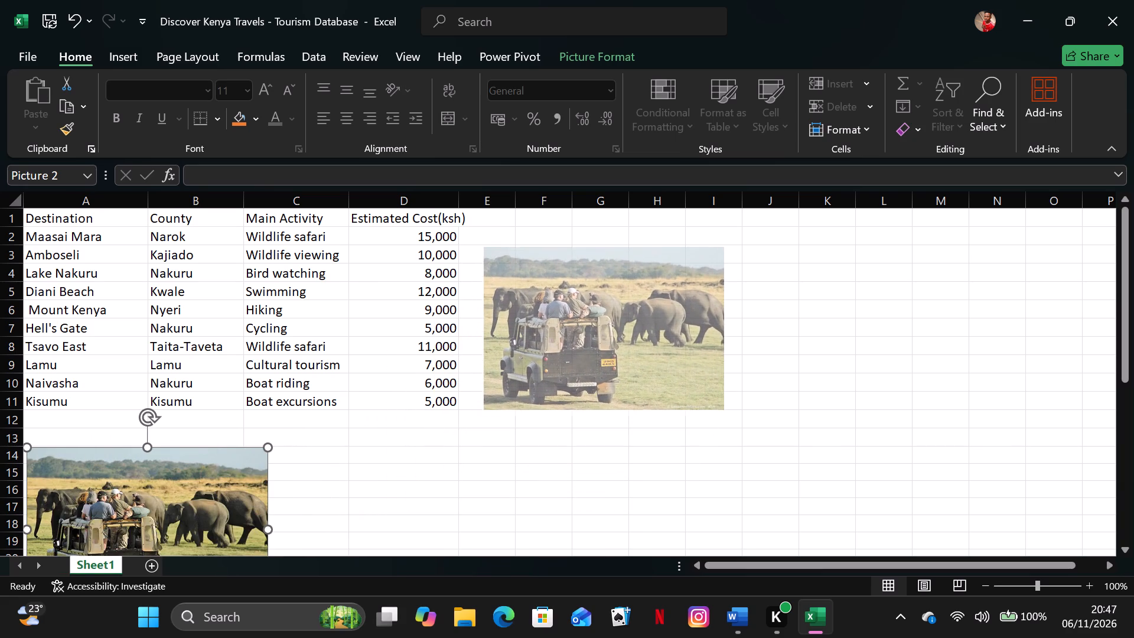
right_drag(649, 307, 650, 307)
click(670, 313)
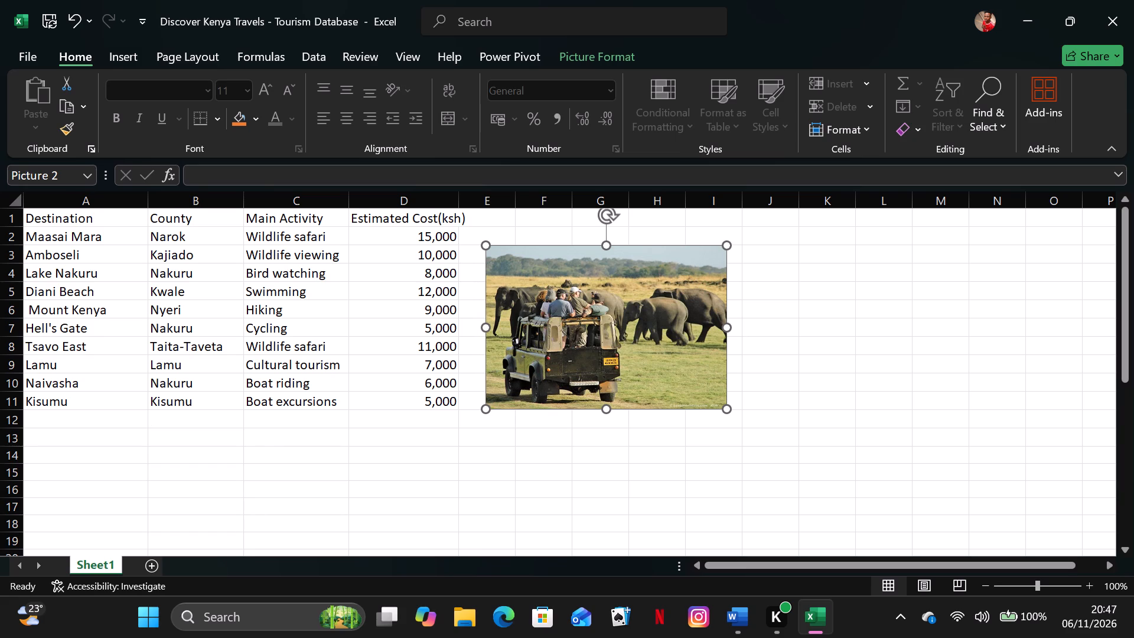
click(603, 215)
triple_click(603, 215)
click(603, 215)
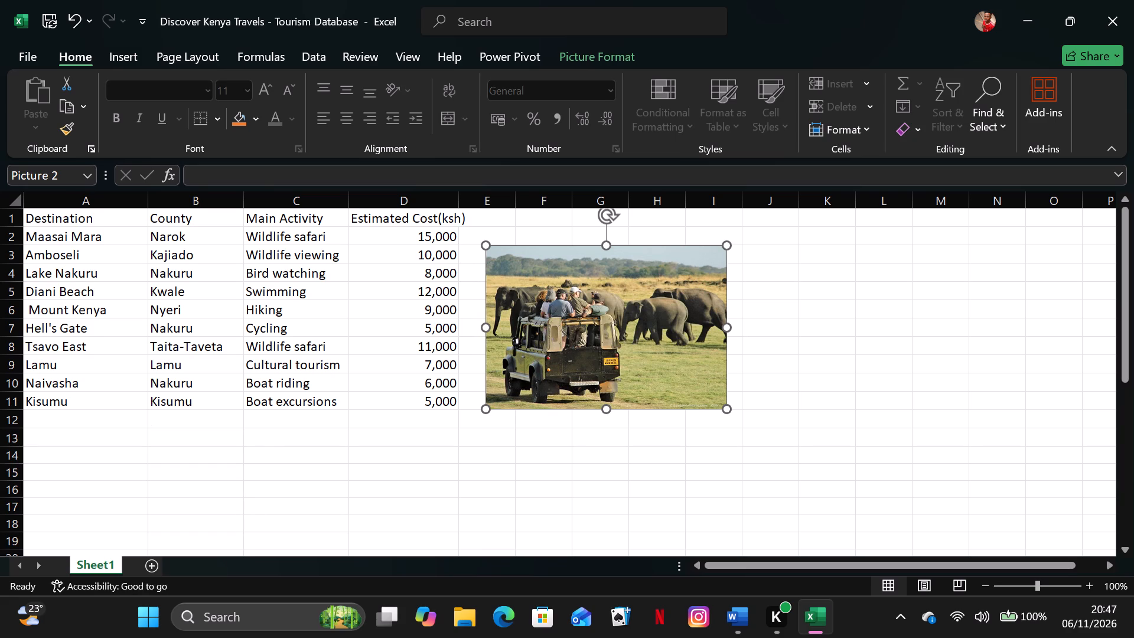